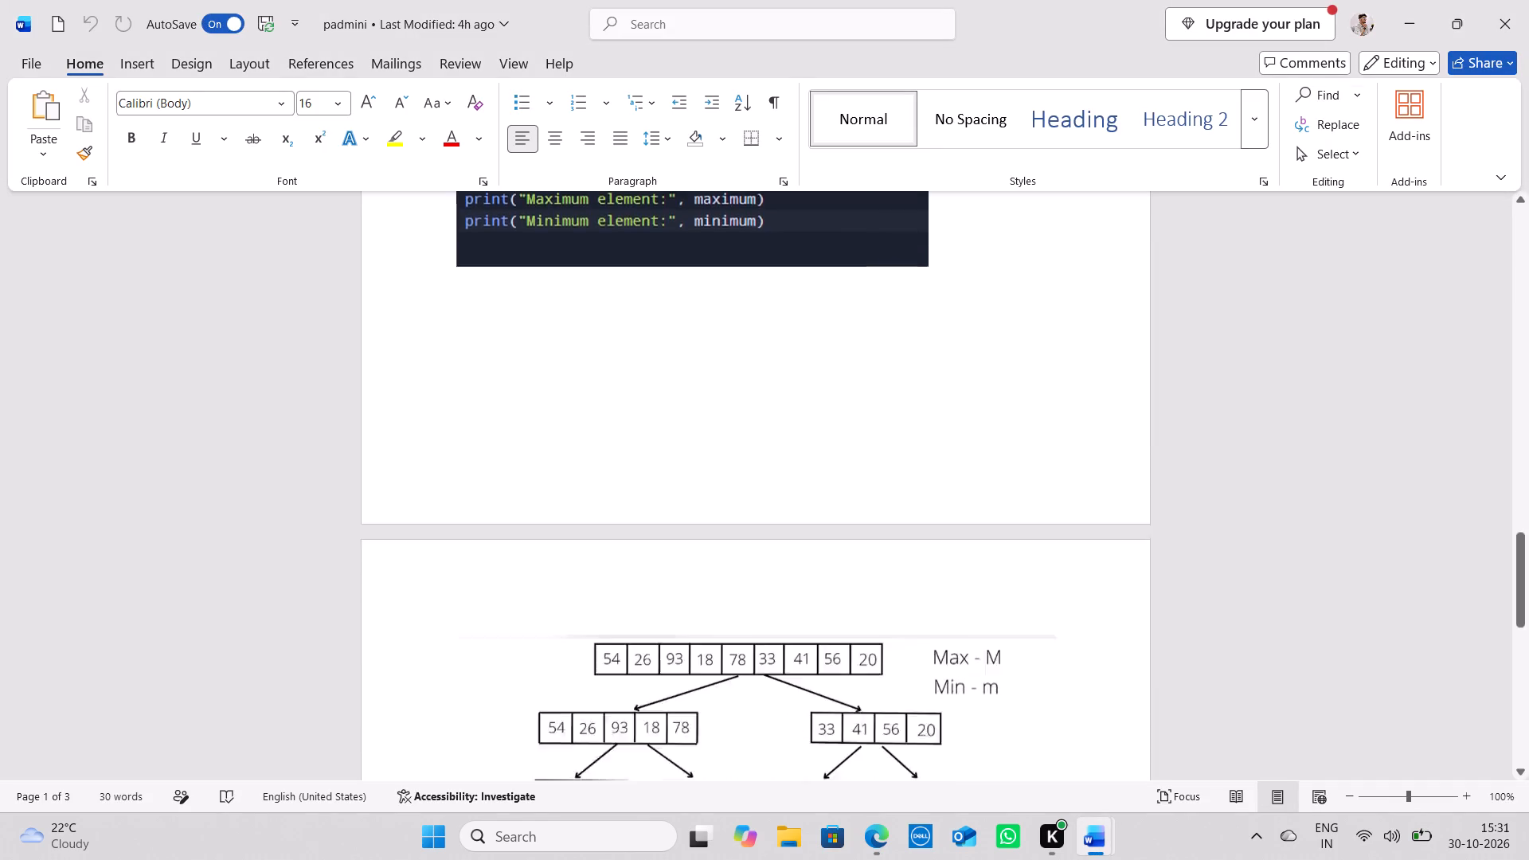
pyautogui.scroll(5, 764, 590)
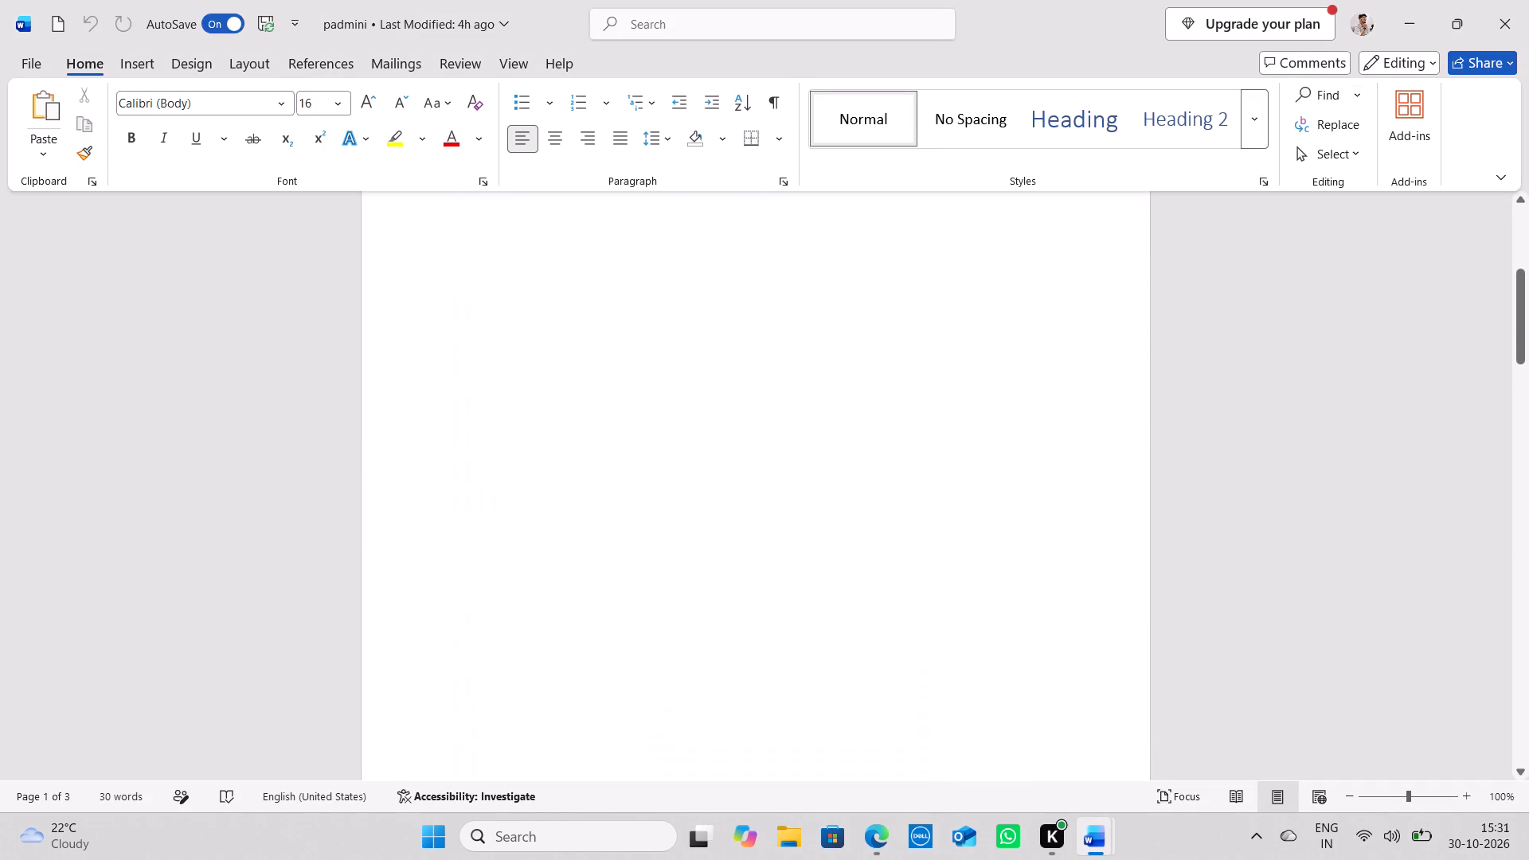
pyautogui.scroll(3, 764, 590)
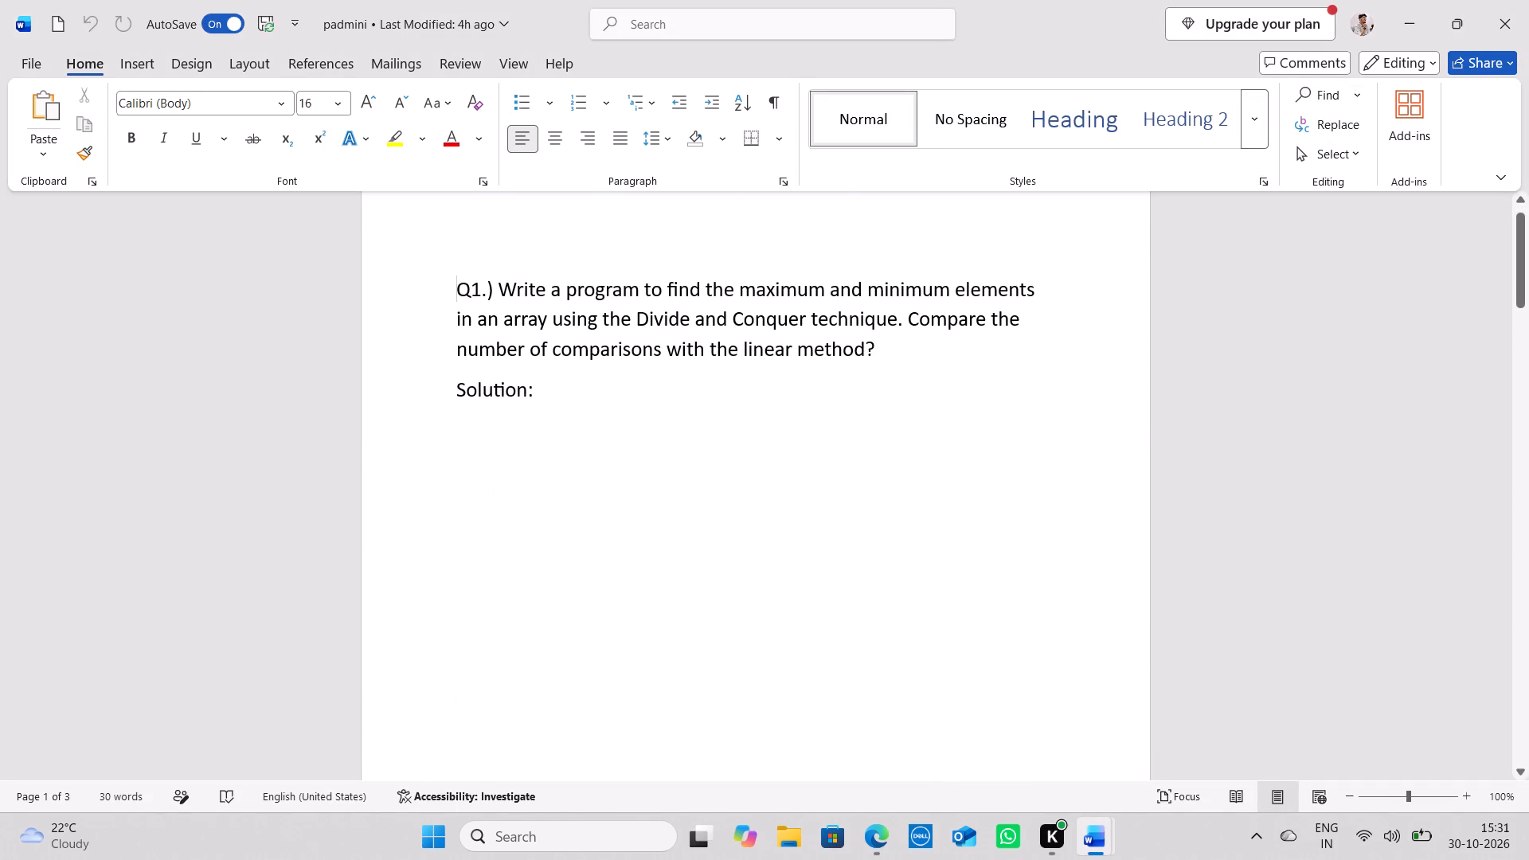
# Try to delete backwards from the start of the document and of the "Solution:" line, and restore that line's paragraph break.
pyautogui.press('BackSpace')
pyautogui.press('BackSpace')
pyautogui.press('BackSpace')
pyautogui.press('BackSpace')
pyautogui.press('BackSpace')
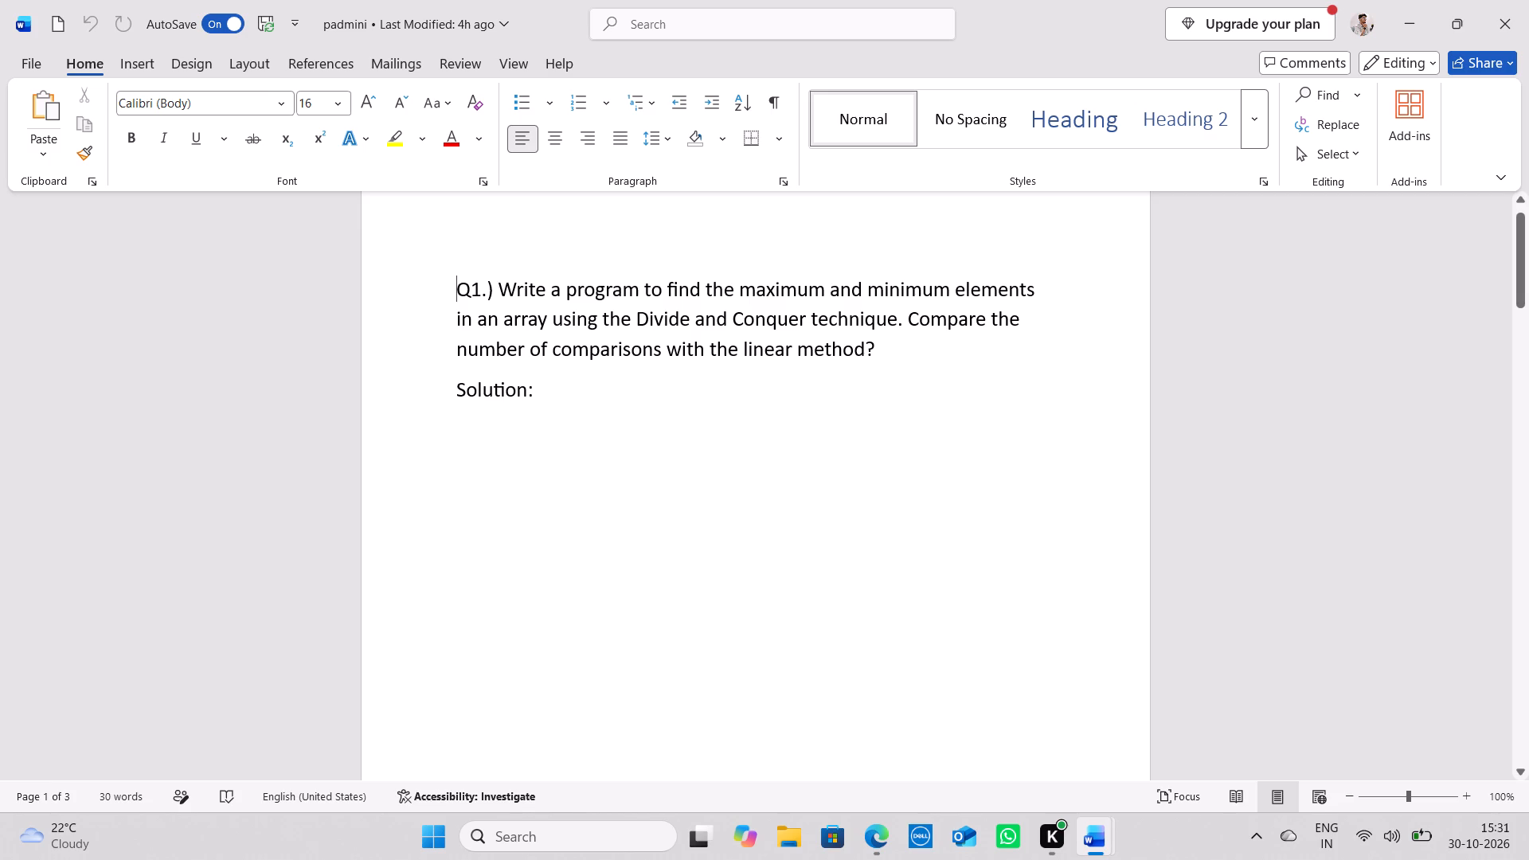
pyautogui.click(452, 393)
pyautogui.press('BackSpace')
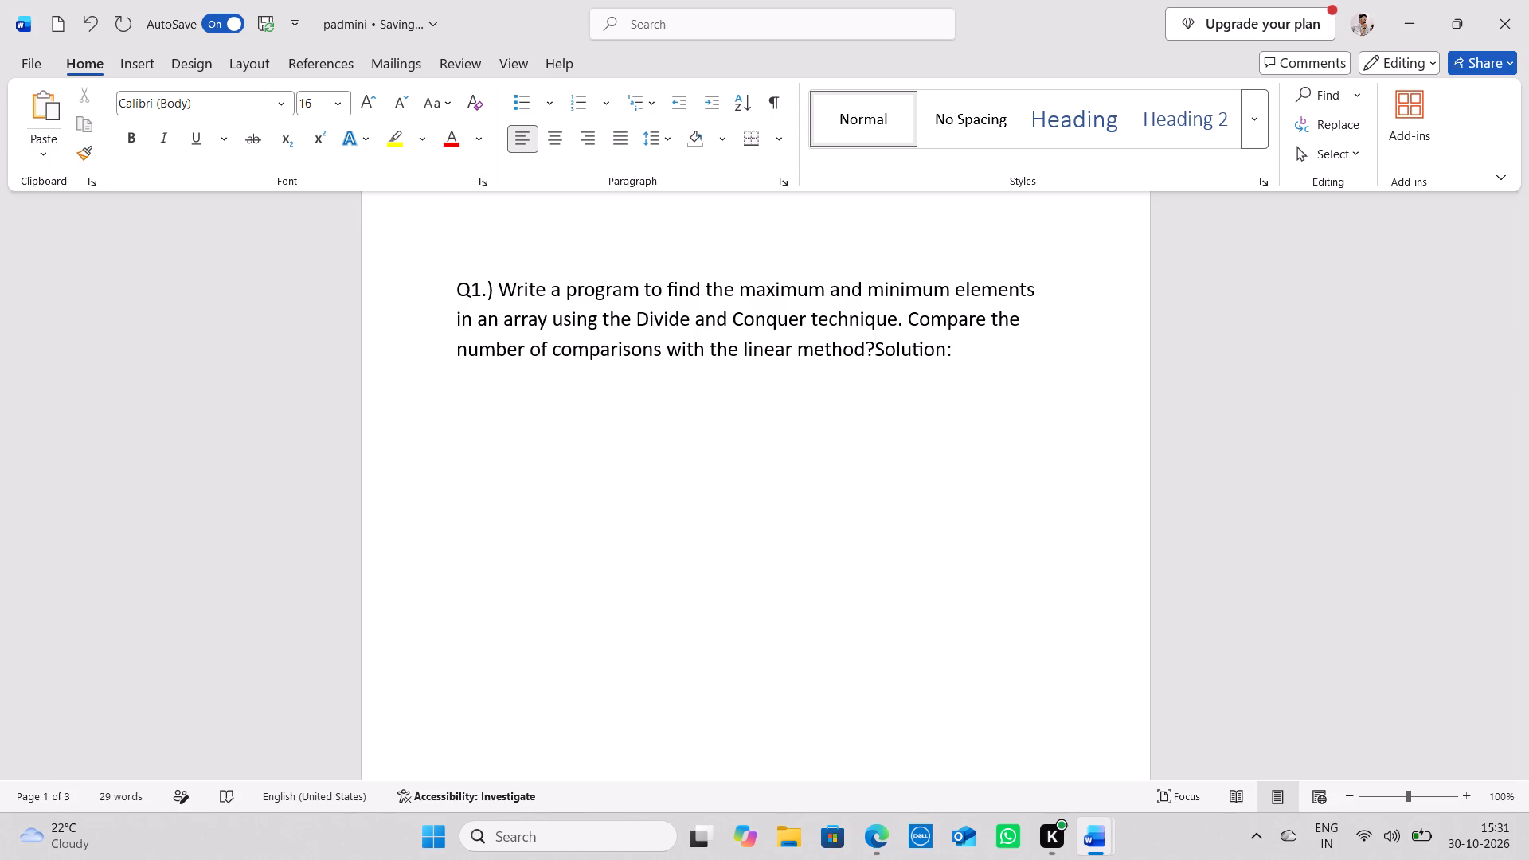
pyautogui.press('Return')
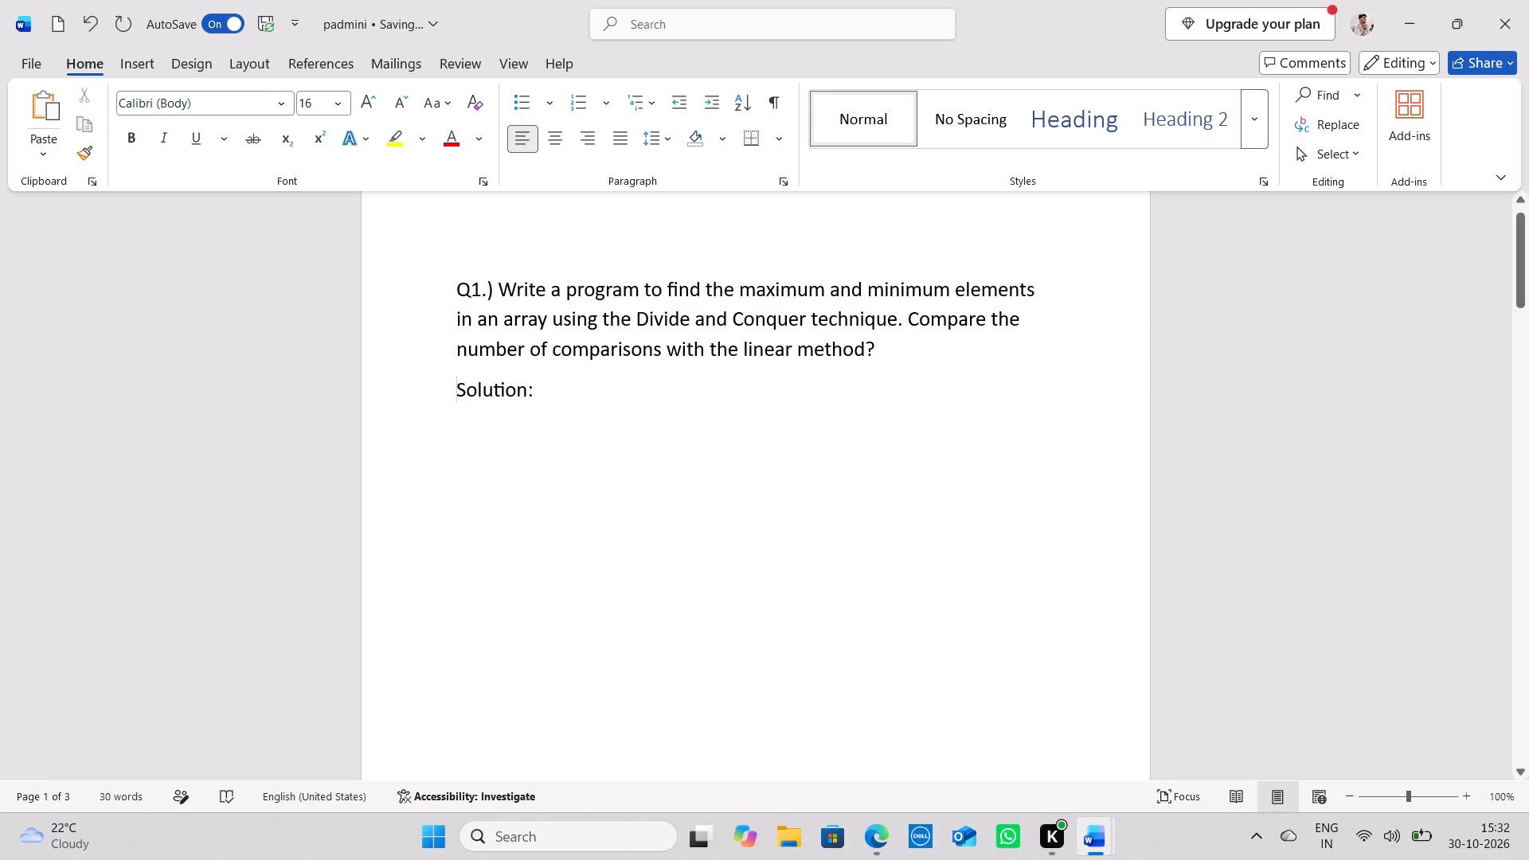
# Place the insertion point at the end of the "Solution:" line under Q1.
pyautogui.click(471, 458)
pyautogui.doubleClick(471, 458)
pyautogui.moveTo(471, 458); pyautogui.dragTo(546, 405)
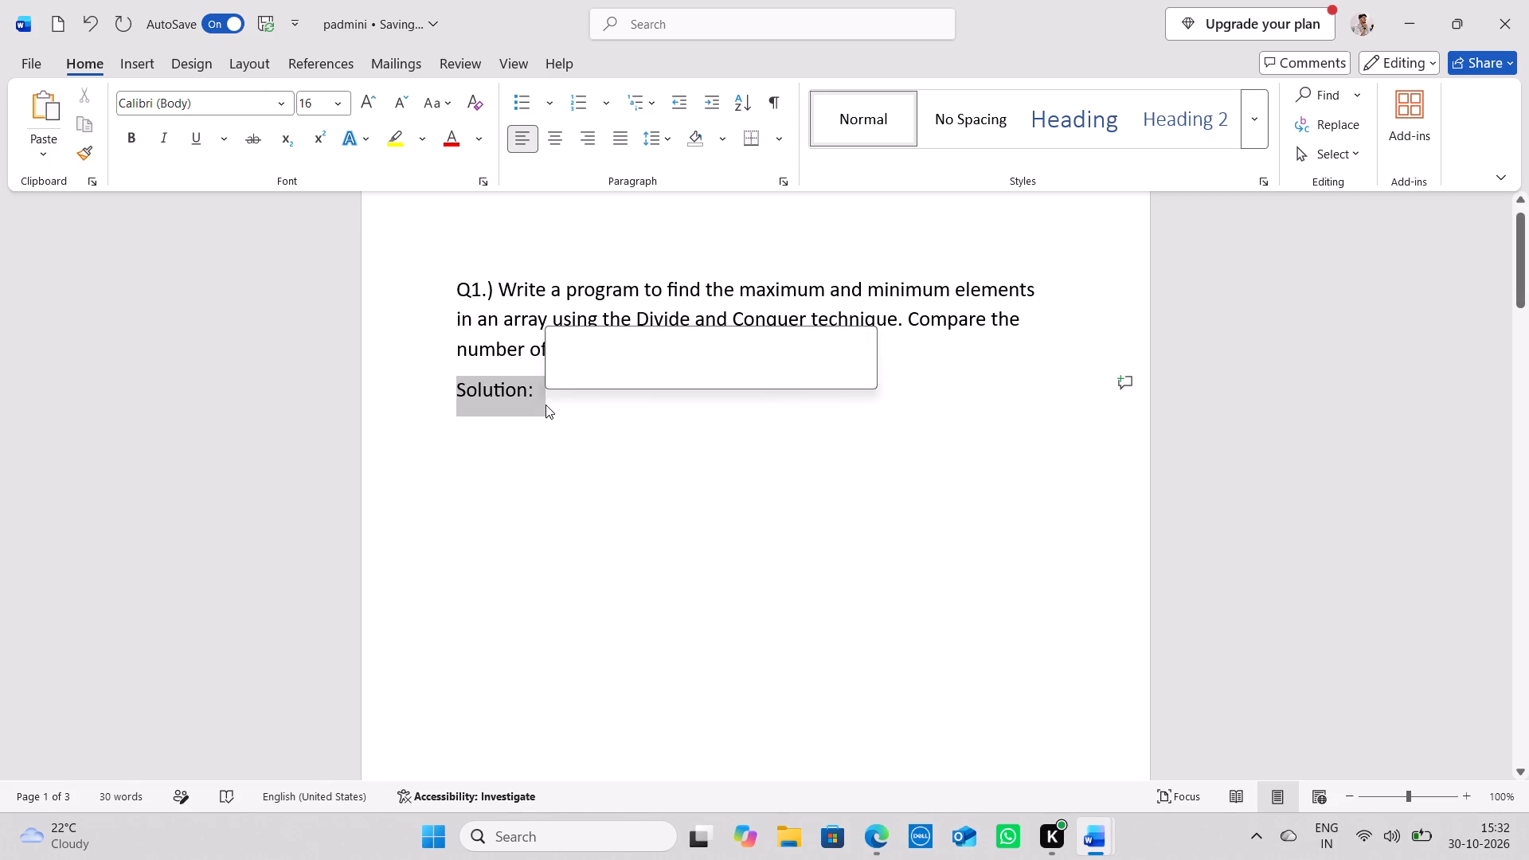
pyautogui.click(546, 405)
pyautogui.click(546, 405)
pyautogui.click(546, 405)
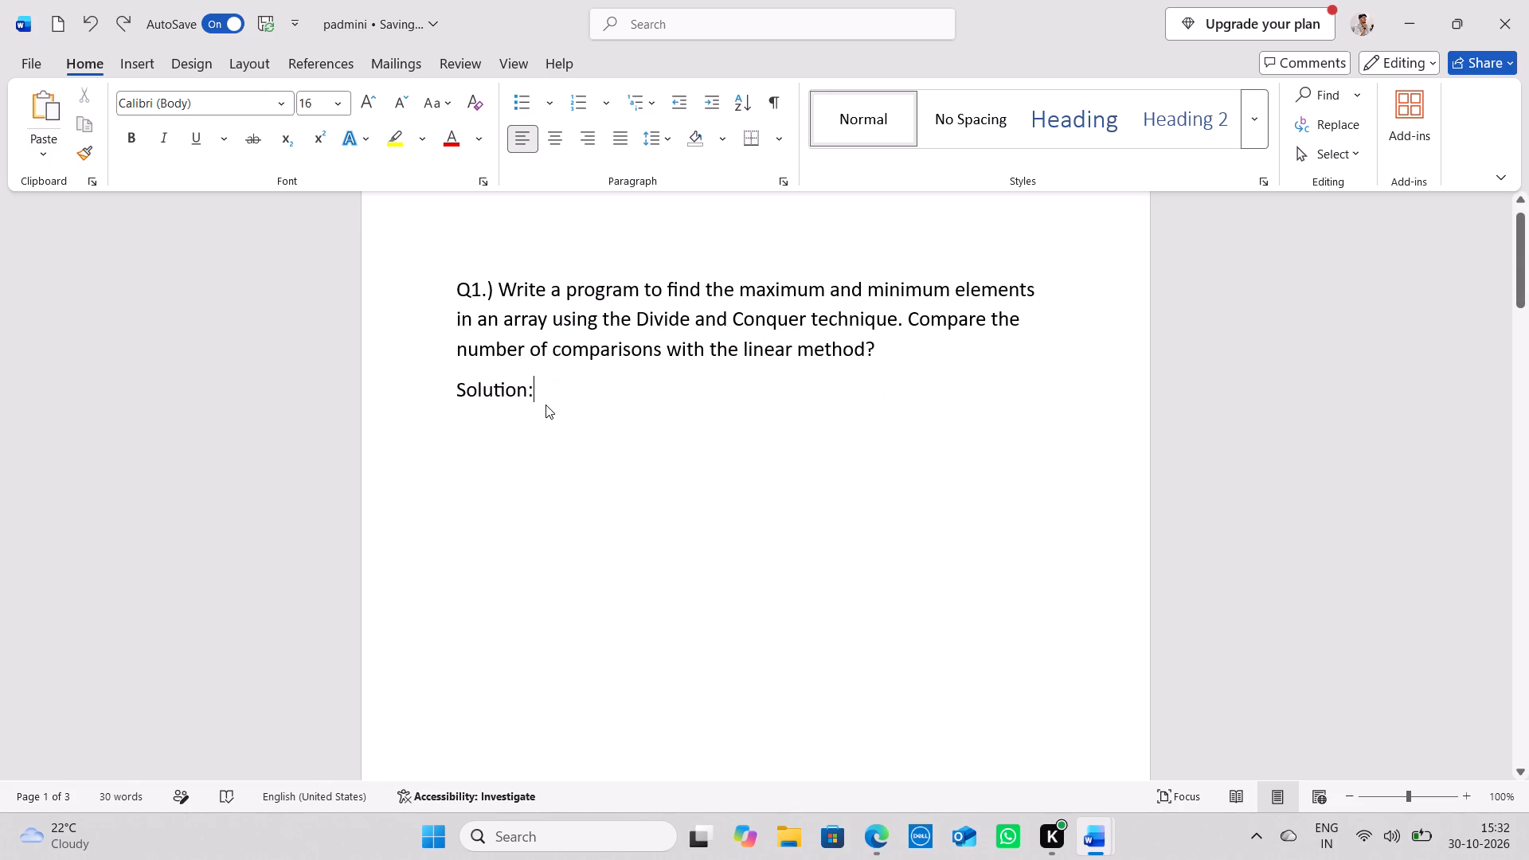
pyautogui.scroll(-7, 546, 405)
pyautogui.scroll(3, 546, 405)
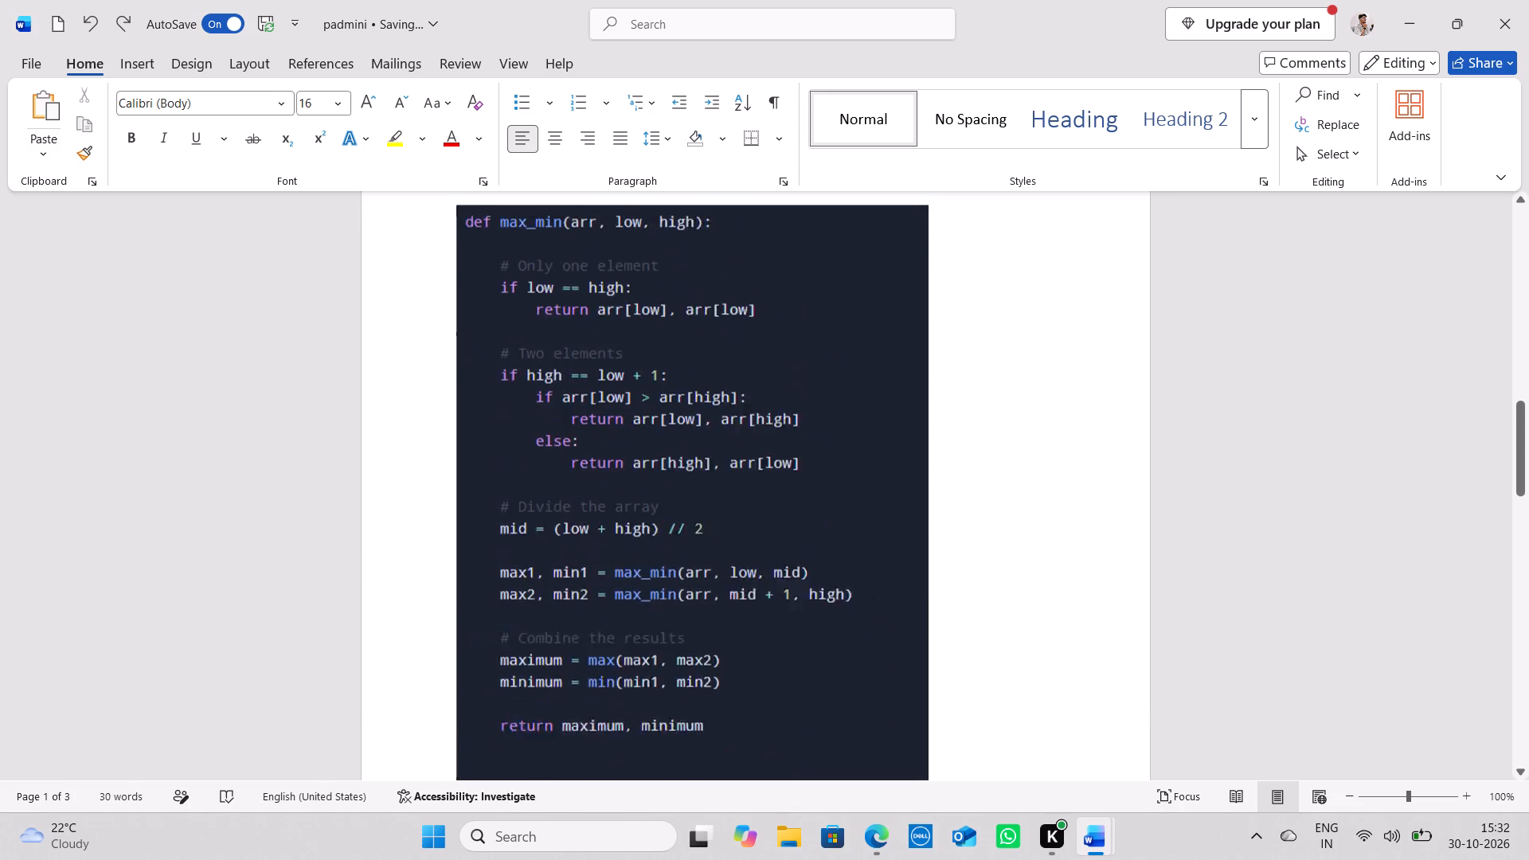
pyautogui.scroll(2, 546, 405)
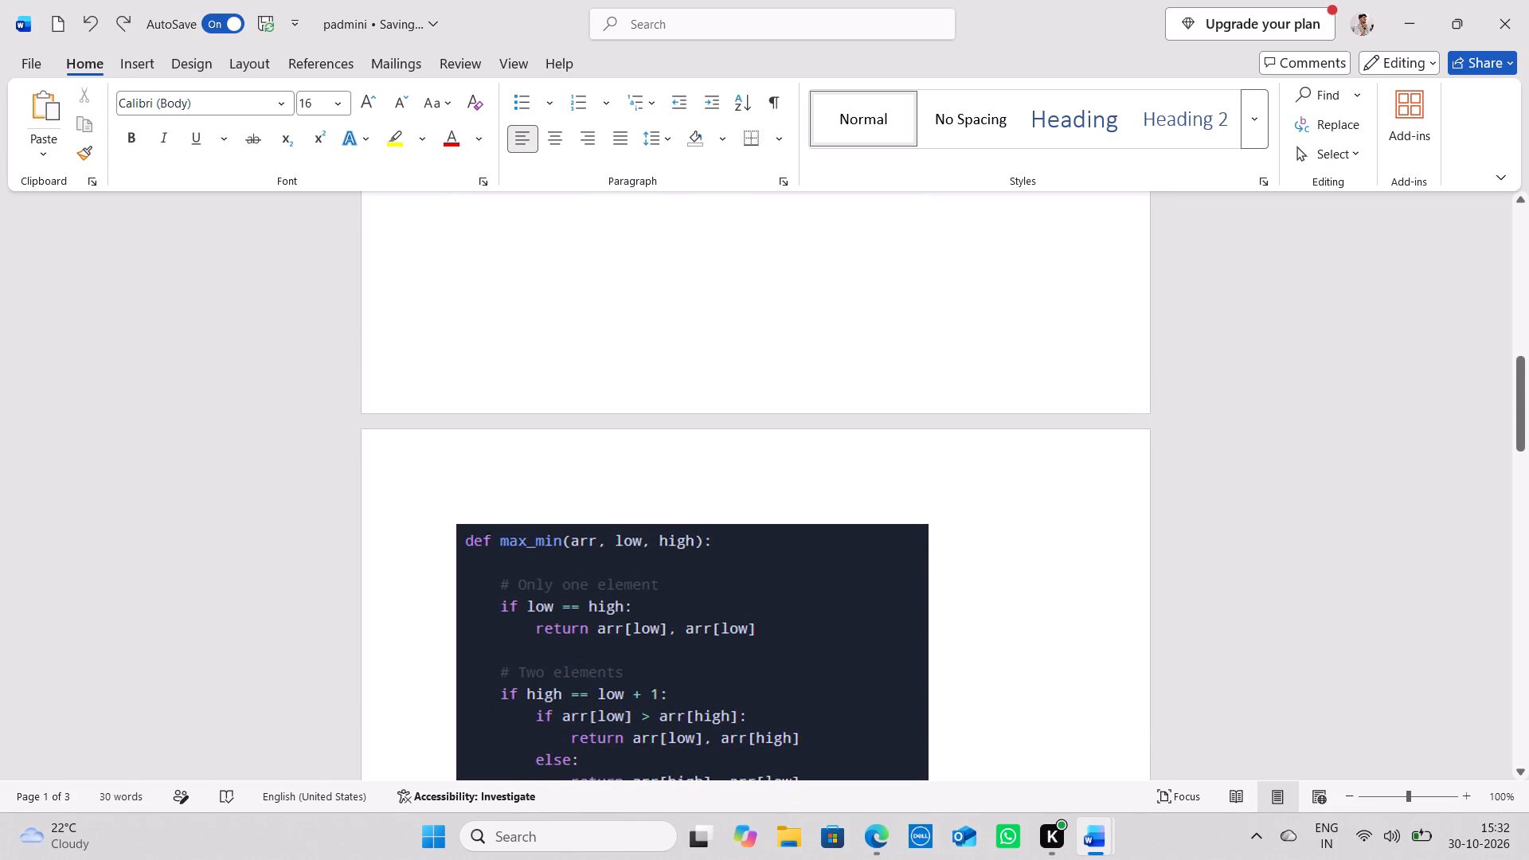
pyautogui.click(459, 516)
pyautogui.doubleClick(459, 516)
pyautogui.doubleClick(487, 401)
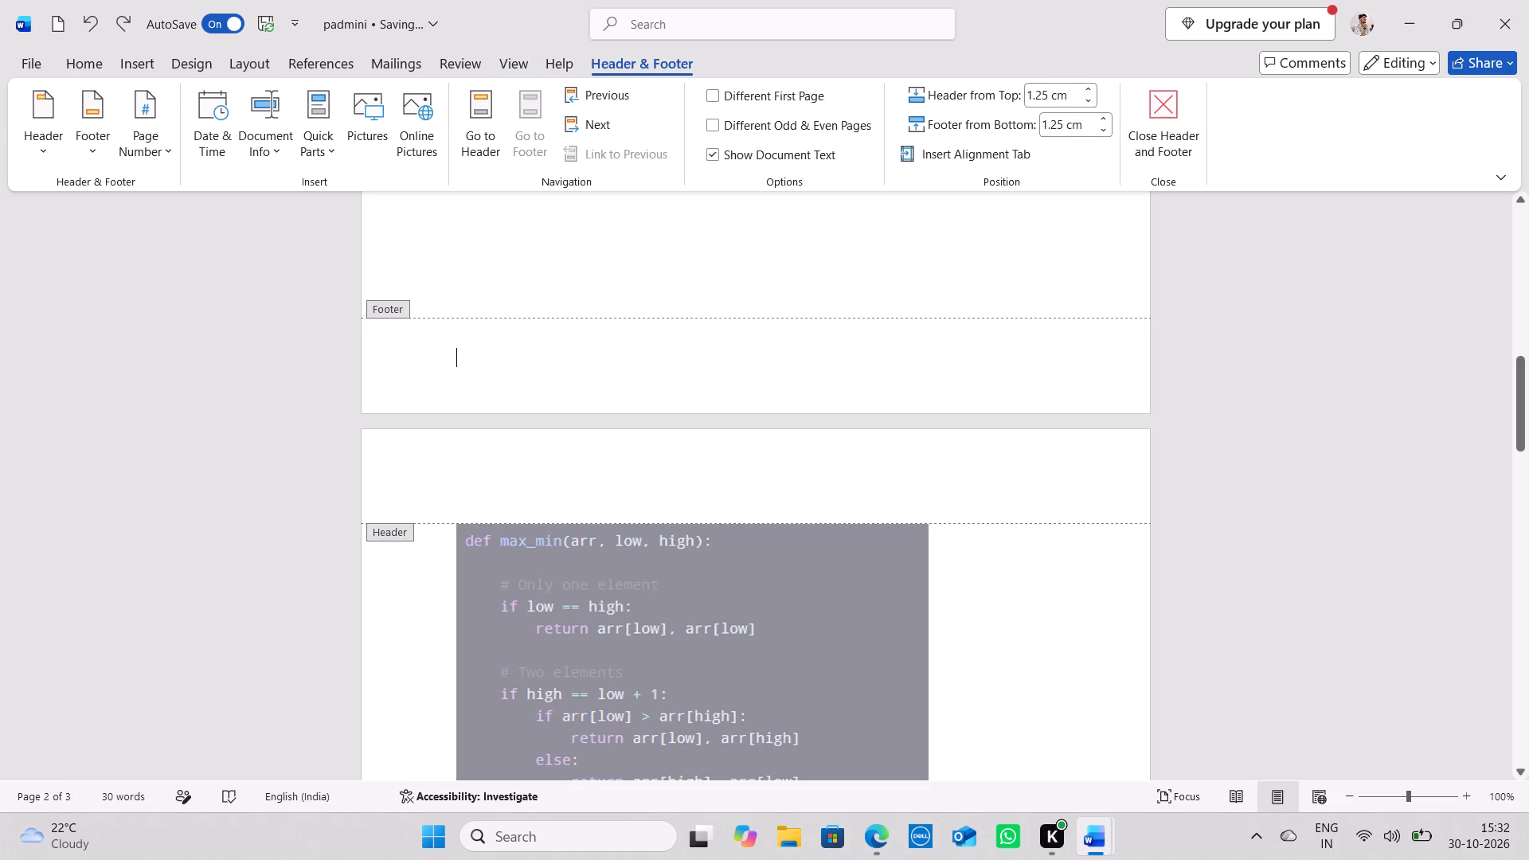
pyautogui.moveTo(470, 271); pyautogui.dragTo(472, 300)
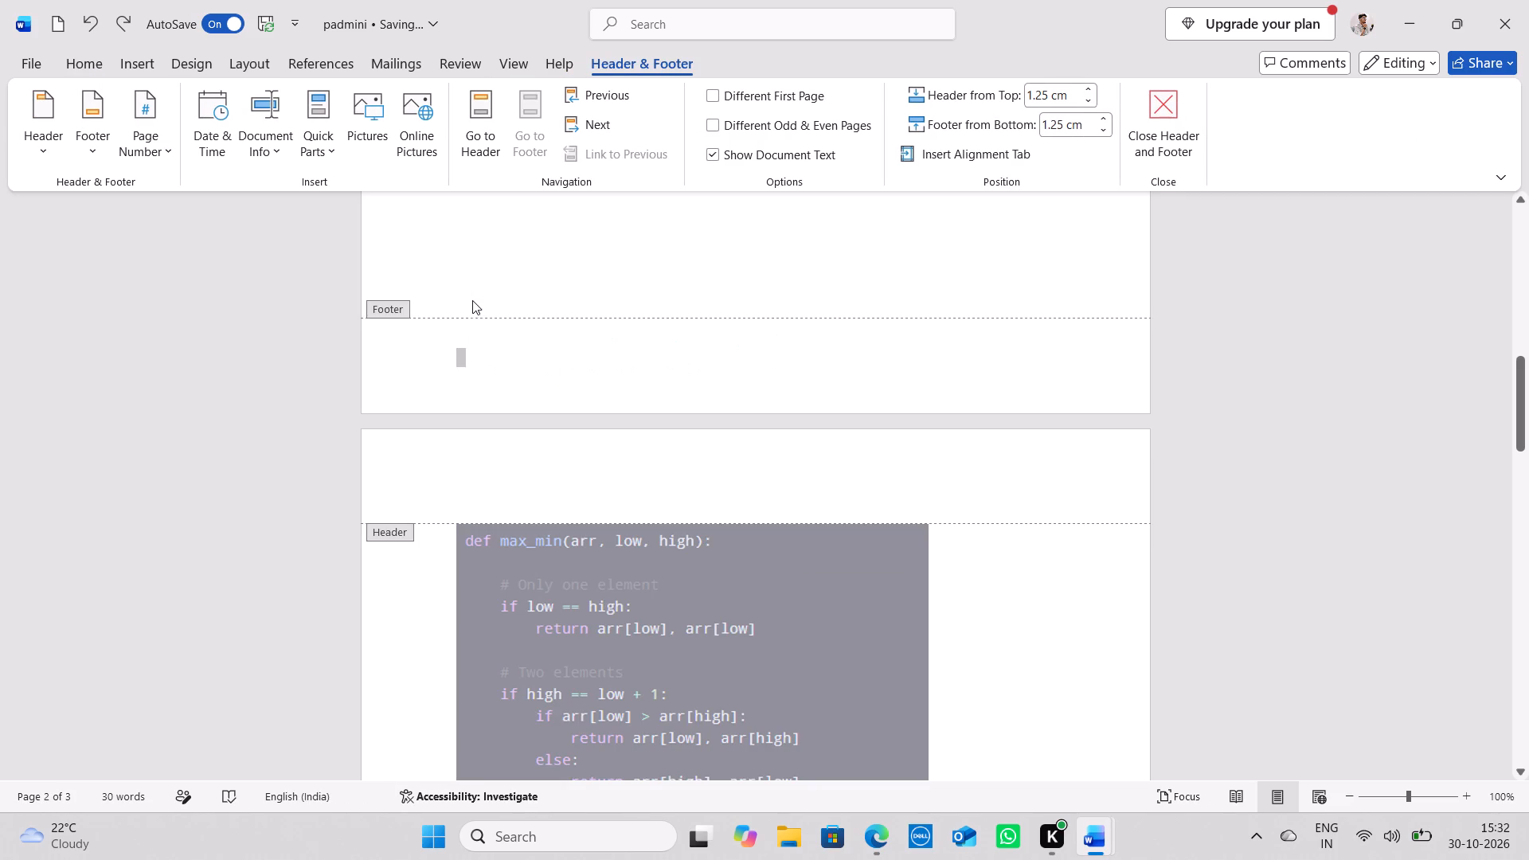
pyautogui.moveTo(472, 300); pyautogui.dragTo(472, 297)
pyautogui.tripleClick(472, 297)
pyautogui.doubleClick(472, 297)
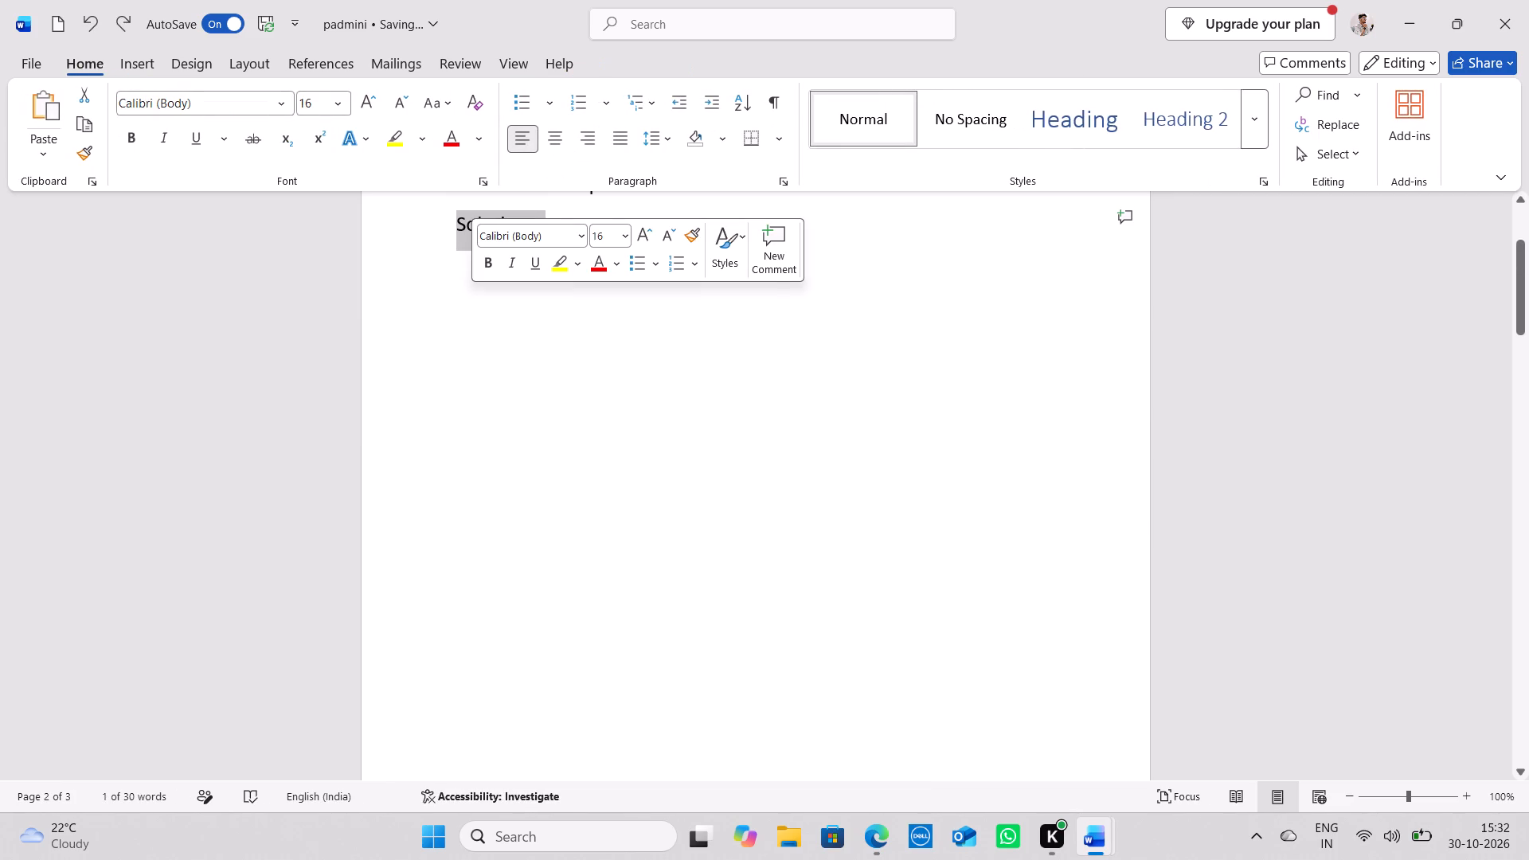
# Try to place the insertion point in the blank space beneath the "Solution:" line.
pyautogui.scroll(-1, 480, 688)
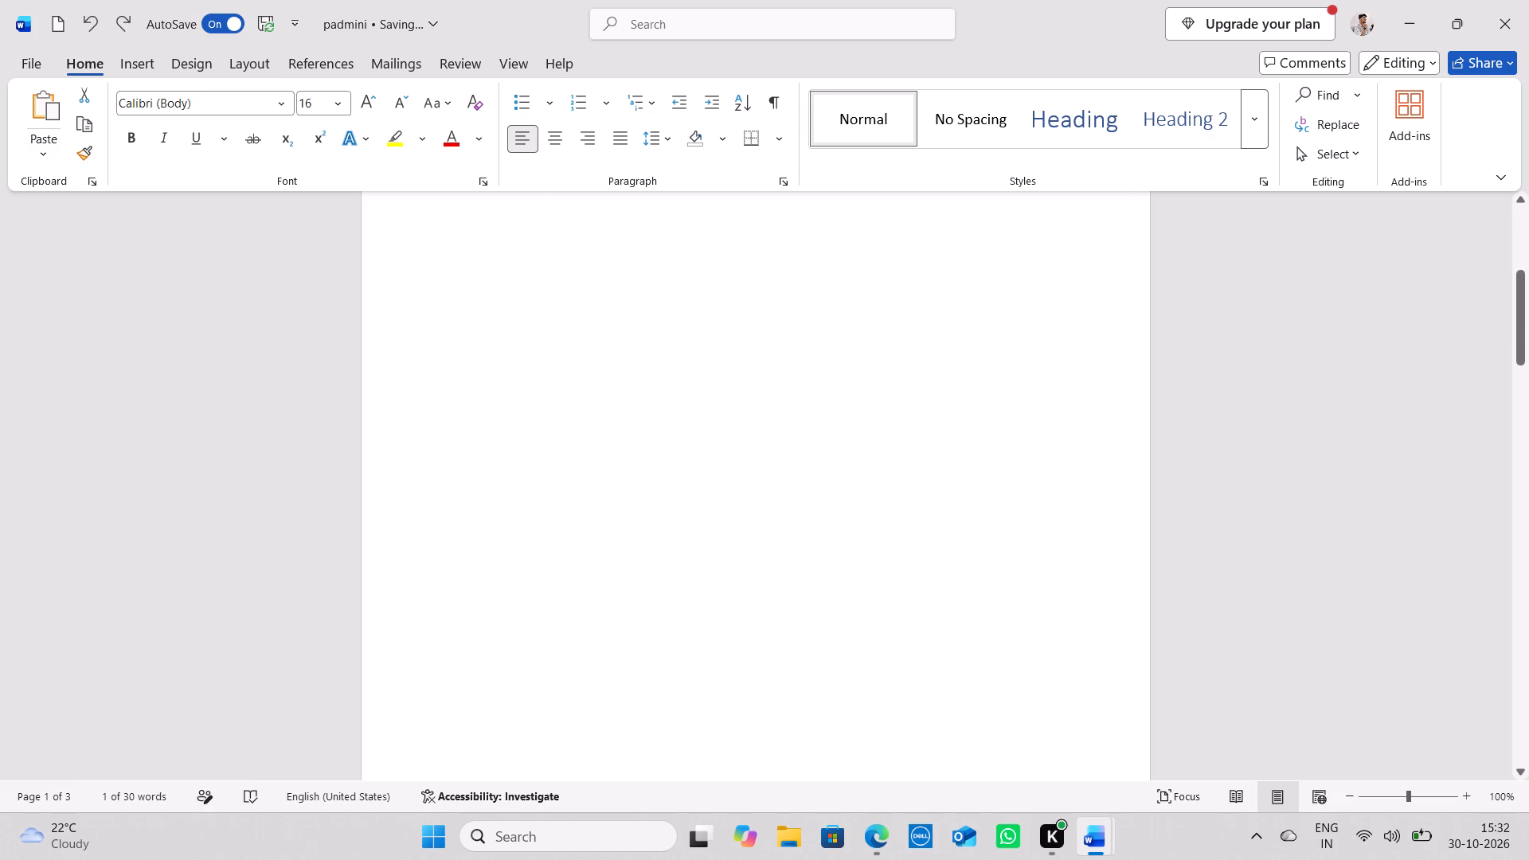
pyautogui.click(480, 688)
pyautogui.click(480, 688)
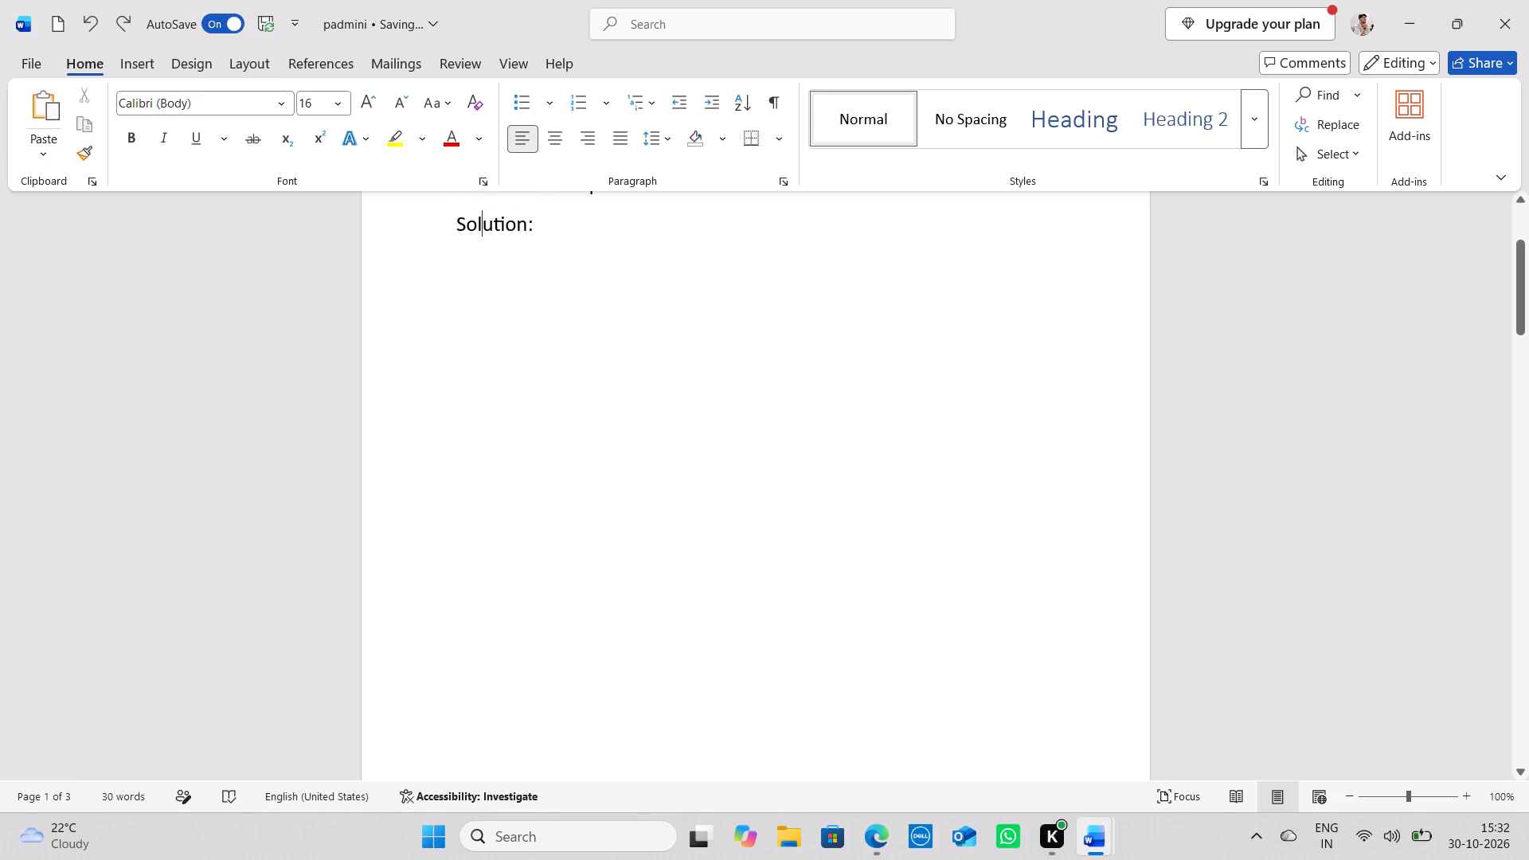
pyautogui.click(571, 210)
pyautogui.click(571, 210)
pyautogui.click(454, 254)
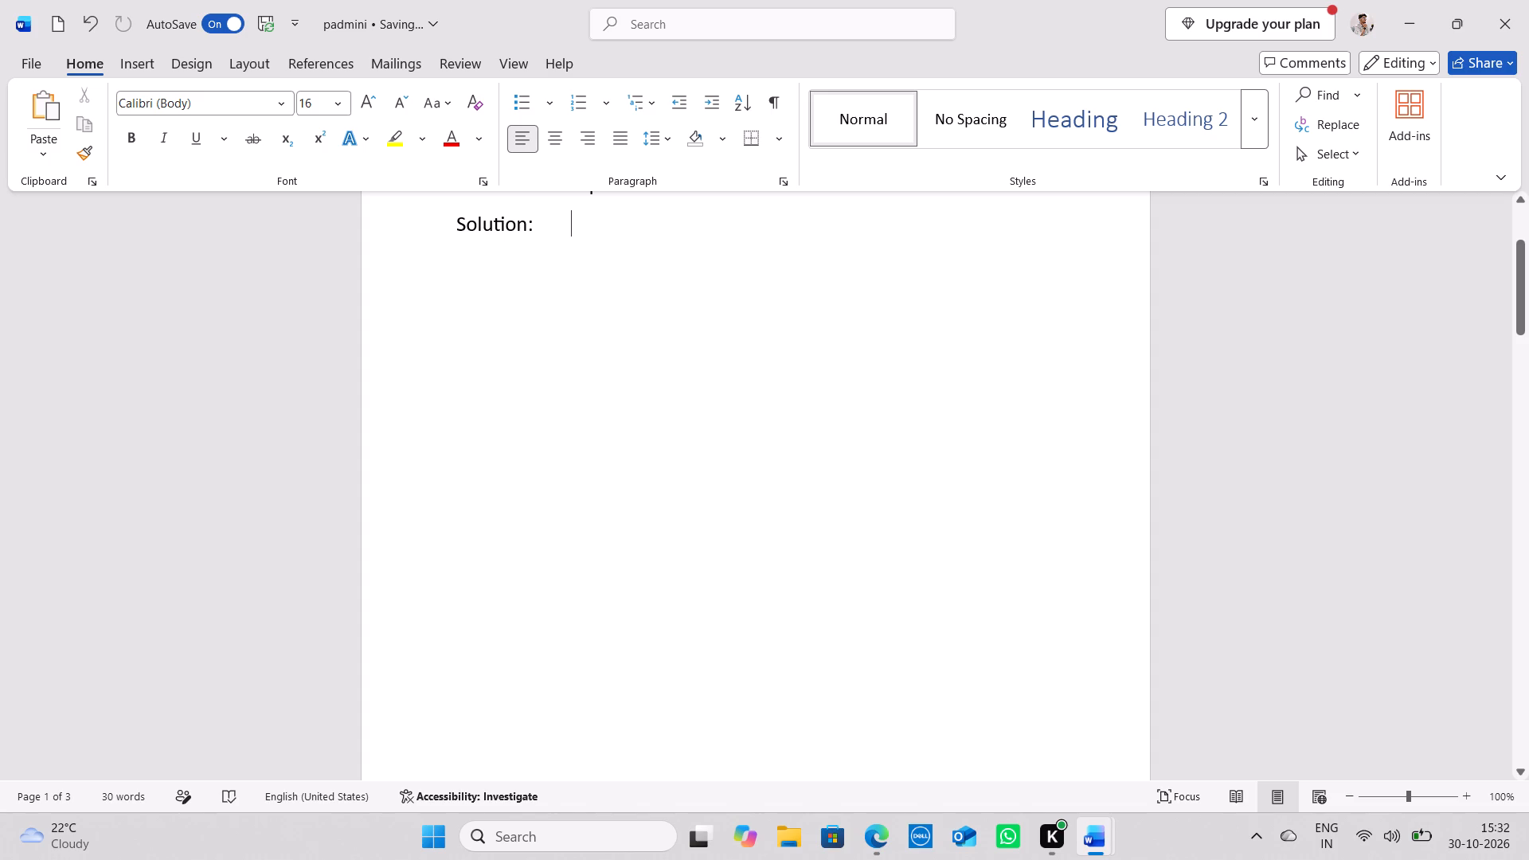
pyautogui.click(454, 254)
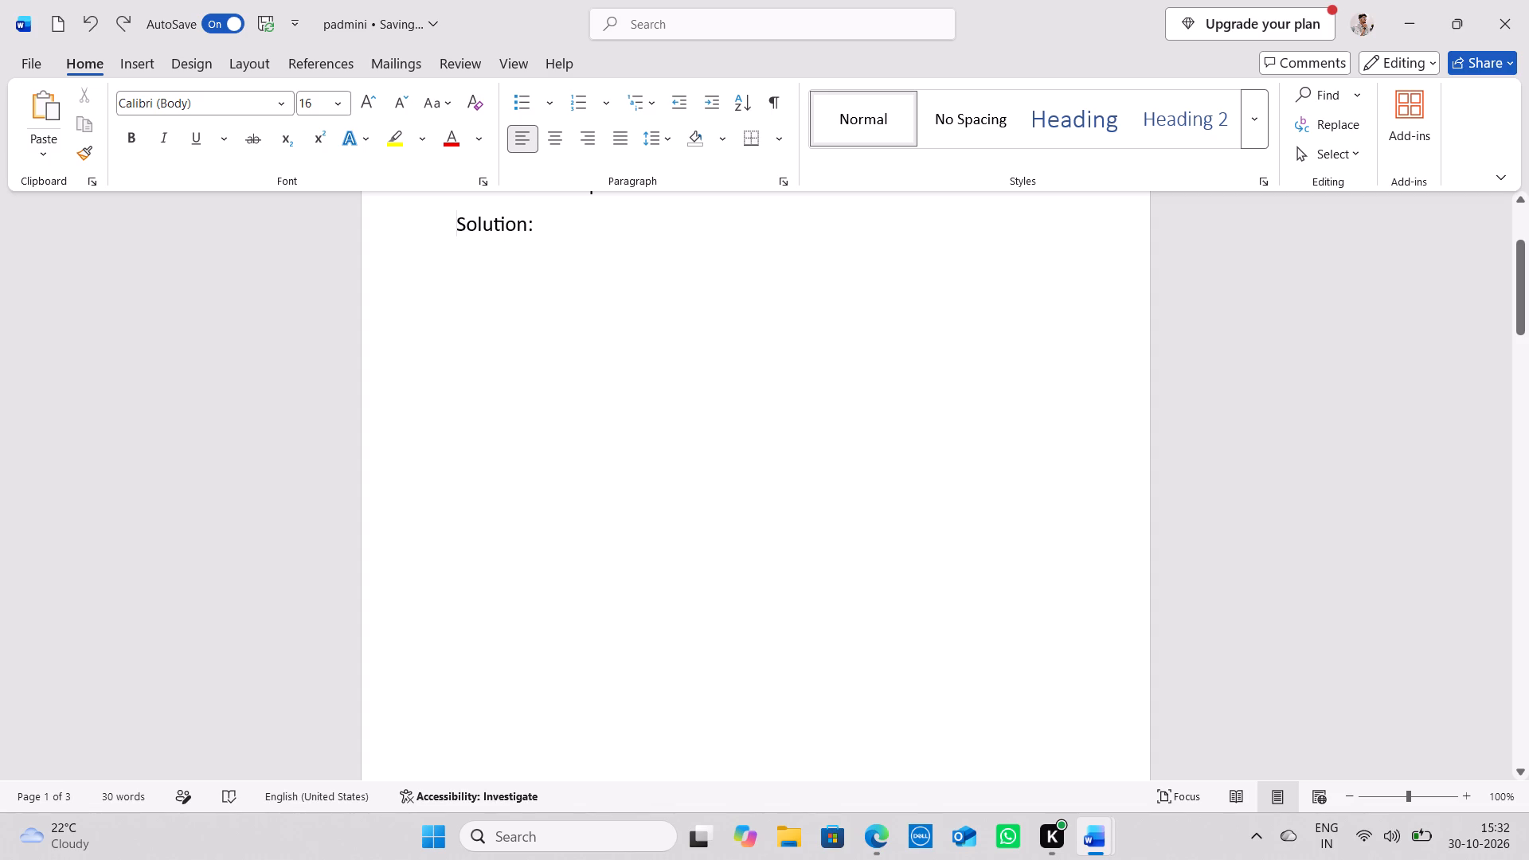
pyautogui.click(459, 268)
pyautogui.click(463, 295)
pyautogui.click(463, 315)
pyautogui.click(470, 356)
# Delete the "Solution:" line and the question mark that ends the Q1 question text.
pyautogui.scroll(-2, 612, 230)
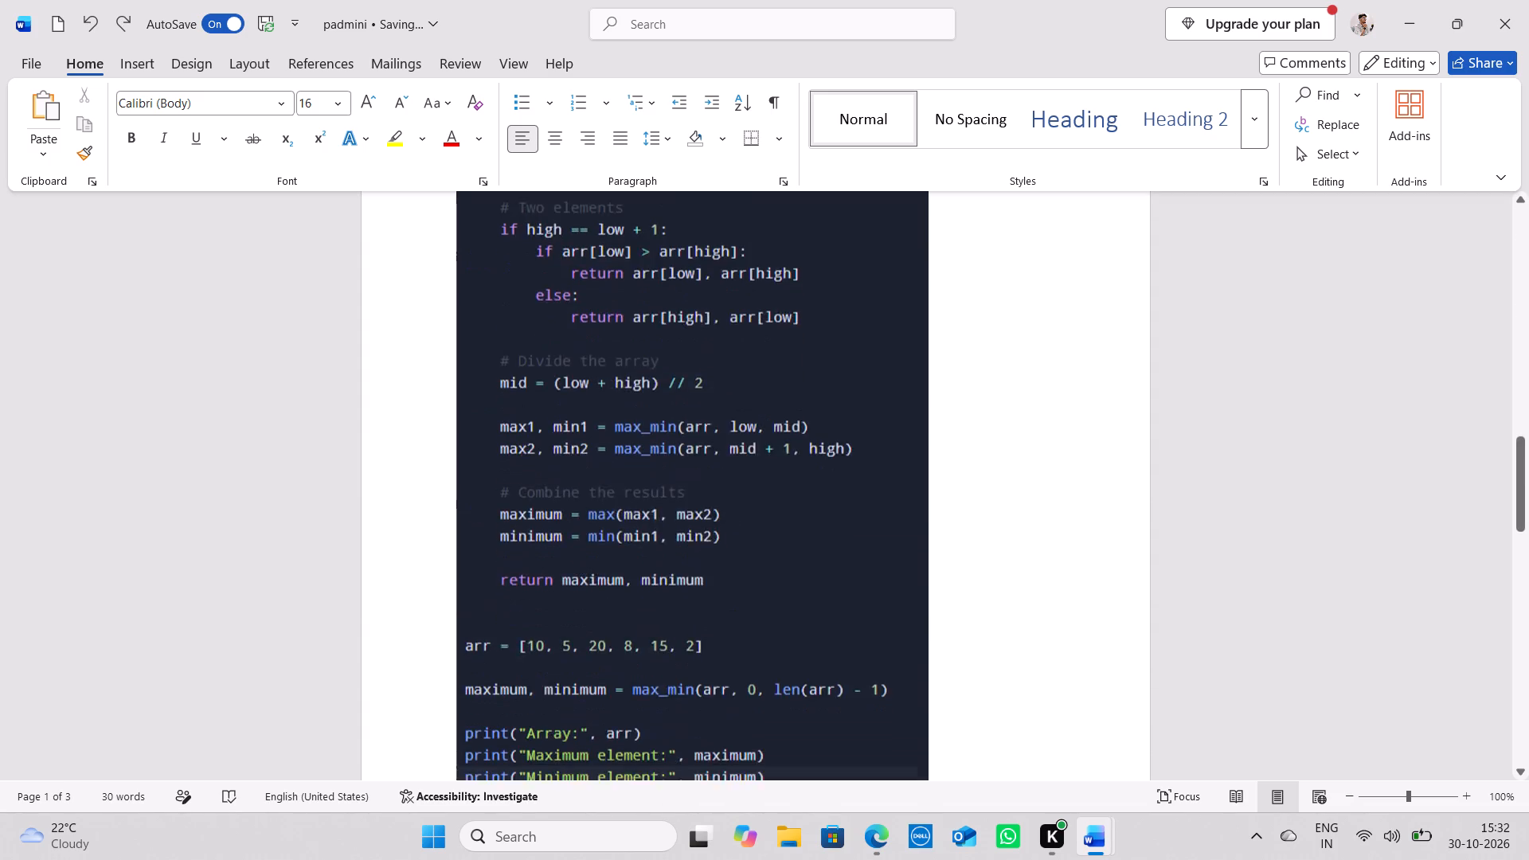
pyautogui.scroll(-3, 612, 230)
pyautogui.scroll(2, 612, 230)
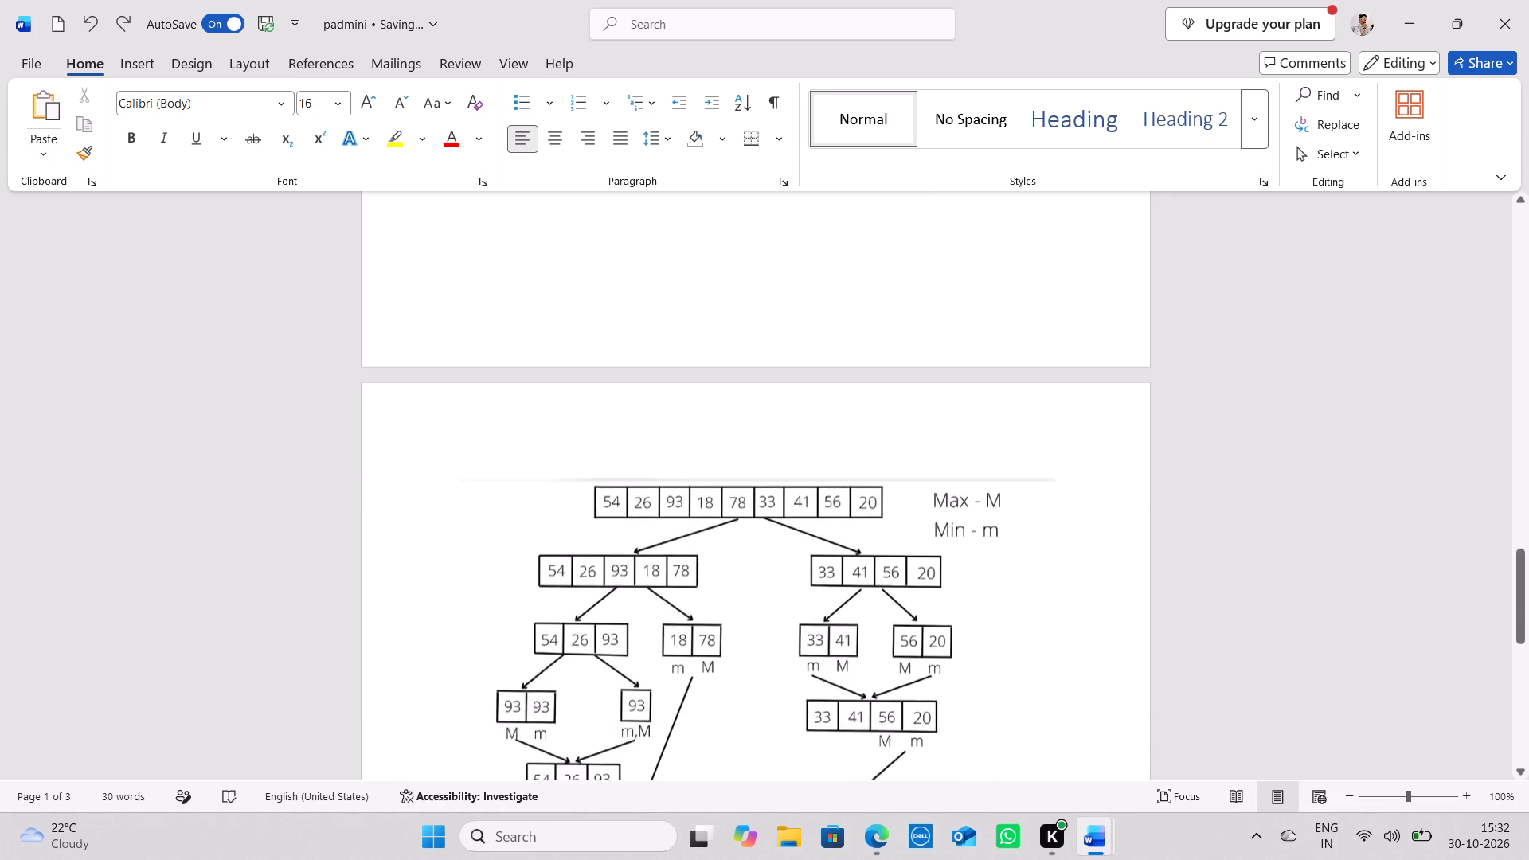
pyautogui.scroll(5, 612, 230)
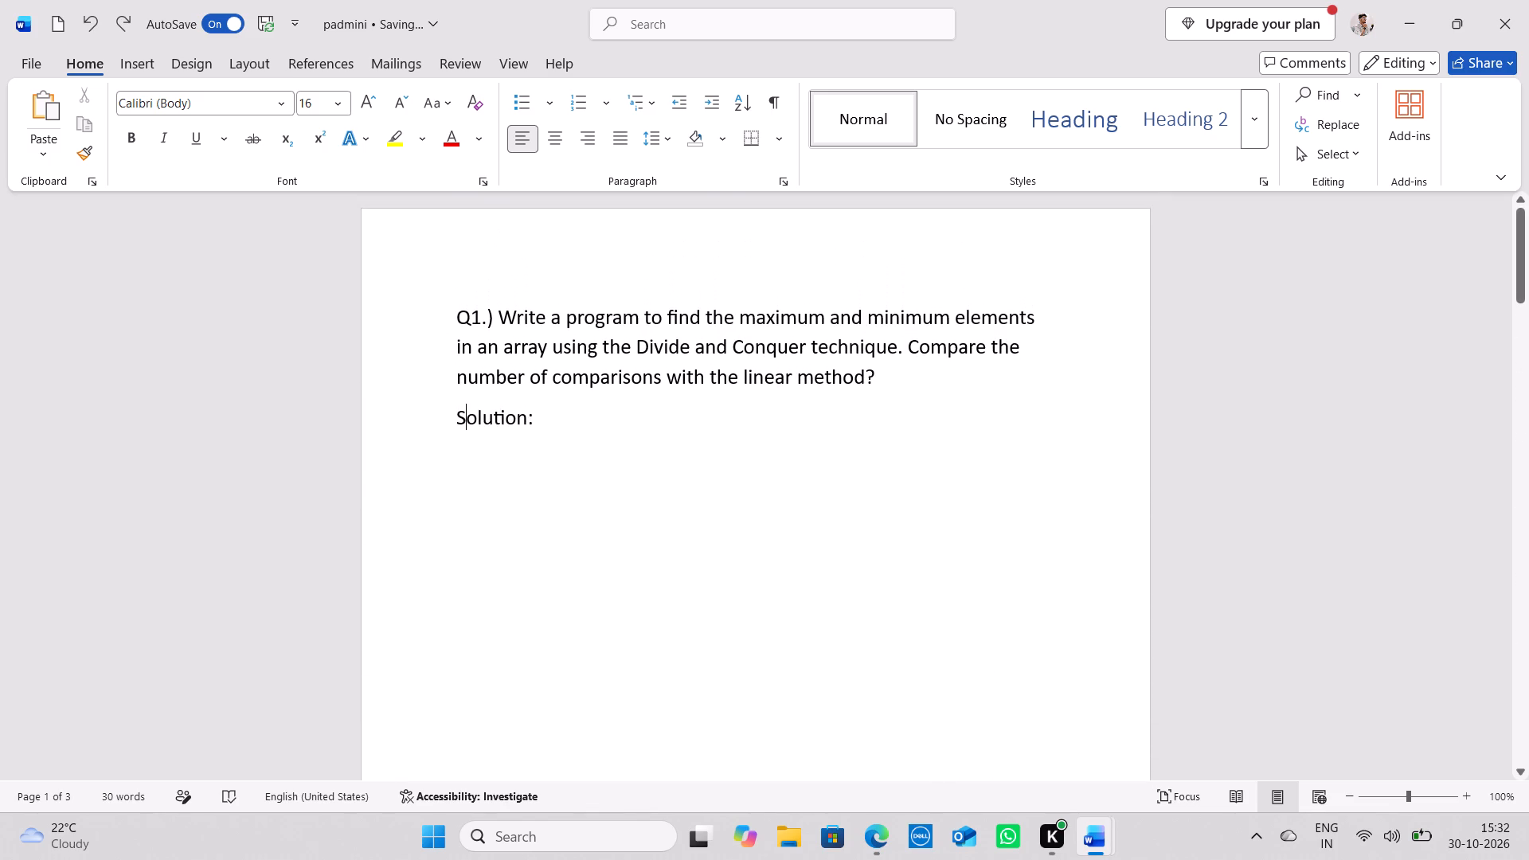
pyautogui.moveTo(608, 463); pyautogui.dragTo(796, 721)
pyautogui.press('BackSpace')
pyautogui.press('BackSpace')
pyautogui.press('BackSpace')
pyautogui.press('BackSpace')
pyautogui.press('BackSpace')
pyautogui.press('BackSpace')
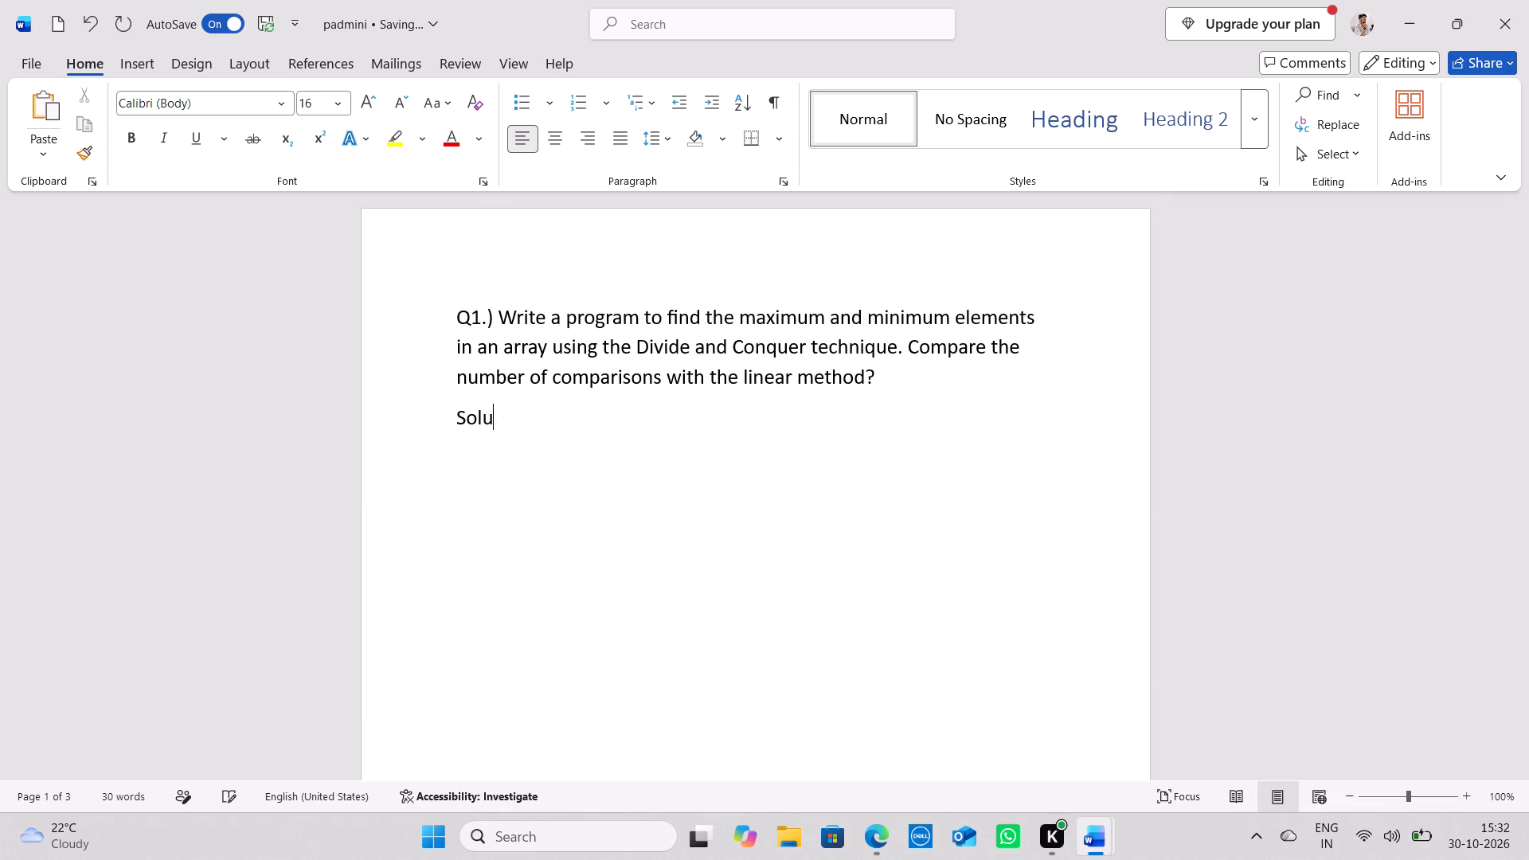
pyautogui.press('BackSpace')
pyautogui.press('BackSpace')
pyautogui.press('BackSpace')
pyautogui.press('BackSpace')
pyautogui.press('BackSpace')
# Delete the max_min code image on the second page.
pyautogui.press('Down')
pyautogui.press('Down')
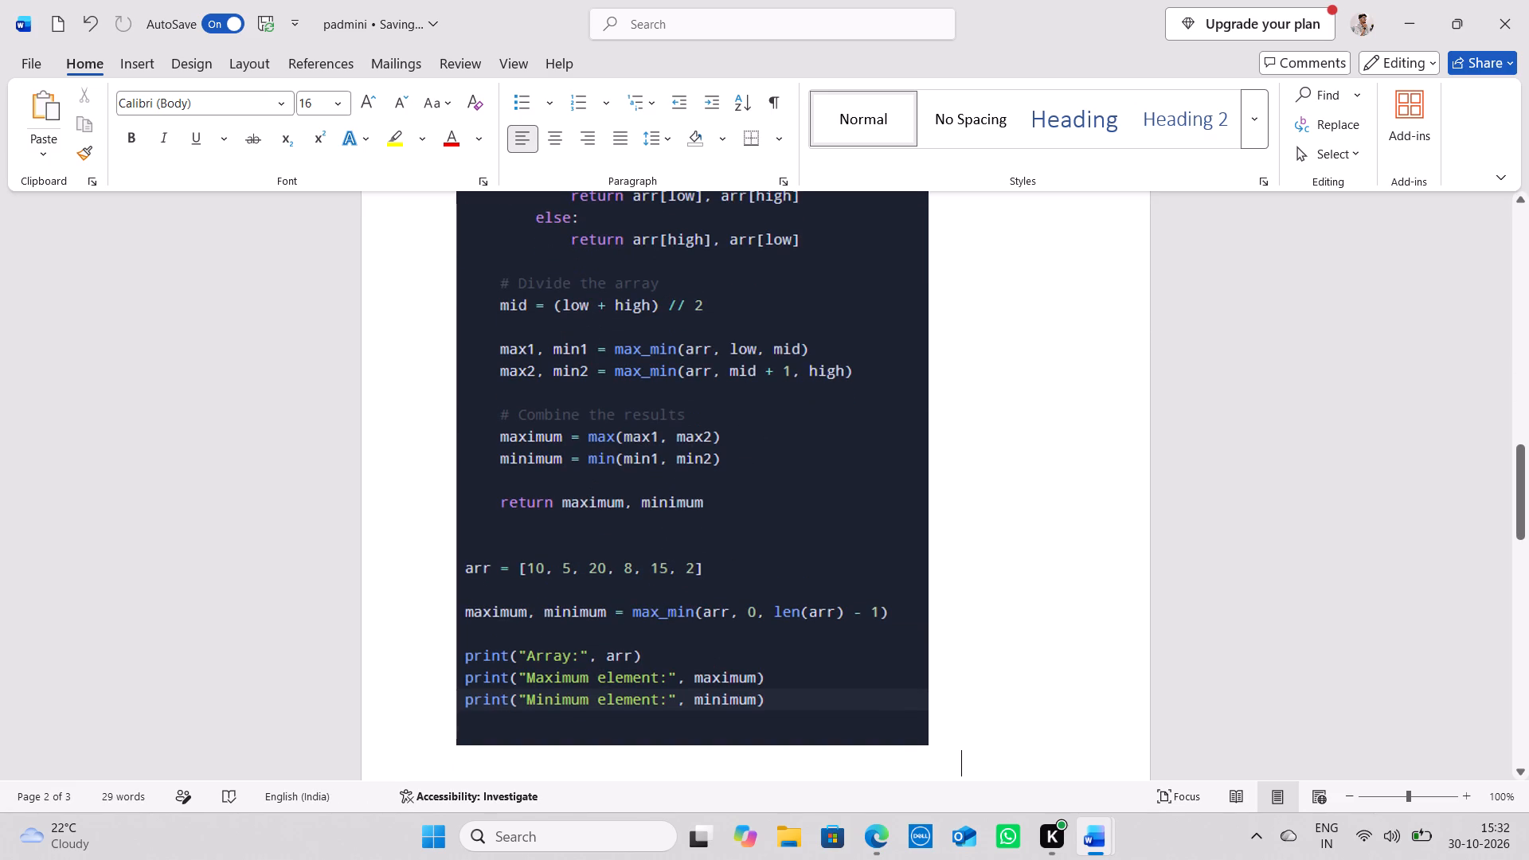
pyautogui.press('BackSpace')
pyautogui.press('BackSpace')
pyautogui.press('BackSpace')
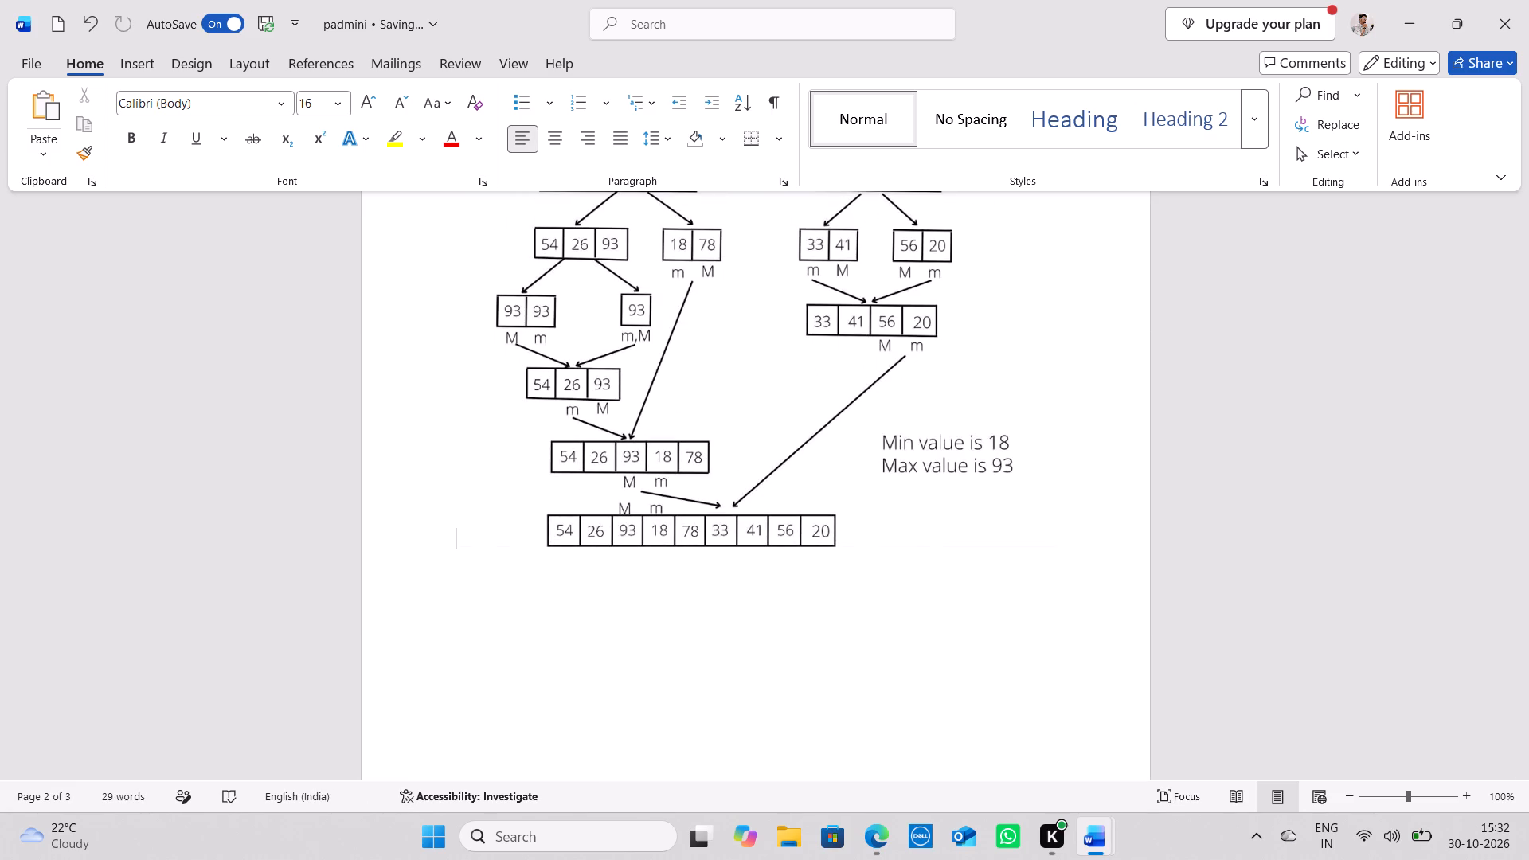
pyautogui.scroll(7, 796, 721)
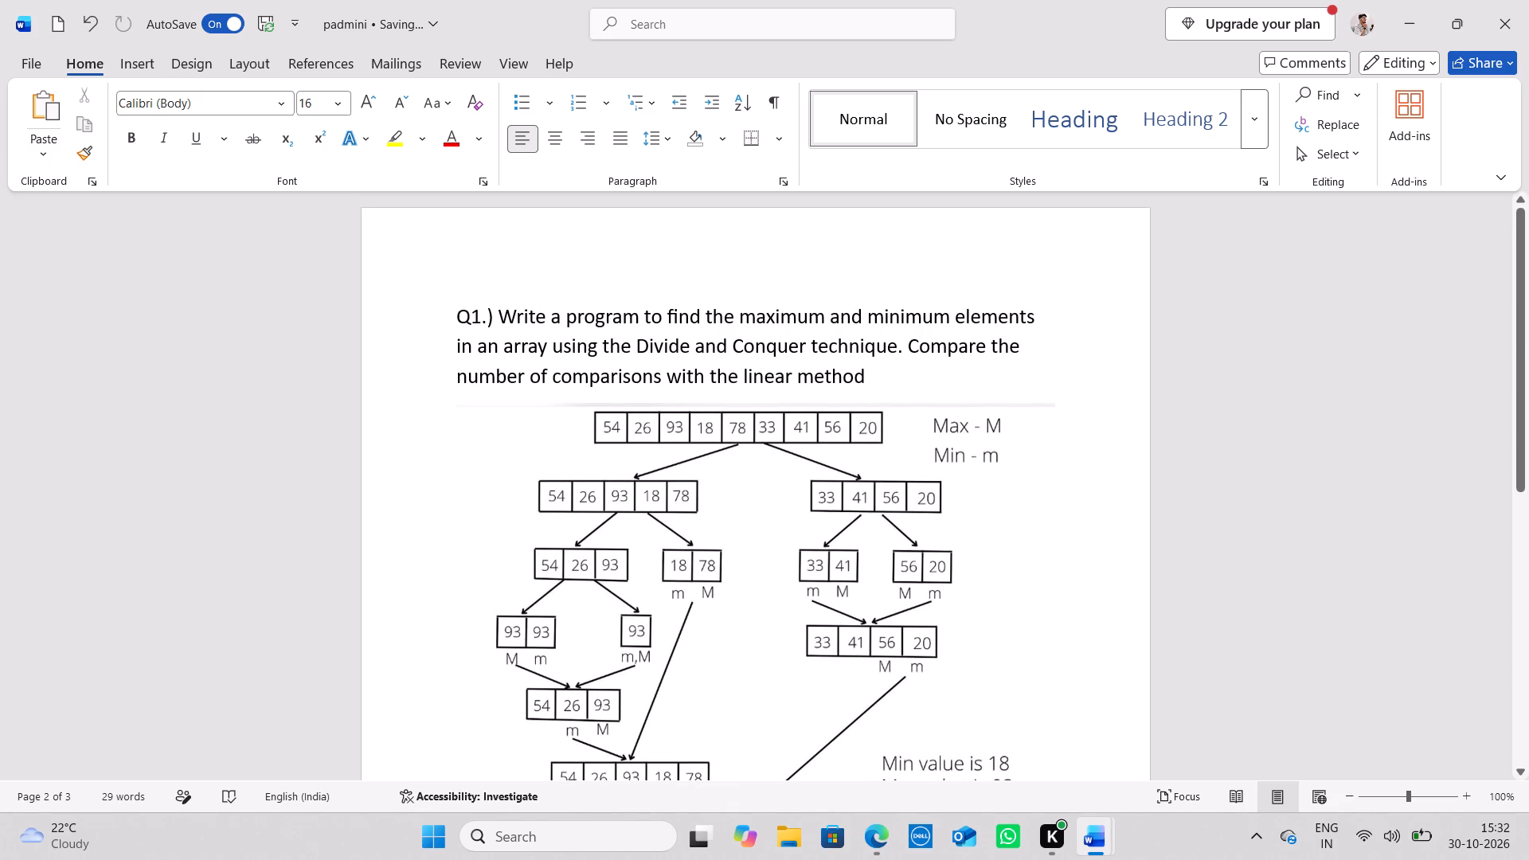
pyautogui.scroll(-1, 849, 678)
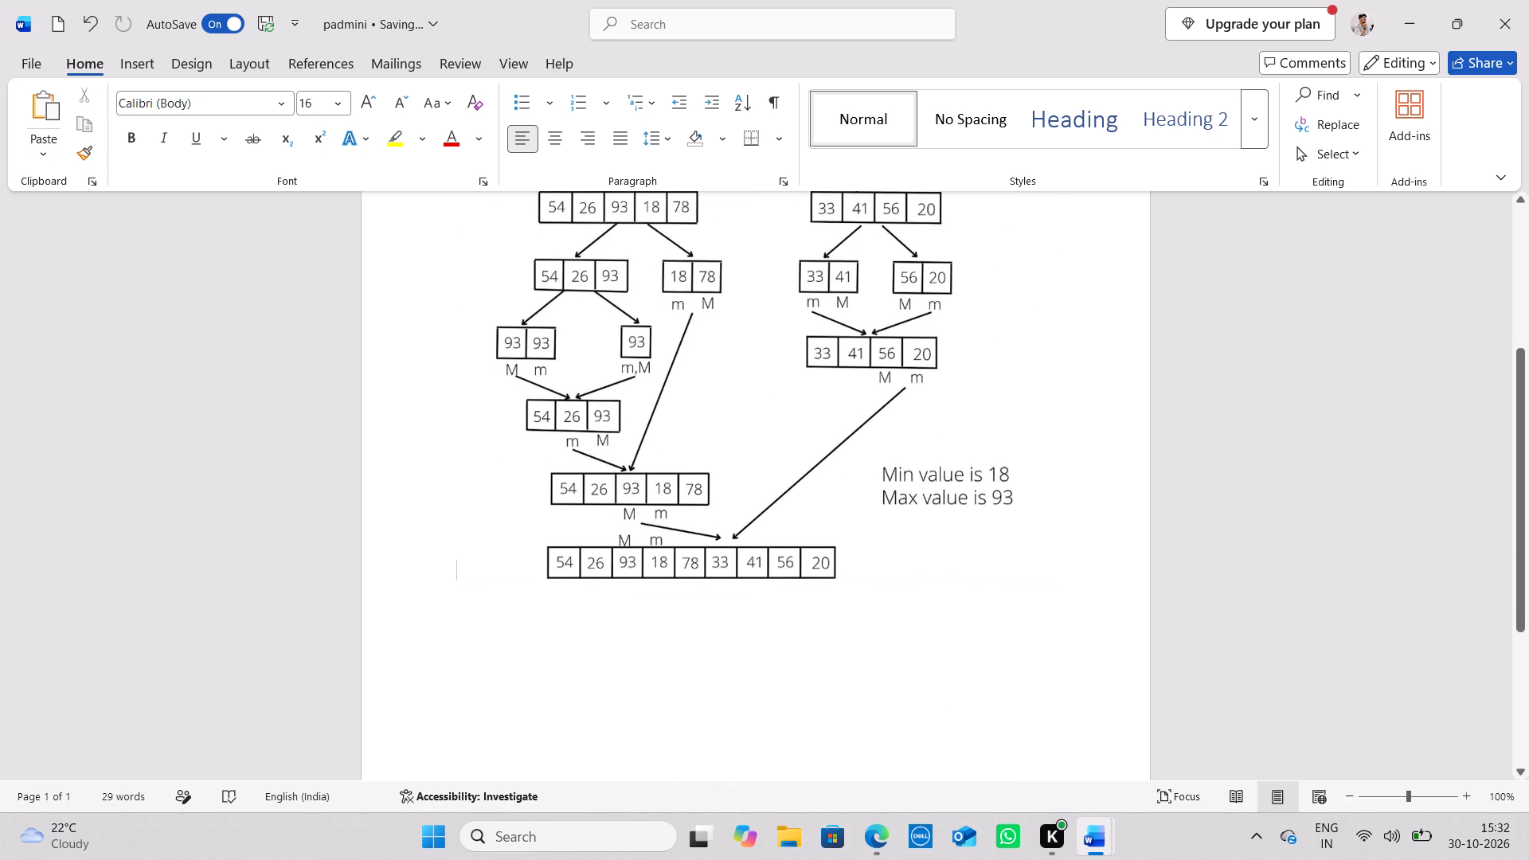
pyautogui.scroll(1, 696, 671)
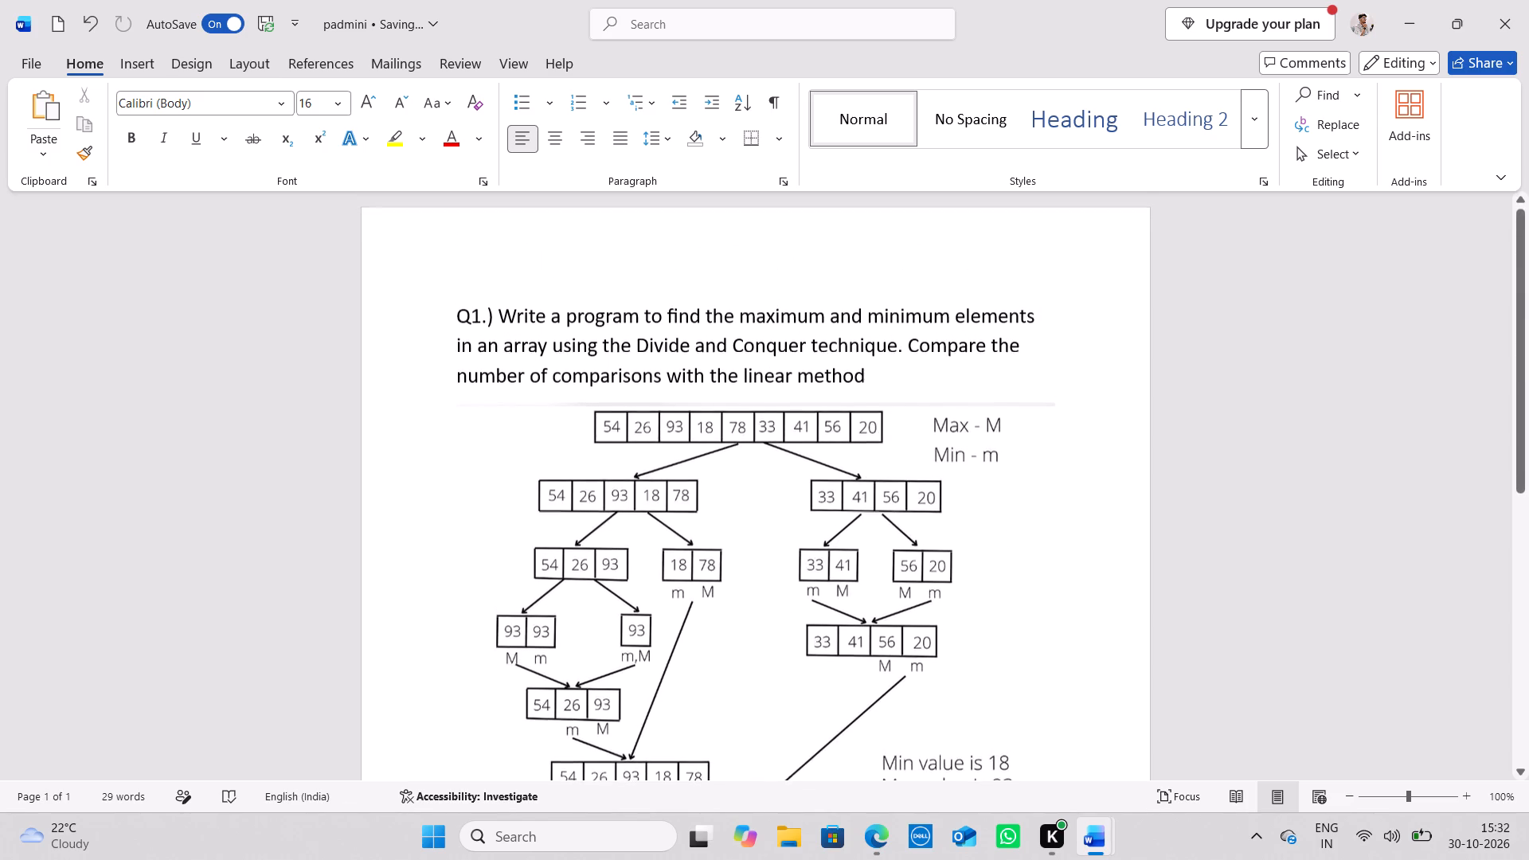
pyautogui.tripleClick(543, 428)
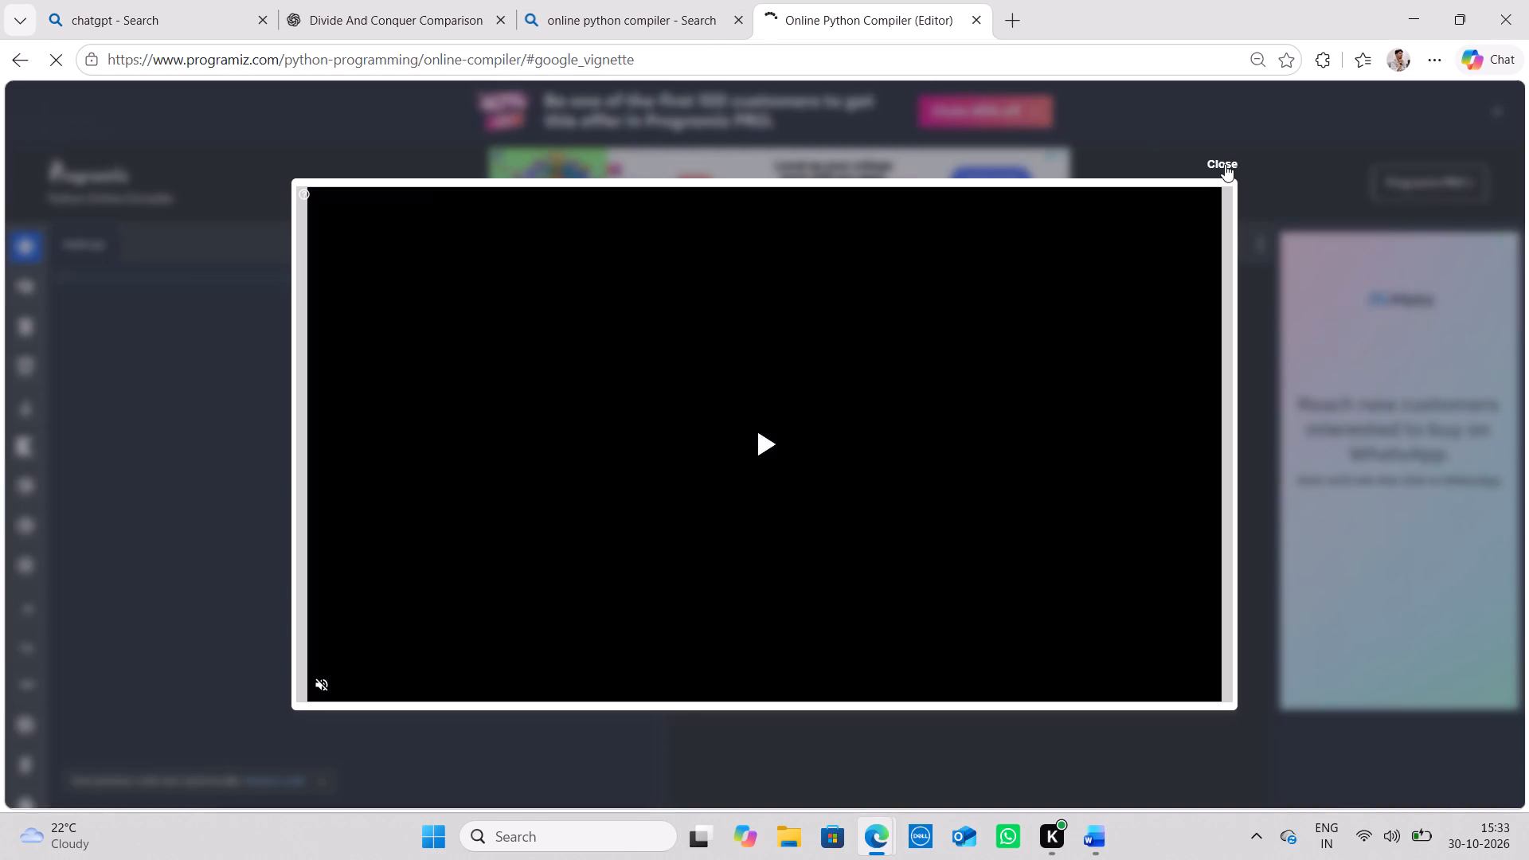
pyautogui.click(1225, 164)
pyautogui.click(1225, 164)
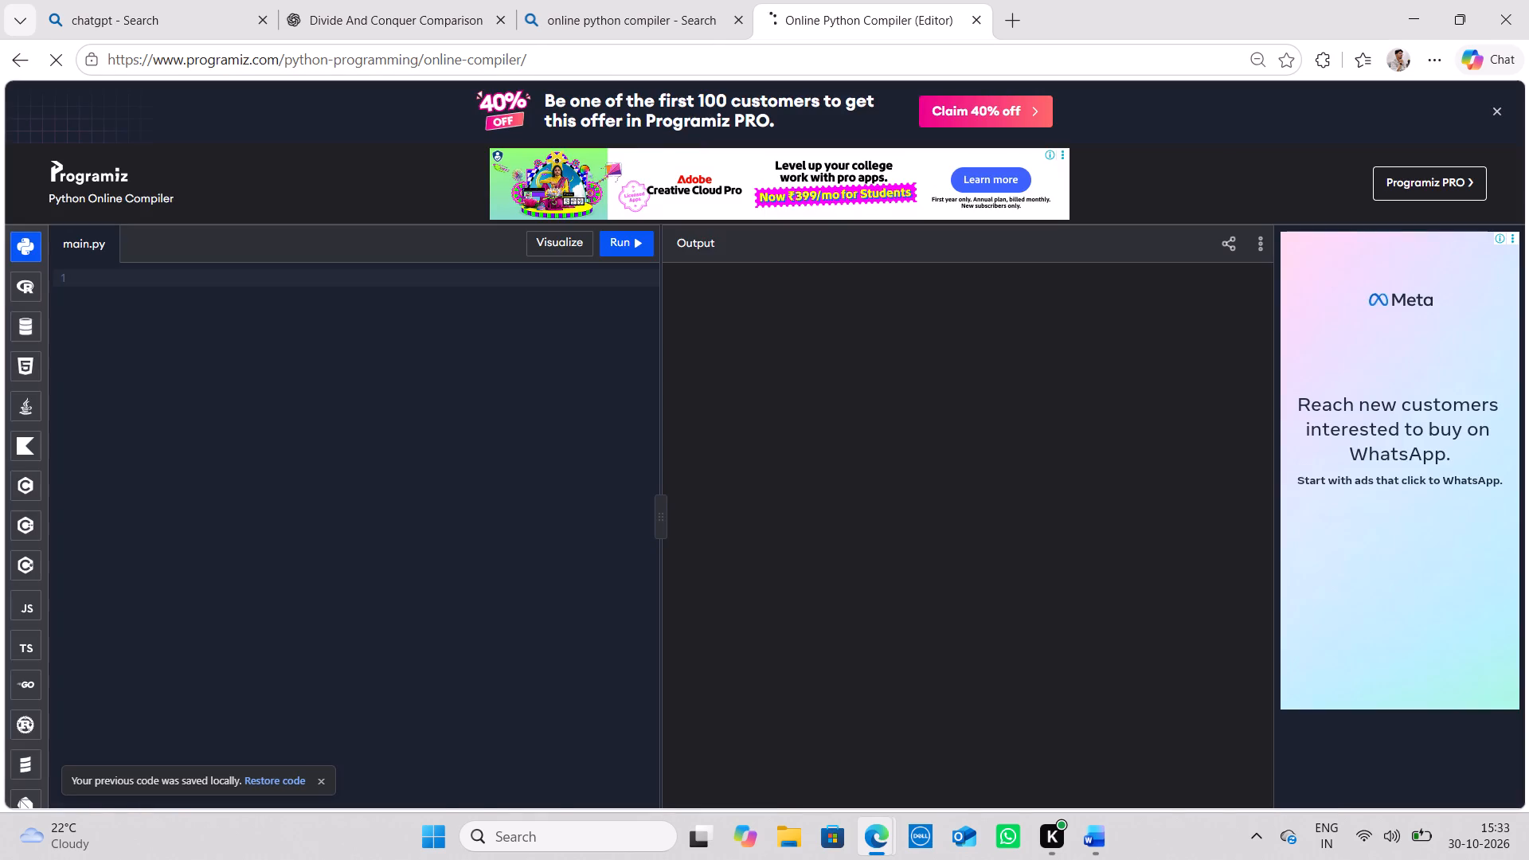
pyautogui.click(207, 287)
pyautogui.hotkey('ctrl', 'v')
pyautogui.scroll(1, 312, 393)
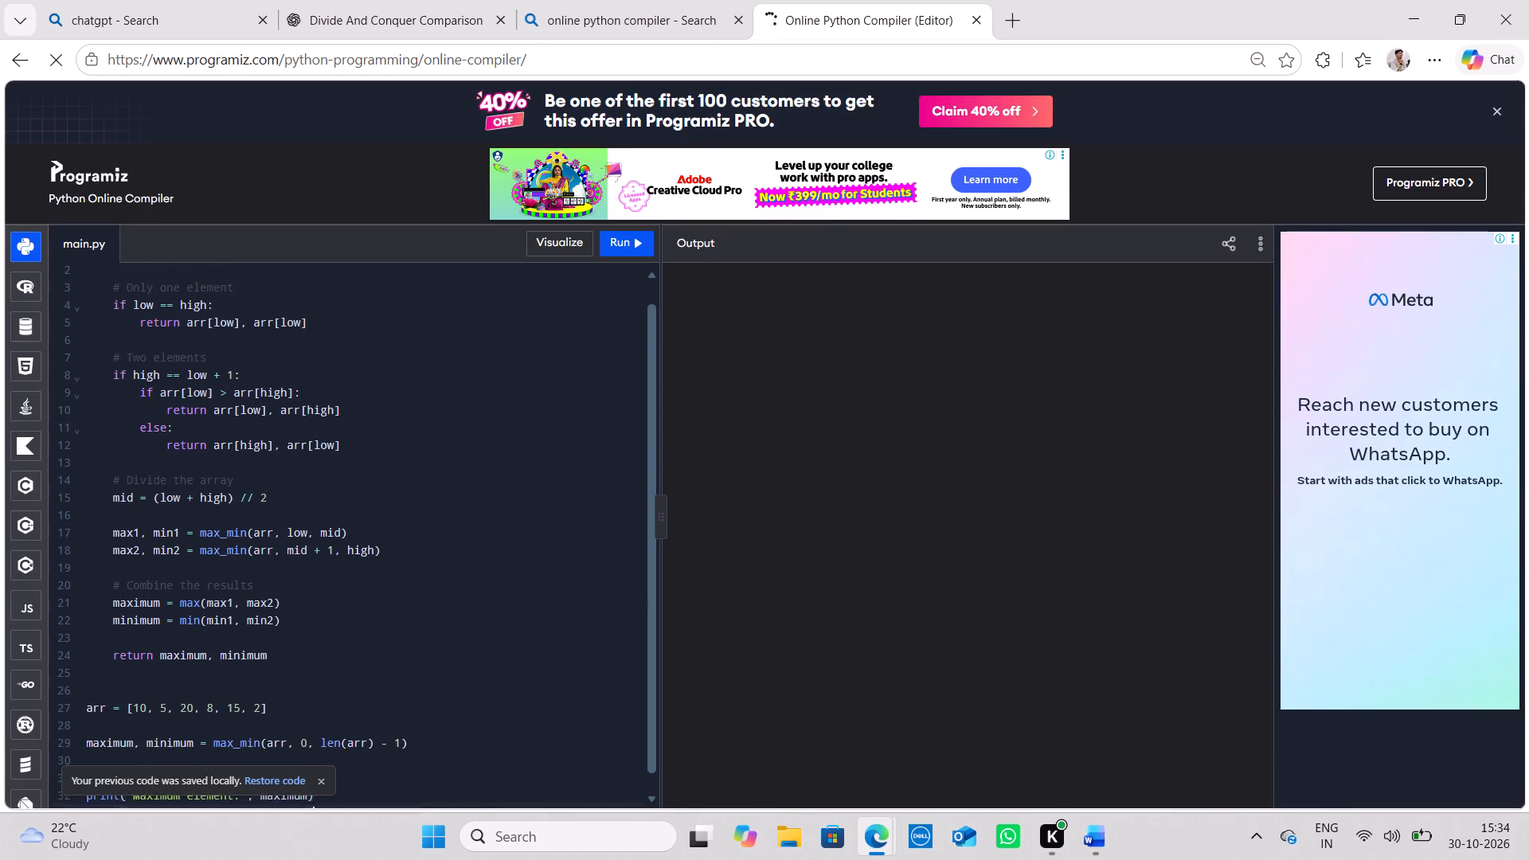
pyautogui.scroll(1, 312, 393)
pyautogui.click(635, 244)
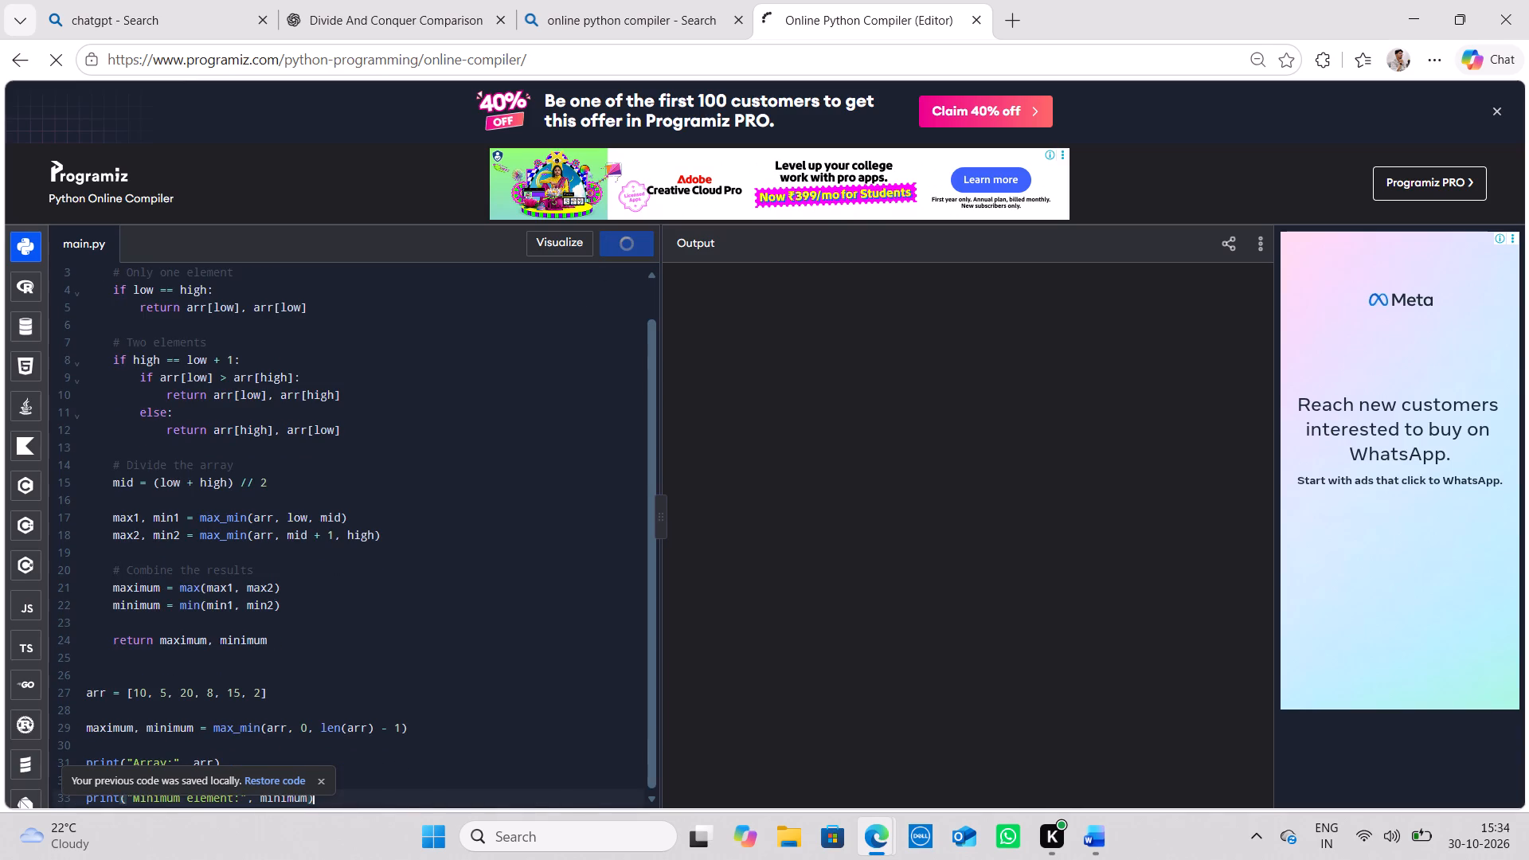
# Capture a rectangular screenshot of the complete max_min code in the editor, without the line numbers.
pyautogui.keyDown('ctrl'); pyautogui.scroll(-7, 437, 398); pyautogui.keyUp('ctrl')
pyautogui.keyDown('ctrl'); pyautogui.scroll(2, 437, 398); pyautogui.keyUp('ctrl')
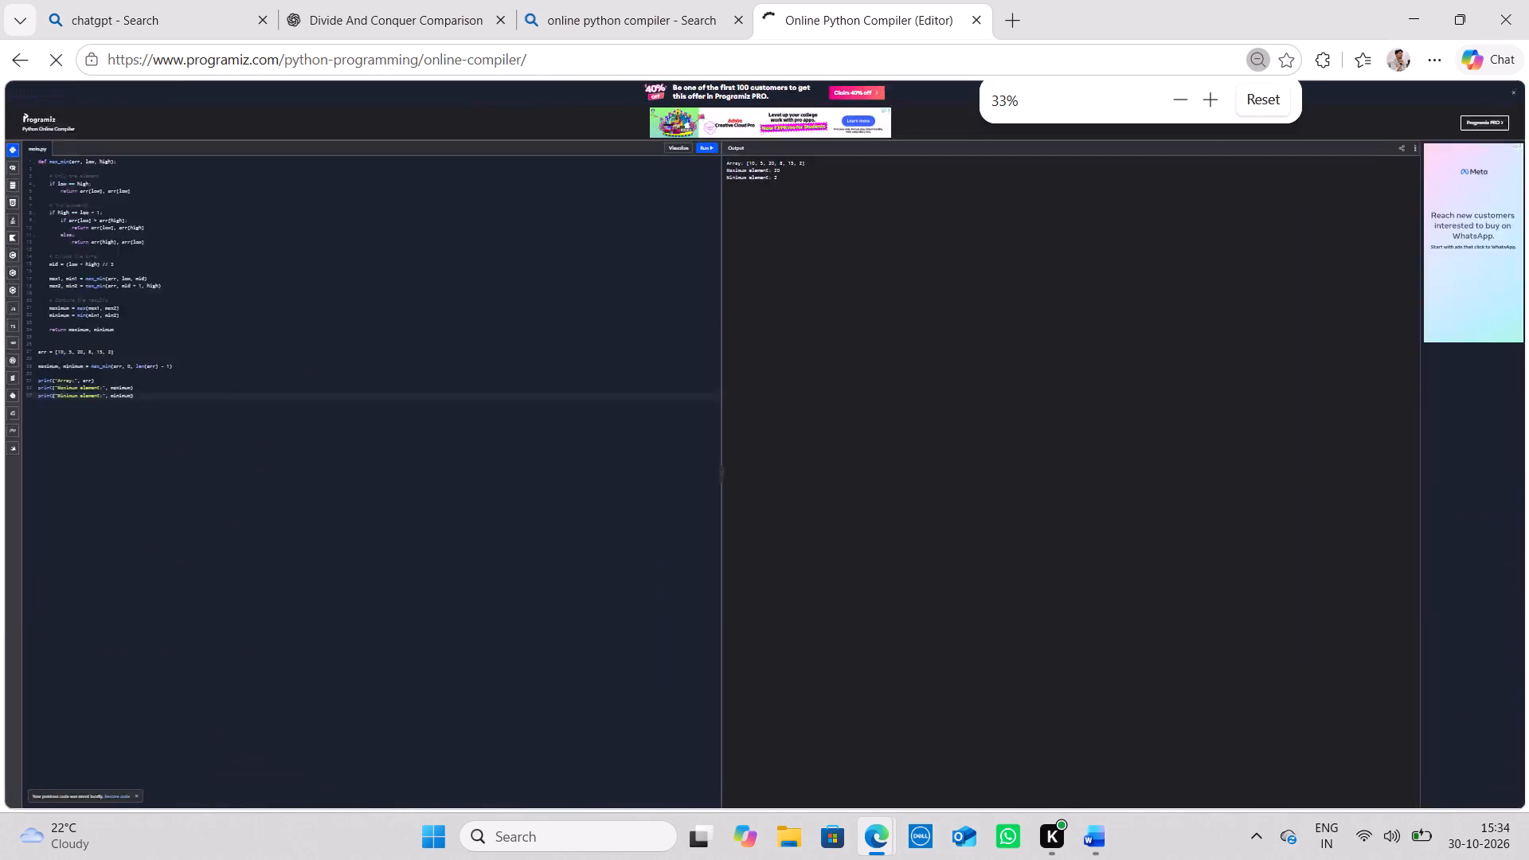
pyautogui.keyDown('ctrl'); pyautogui.scroll(2, 437, 398); pyautogui.keyUp('ctrl')
pyautogui.keyDown('ctrl'); pyautogui.scroll(-2, 437, 398); pyautogui.keyUp('ctrl')
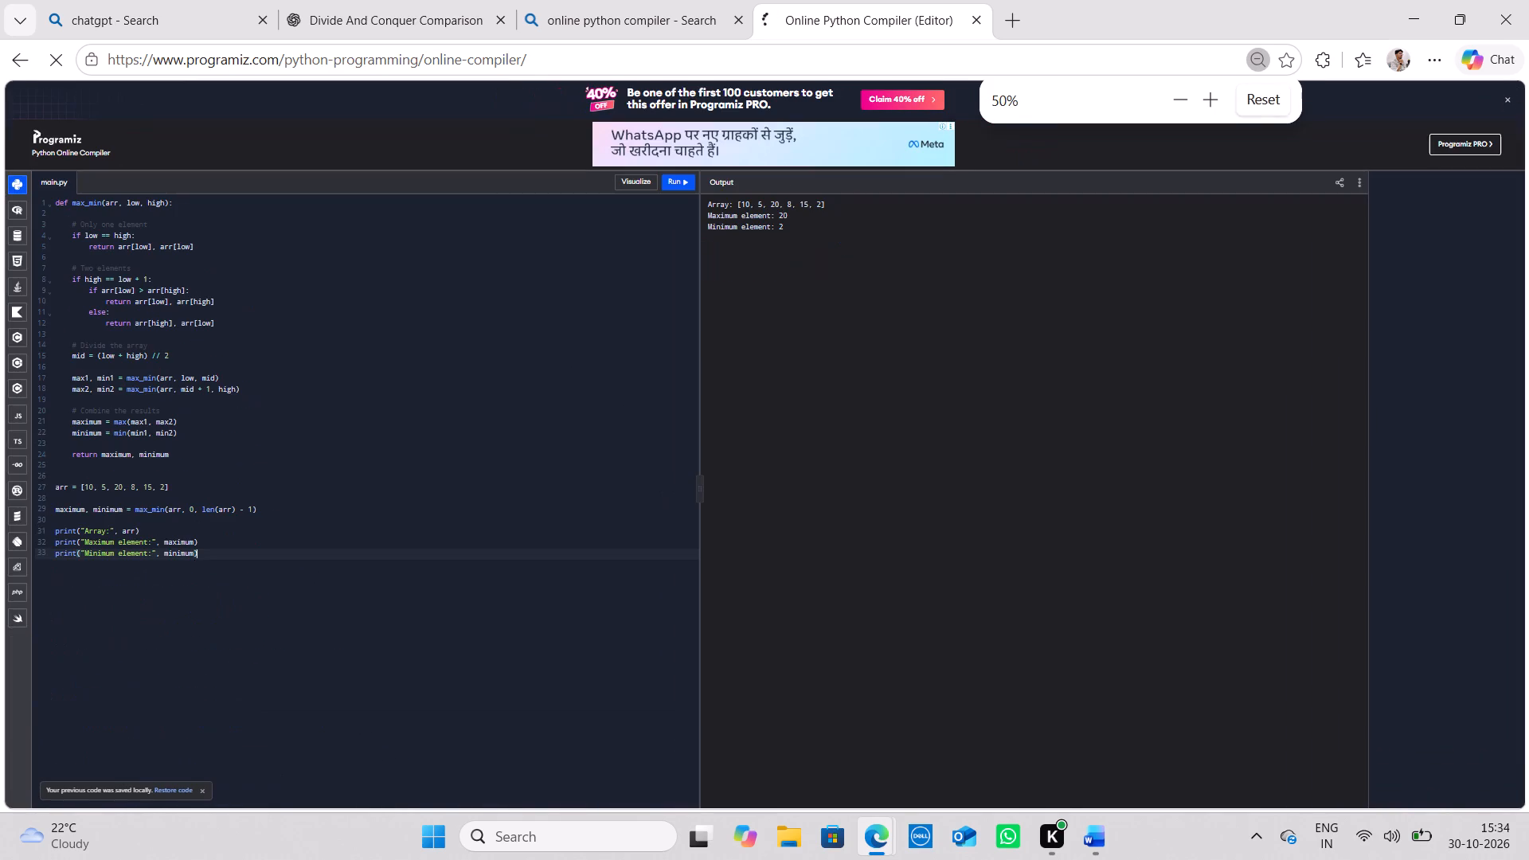
pyautogui.keyDown('ctrl'); pyautogui.scroll(2, 437, 398); pyautogui.keyUp('ctrl')
pyautogui.keyDown('ctrl'); pyautogui.scroll(-1, 437, 398); pyautogui.keyUp('ctrl')
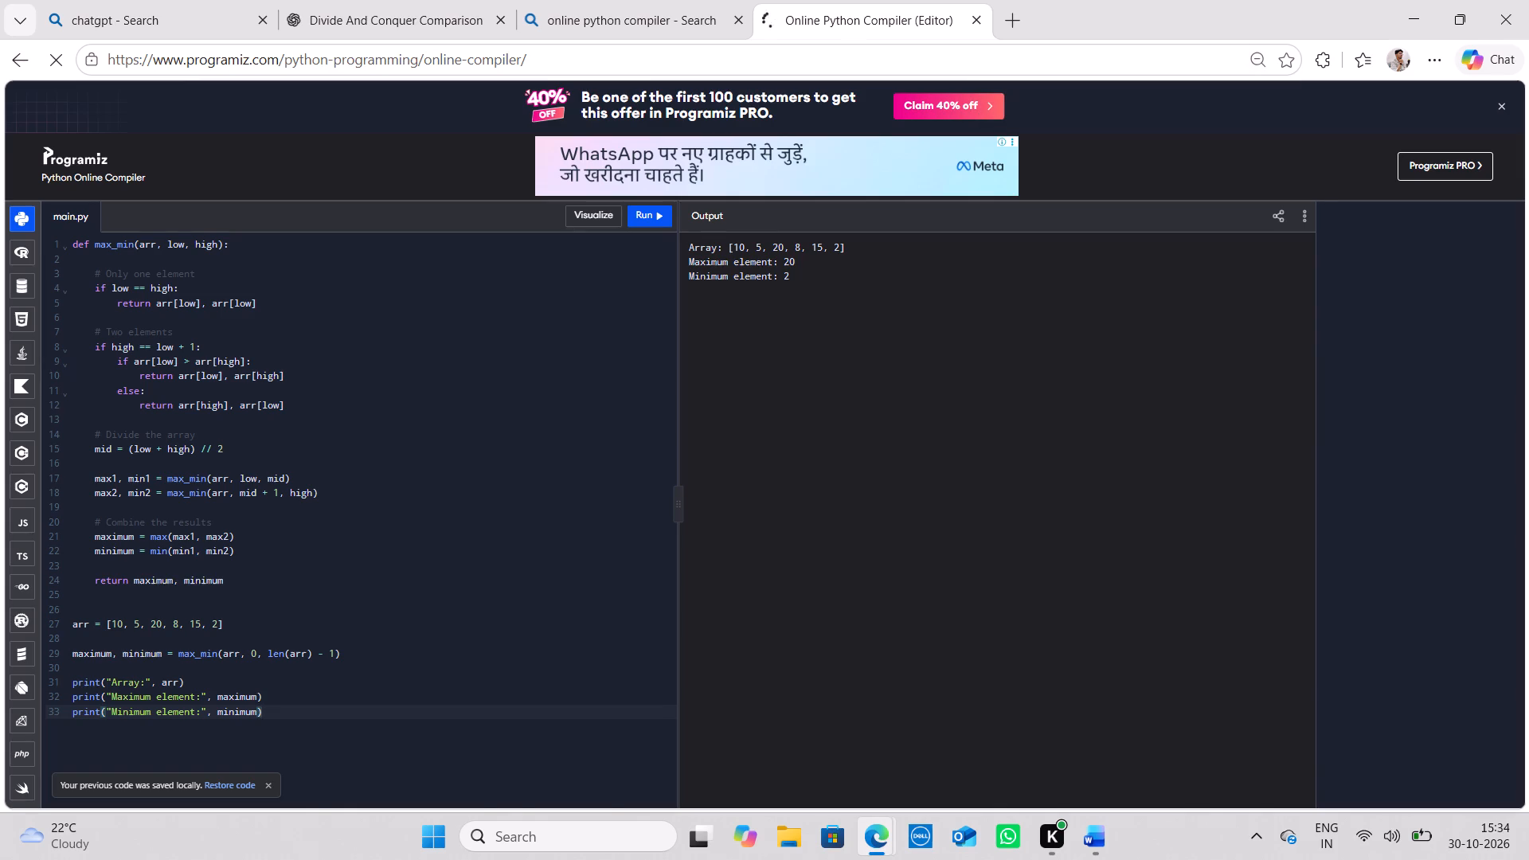
pyautogui.press('Print')
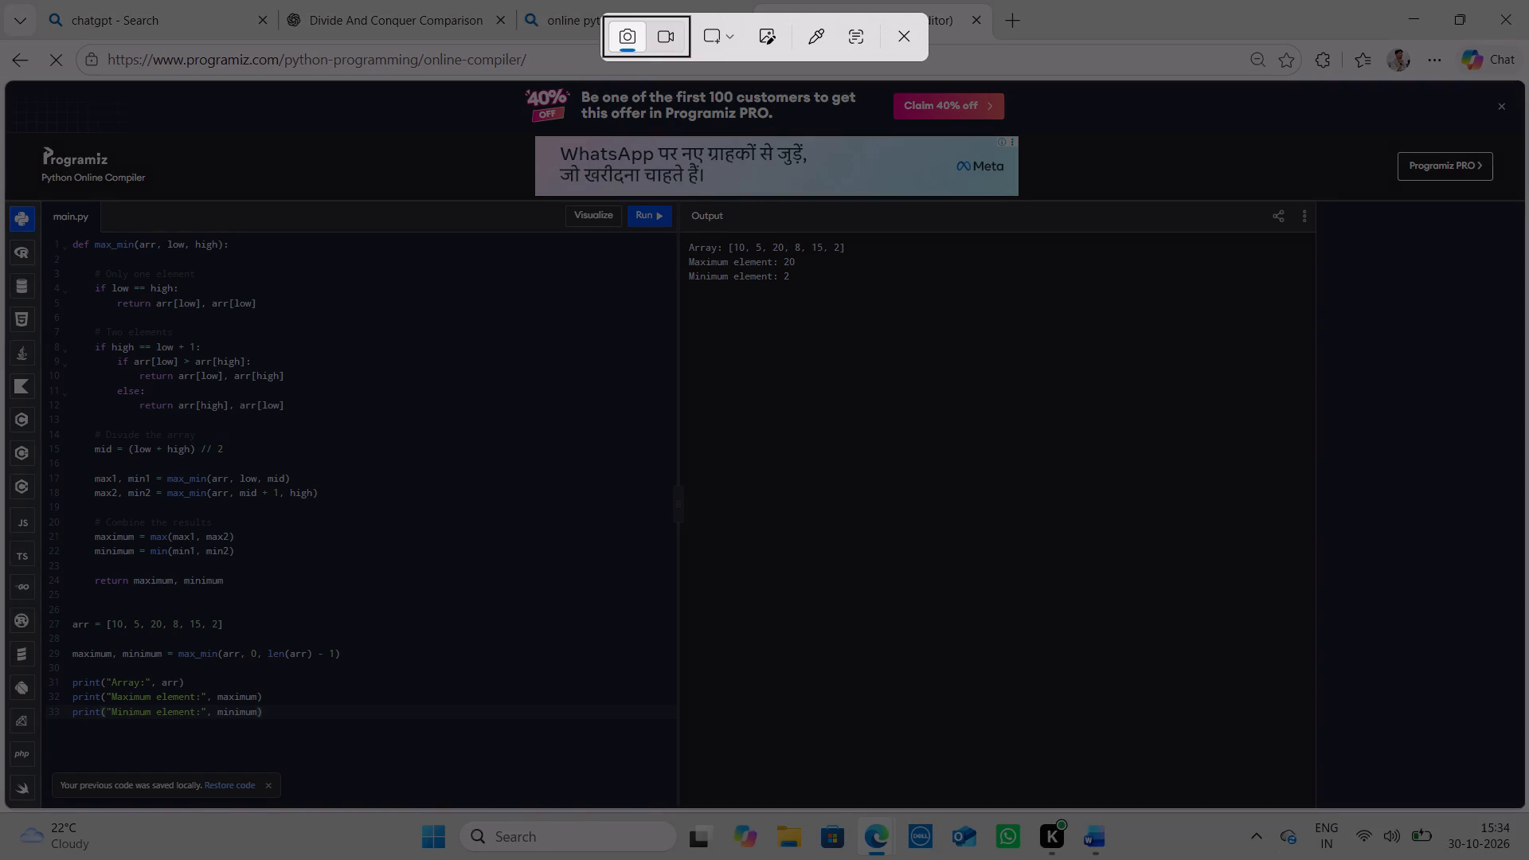
pyautogui.moveTo(72, 240); pyautogui.dragTo(162, 424)
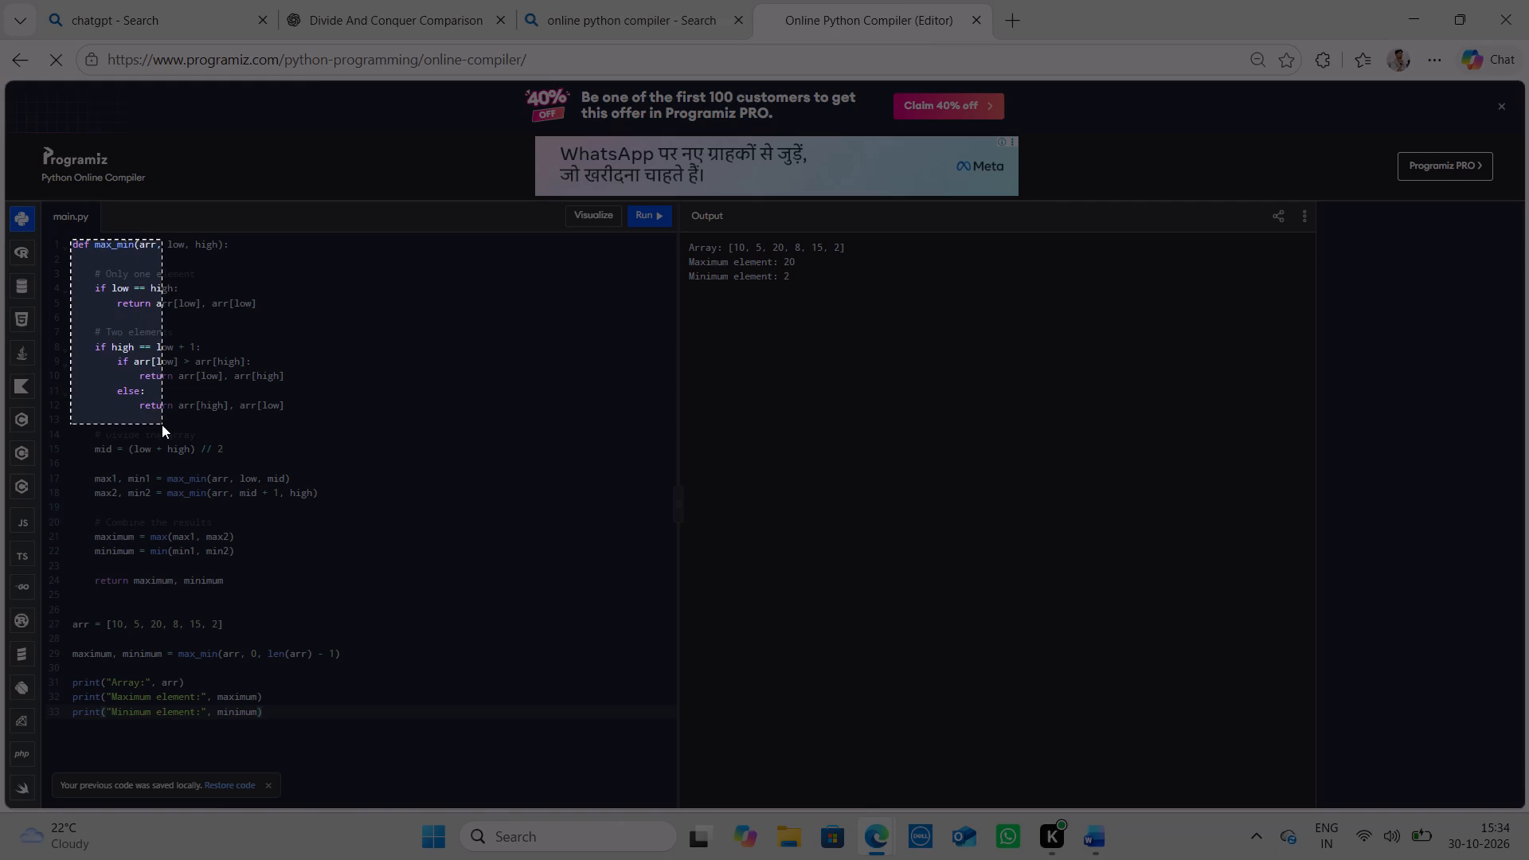
pyautogui.moveTo(162, 424); pyautogui.dragTo(267, 727)
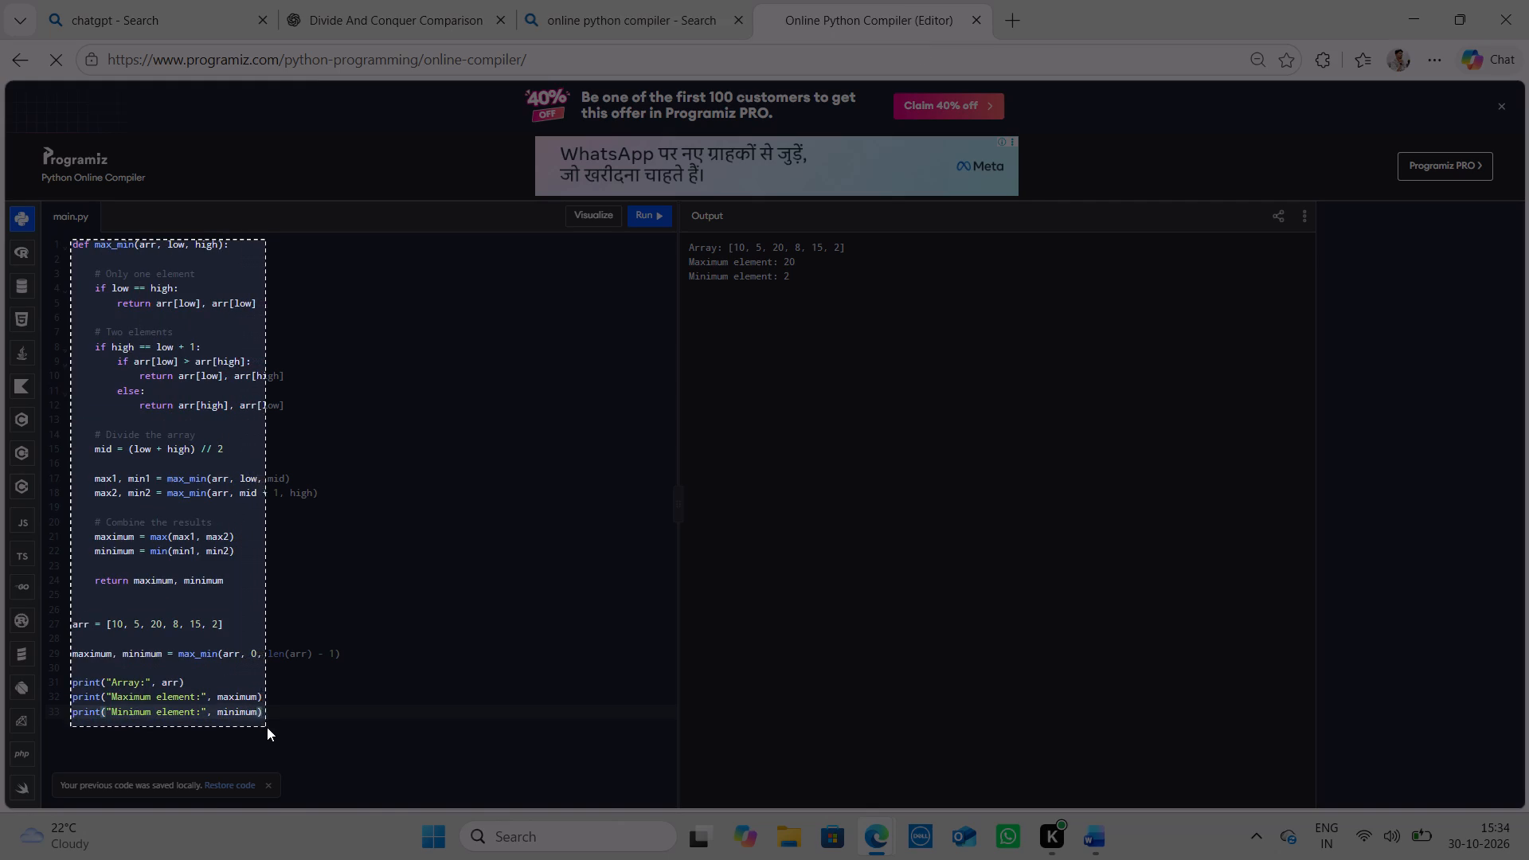
pyautogui.moveTo(267, 727); pyautogui.dragTo(348, 725)
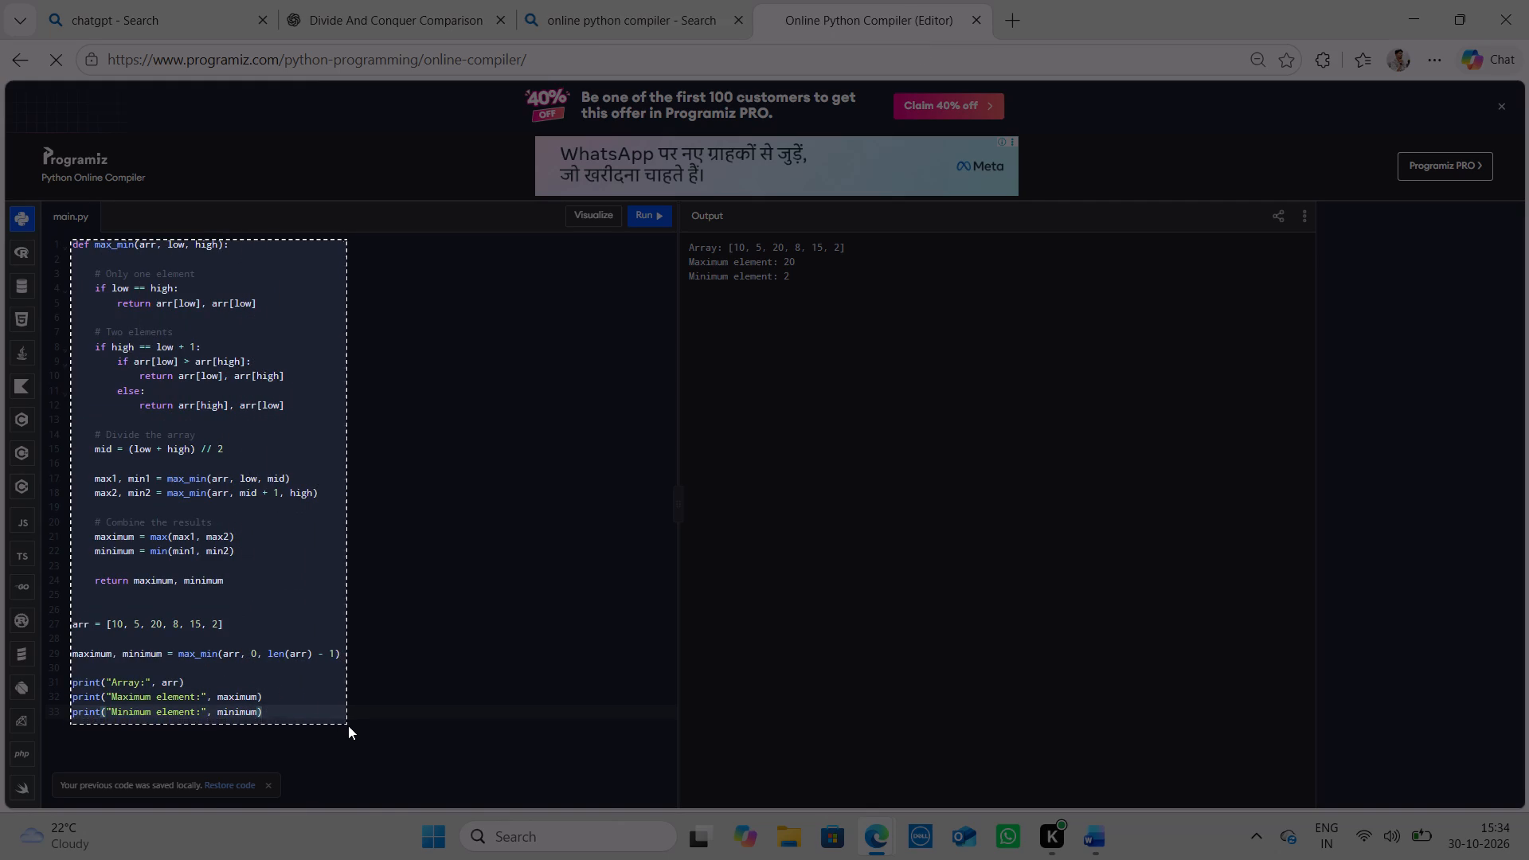
pyautogui.moveTo(348, 725); pyautogui.dragTo(343, 727)
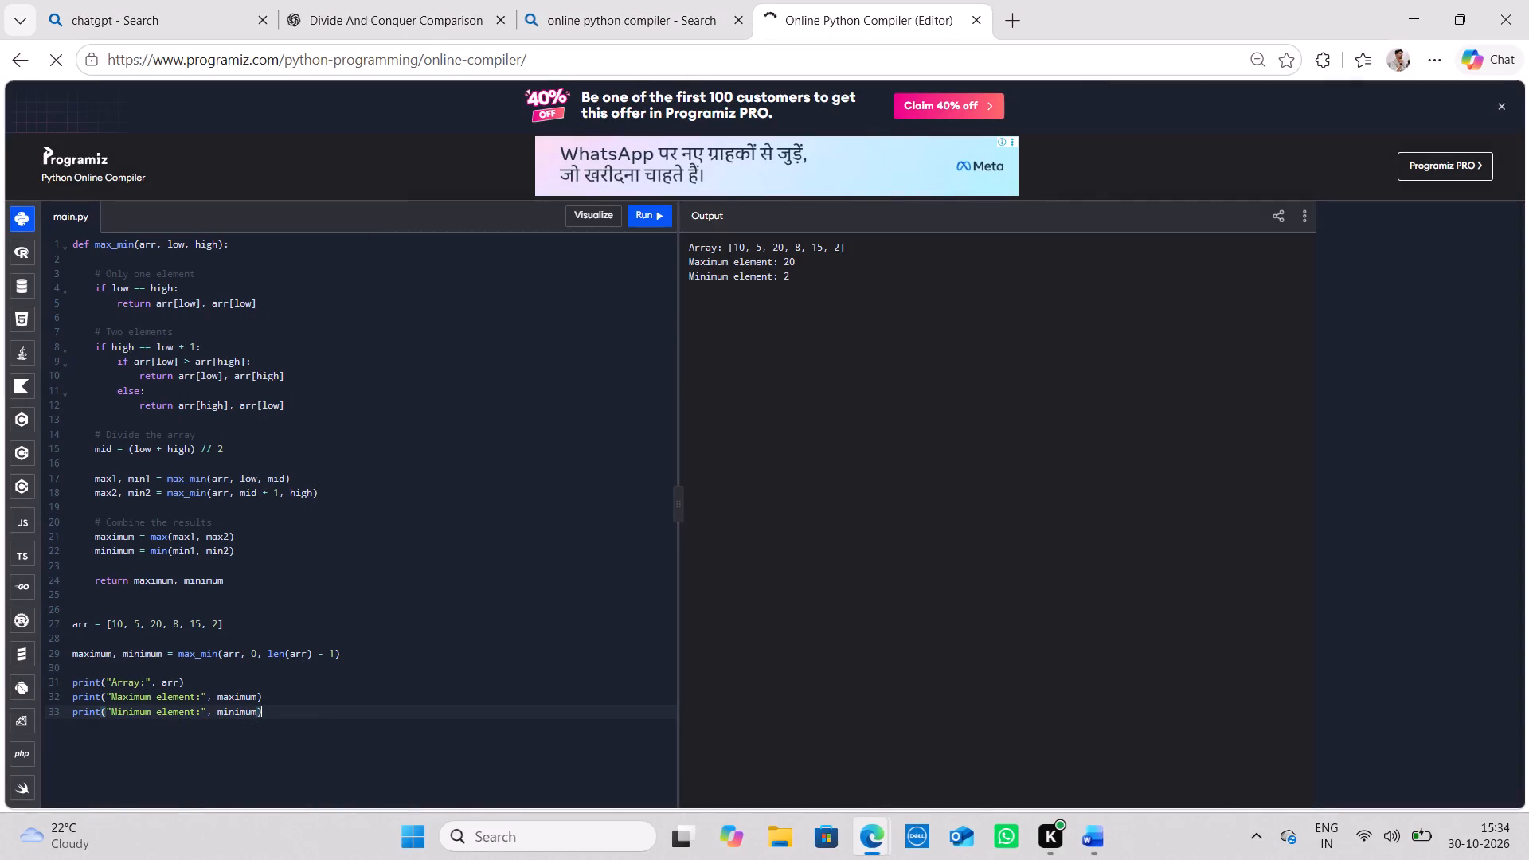
# Switch to the Word document "padmini" and paste the code screenshot on a new line below the Q1 question.
pyautogui.click(1098, 851)
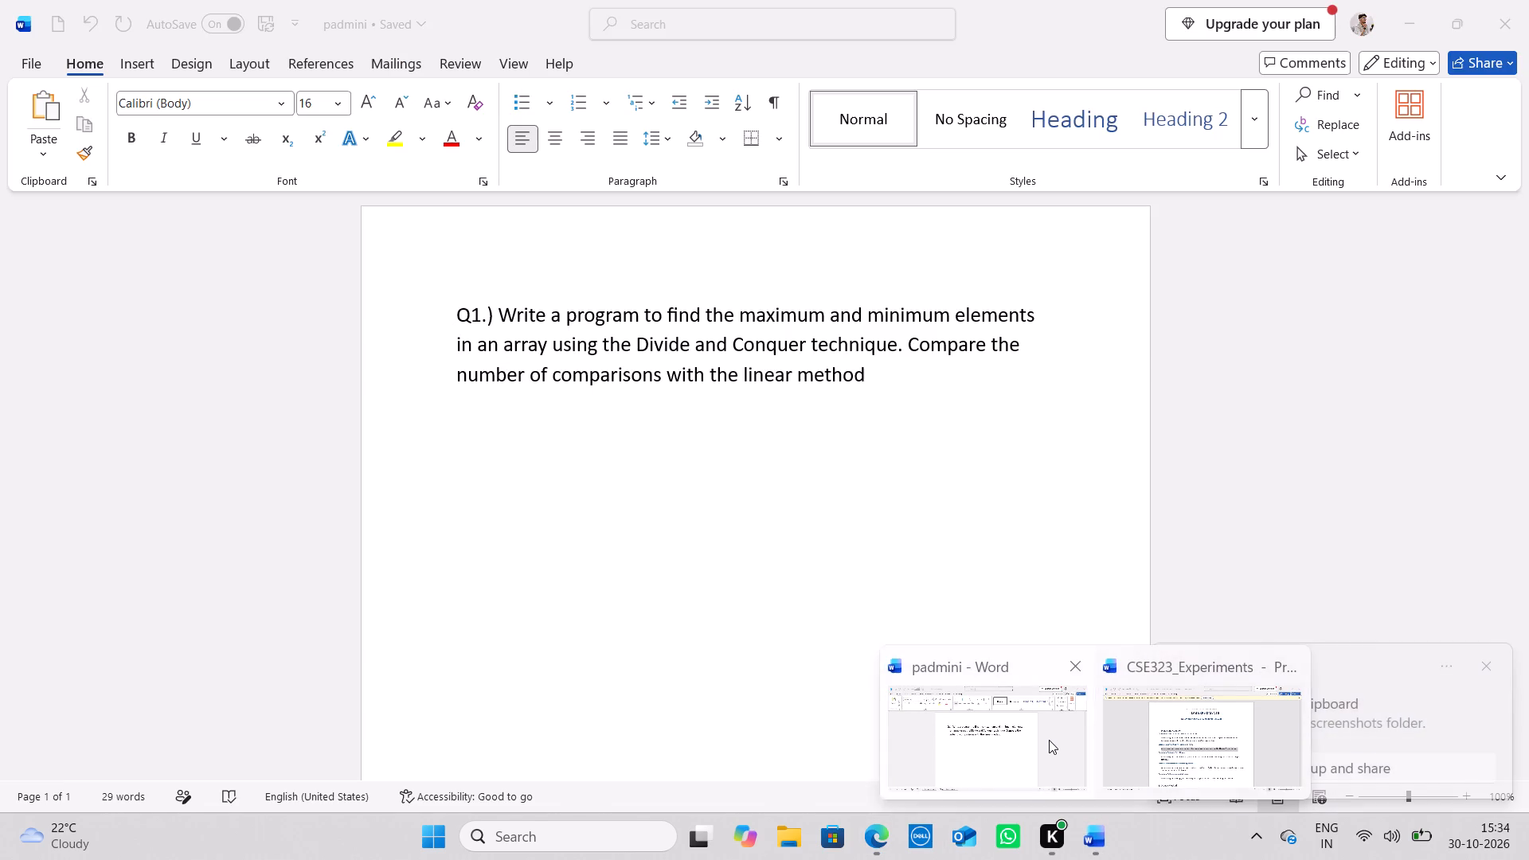
pyautogui.click(1049, 740)
pyautogui.click(473, 420)
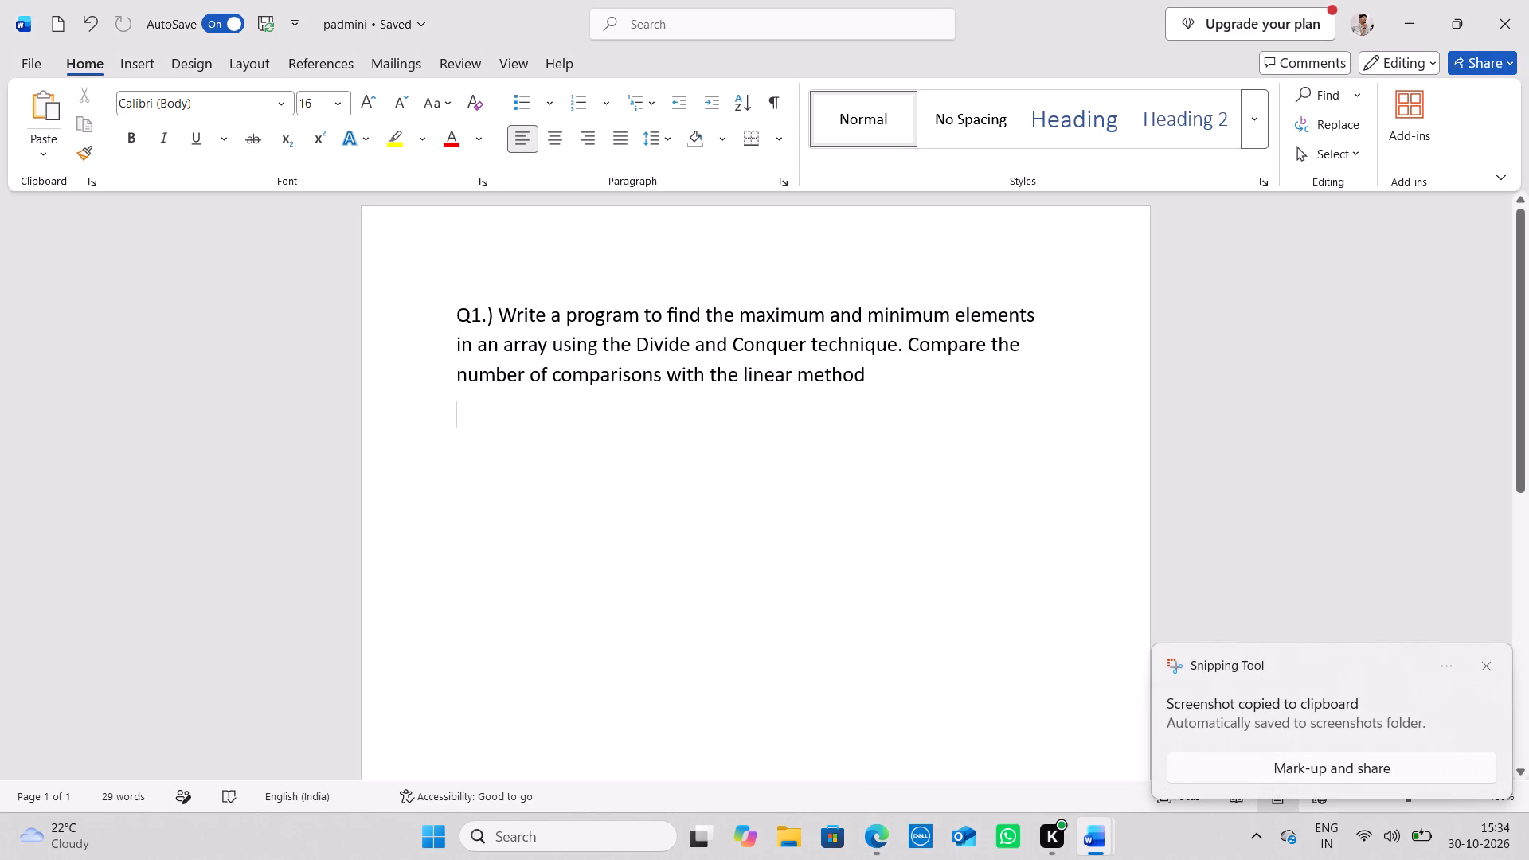
pyautogui.press('BackSpace')
pyautogui.press('Return')
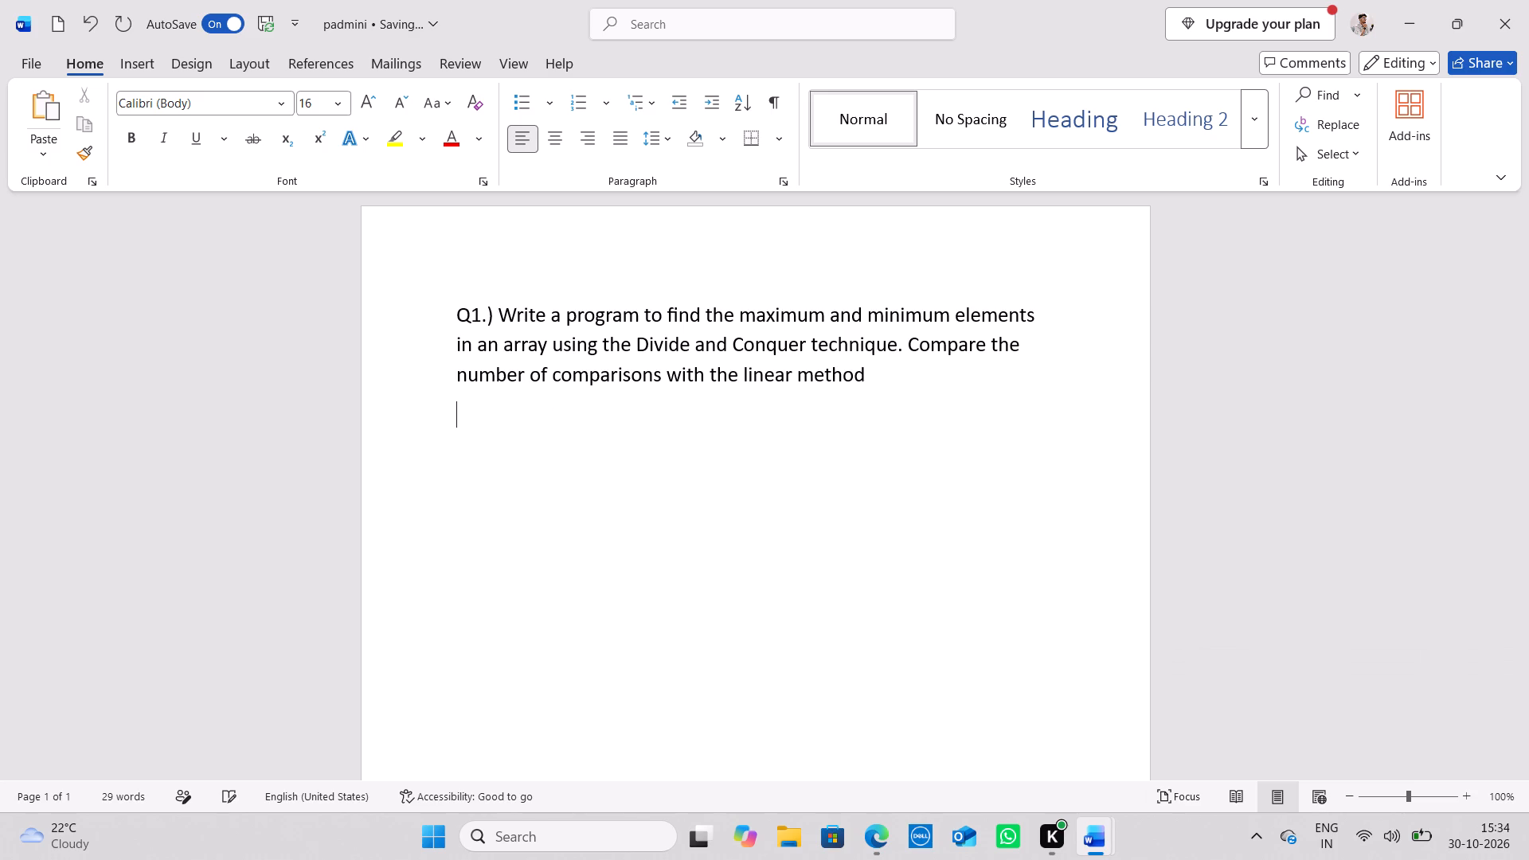
pyautogui.hotkey('ctrl', 'v')
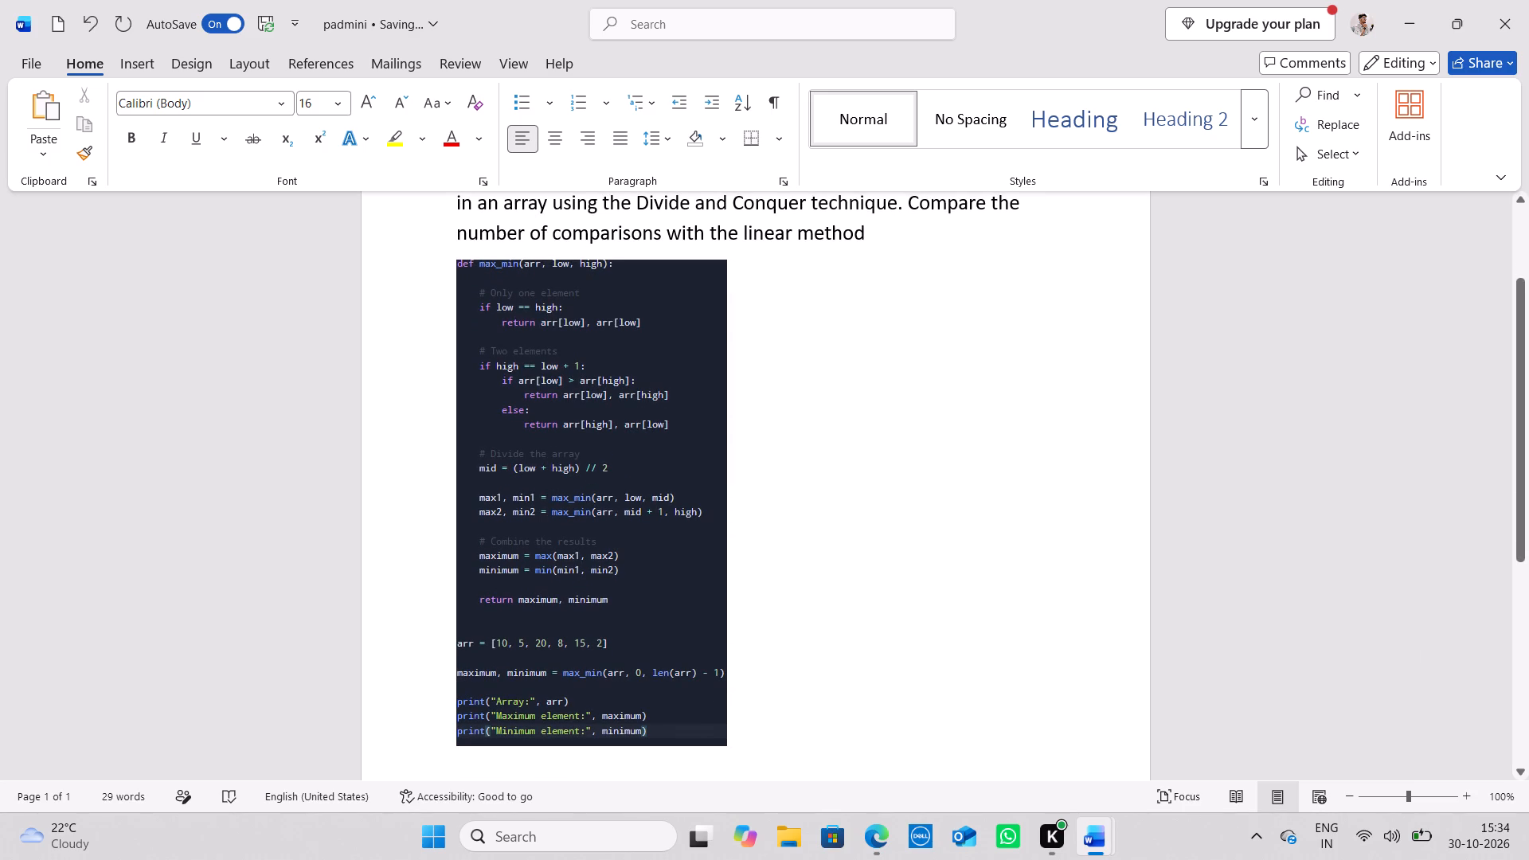
# Add the heading "Solution:-" on its own line between the Q1 question and the code image.
pyautogui.click(452, 263)
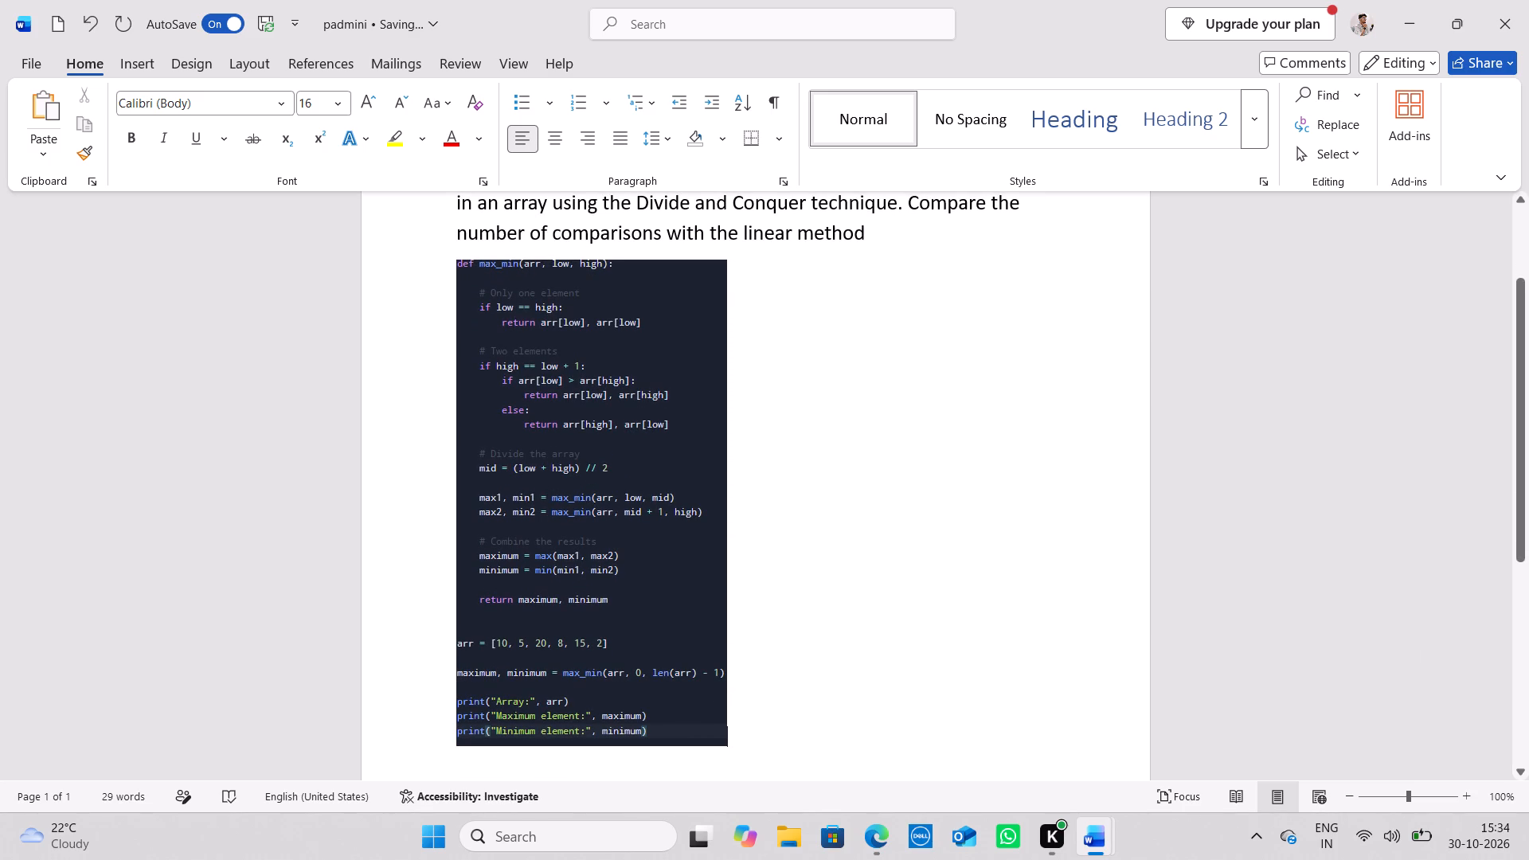
pyautogui.click(452, 263)
pyautogui.click(882, 230)
pyautogui.press('Return')
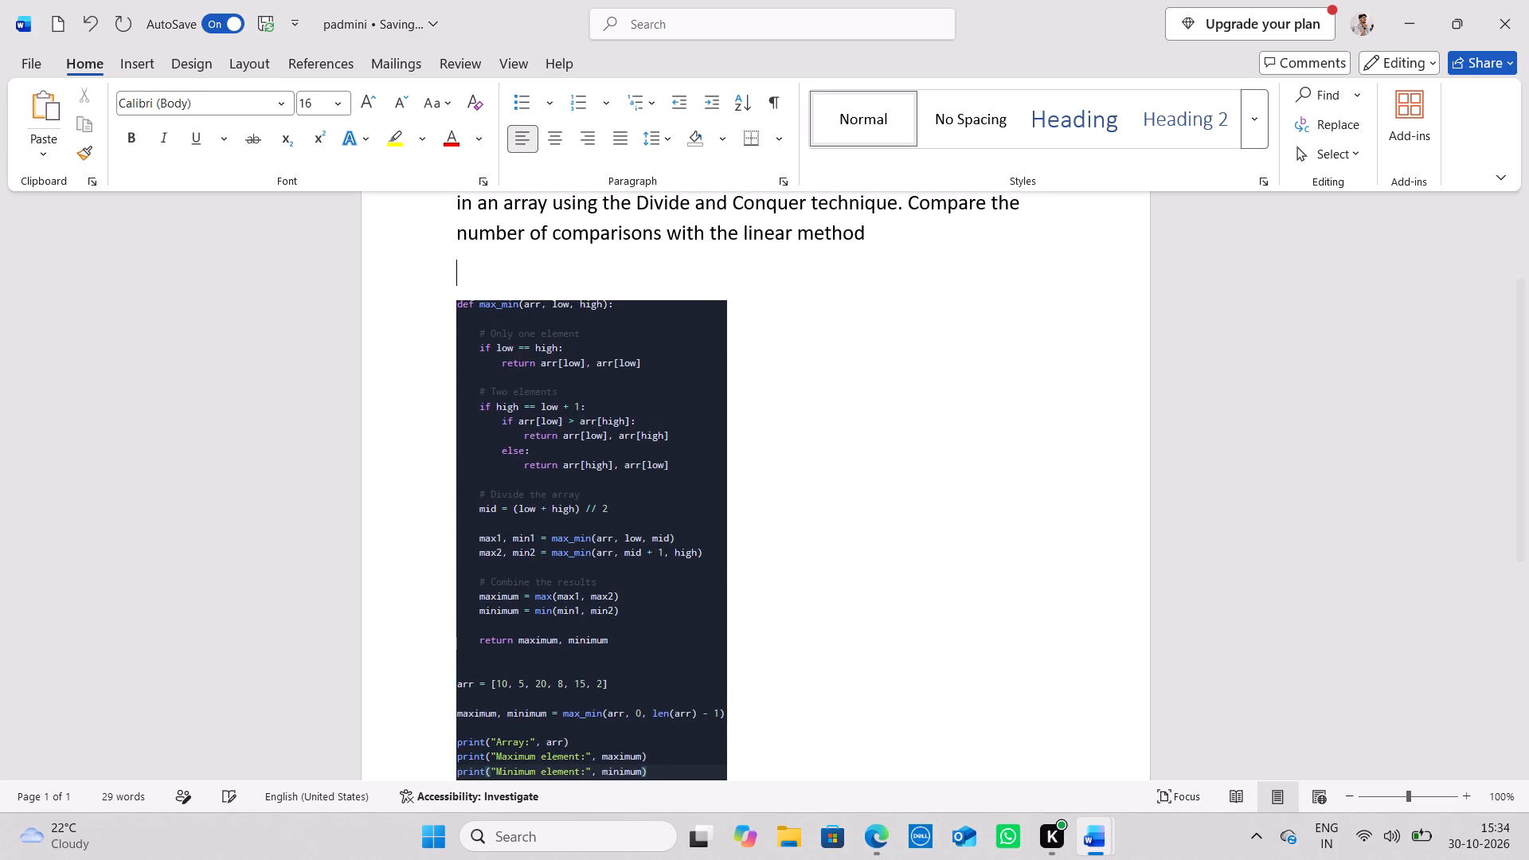
pyautogui.write('solutu')
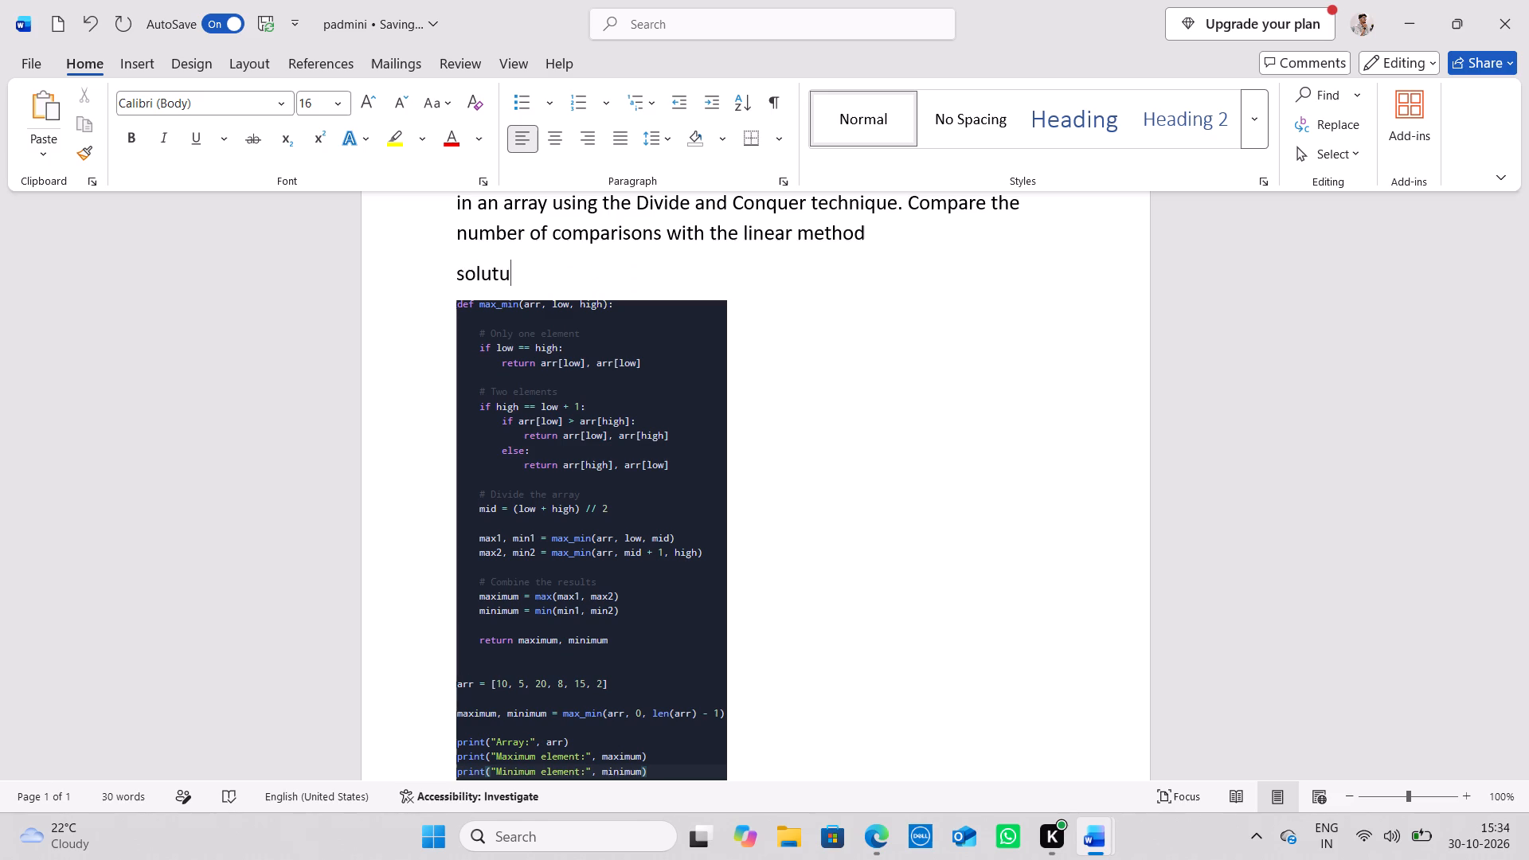
pyautogui.press('BackSpace')
pyautogui.write('ion')
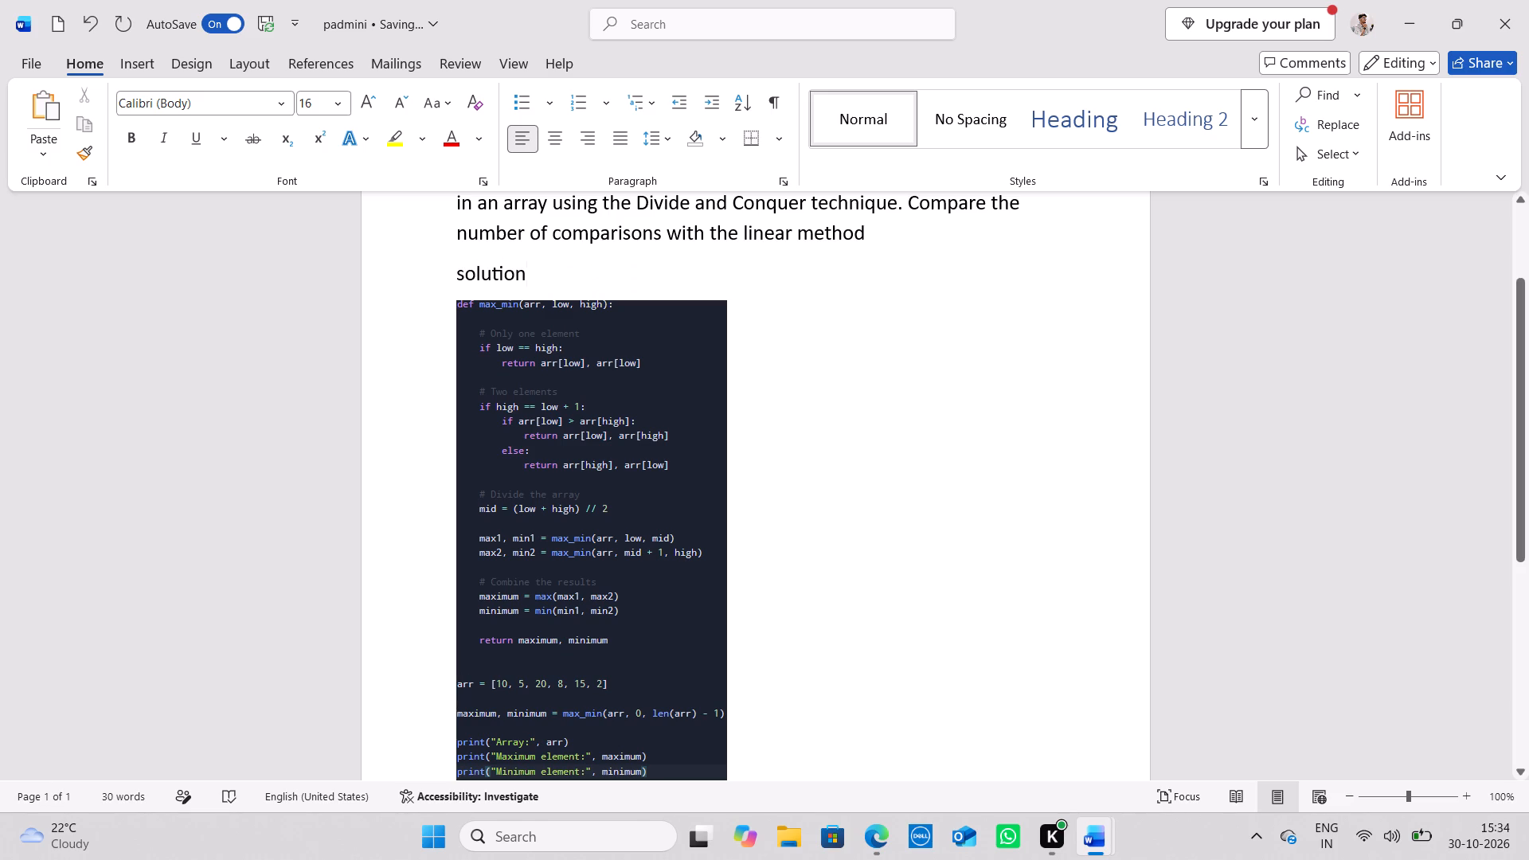
pyautogui.click(463, 273)
pyautogui.press('BackSpace')
pyautogui.press('s')
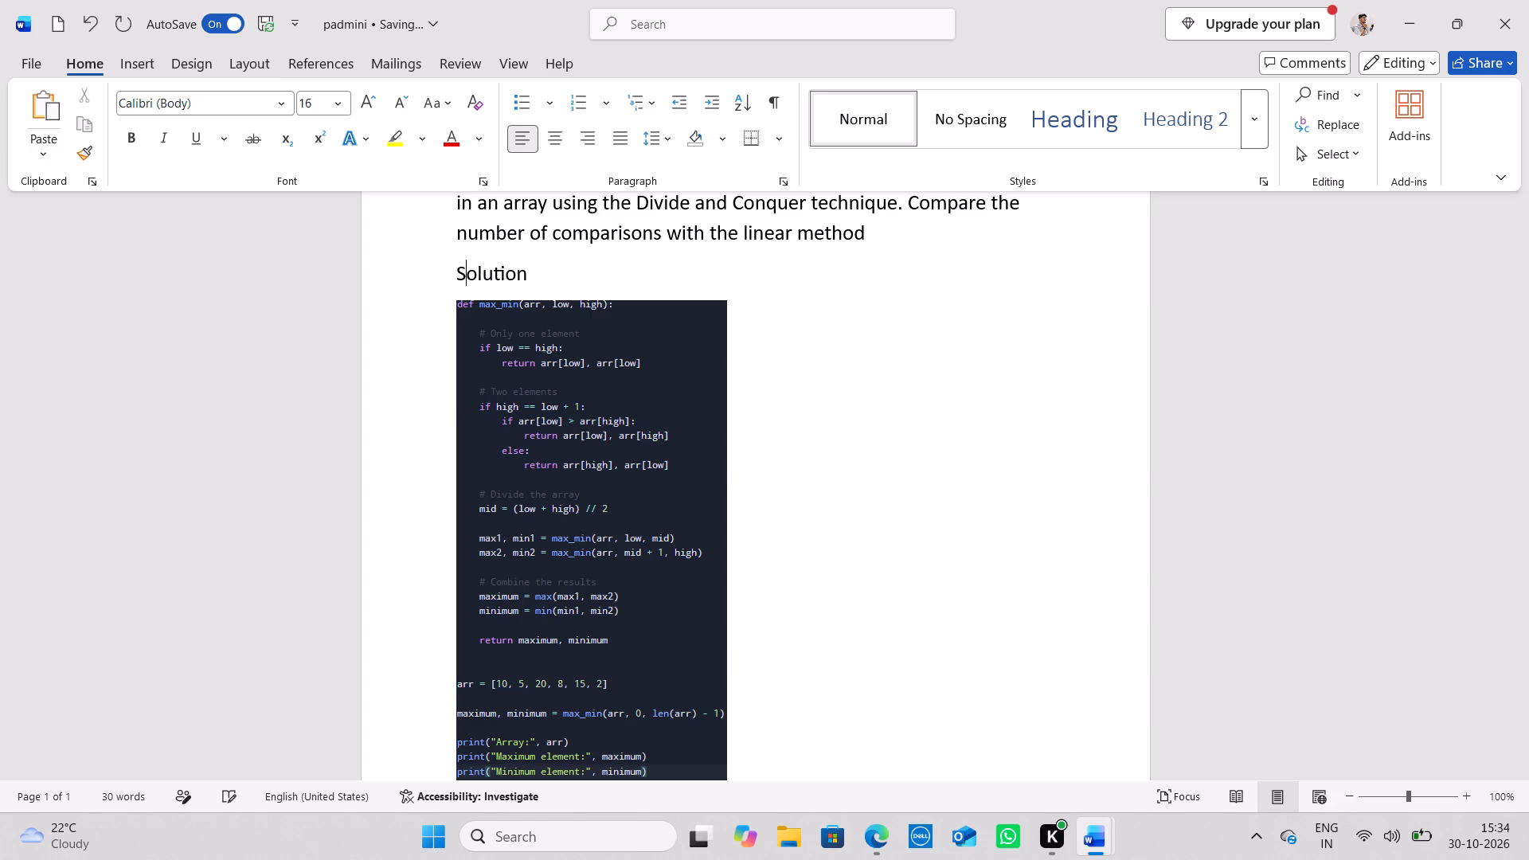
pyautogui.click(530, 276)
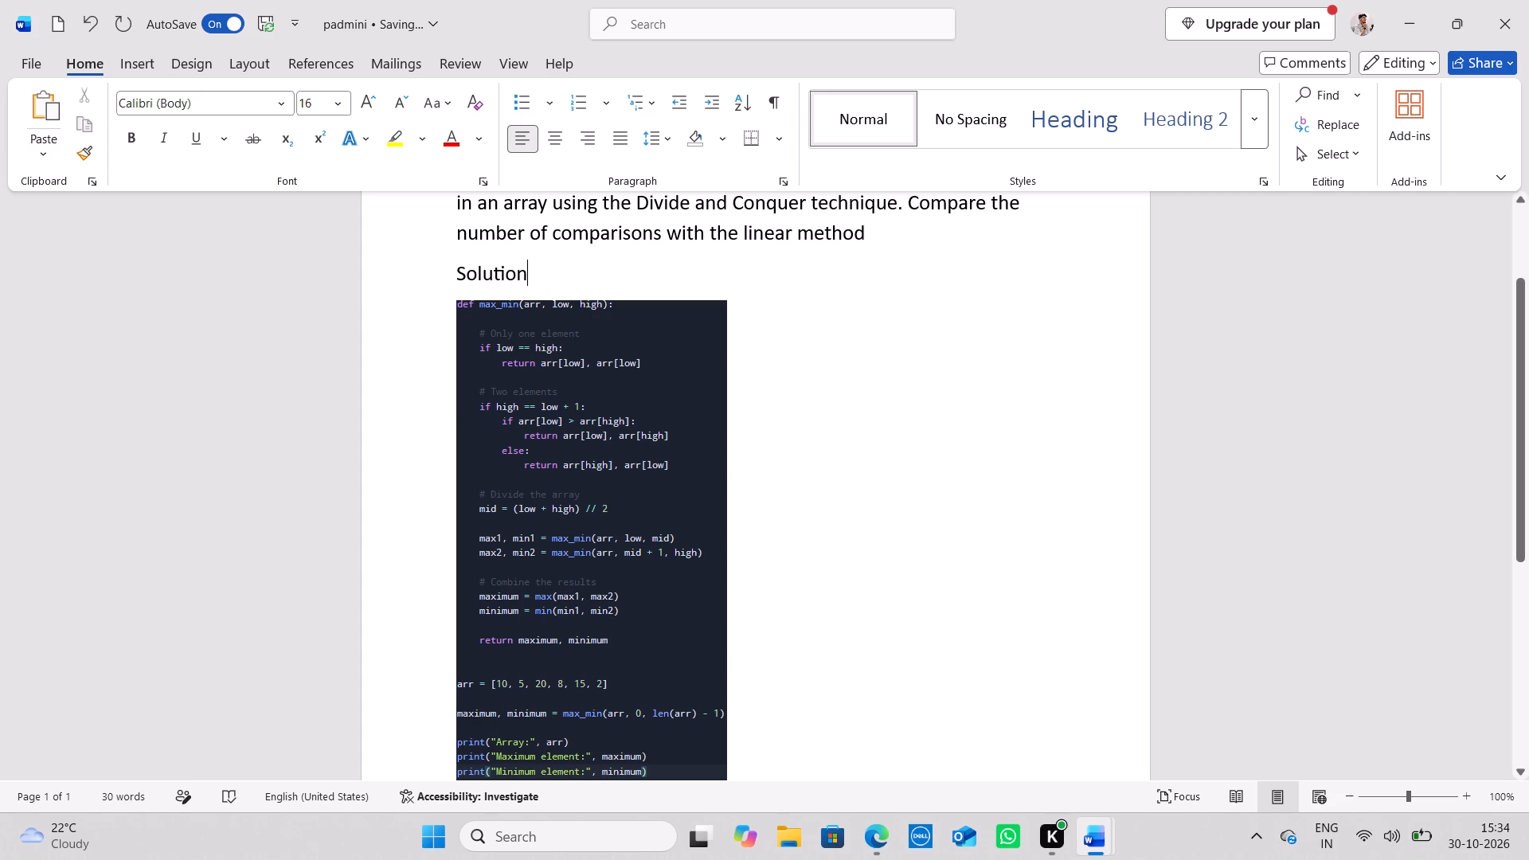
pyautogui.write(':-')
# Switch from the document back to Edge.
pyautogui.scroll(-1, 579, 444)
pyautogui.click(519, 541)
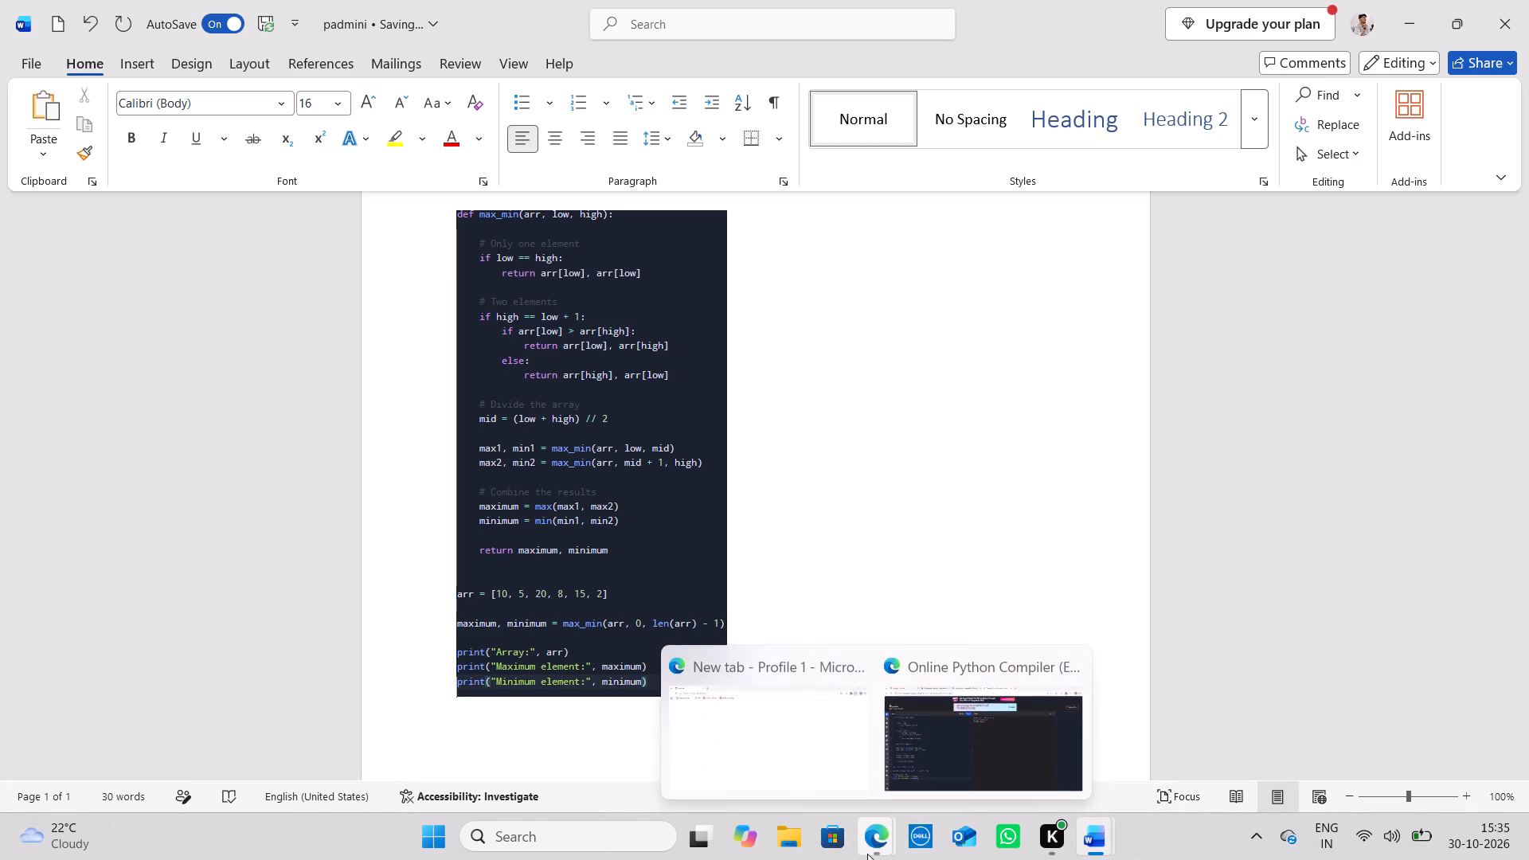
pyautogui.click(862, 663)
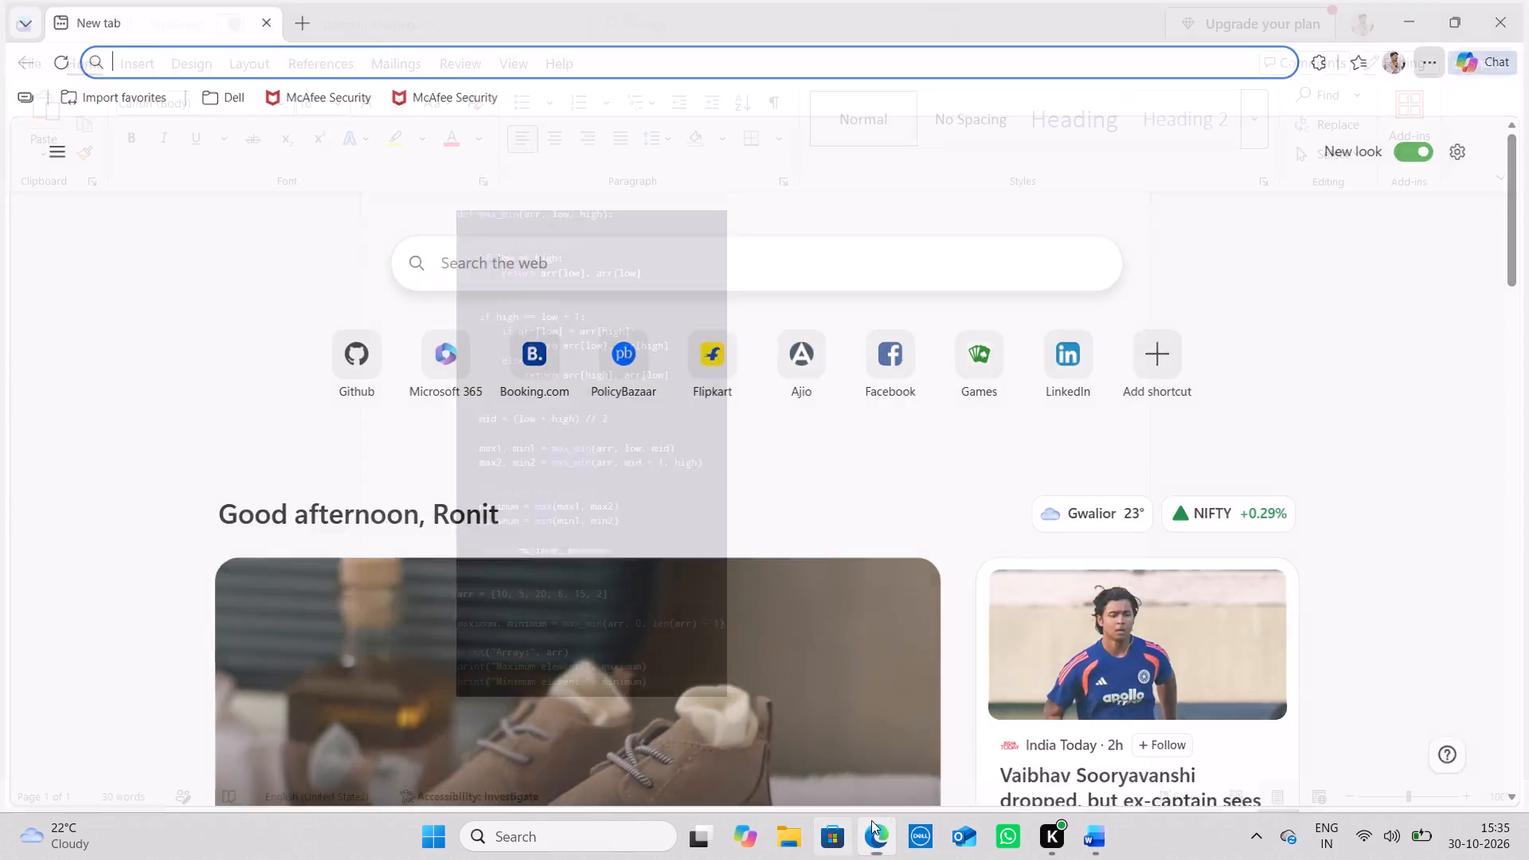
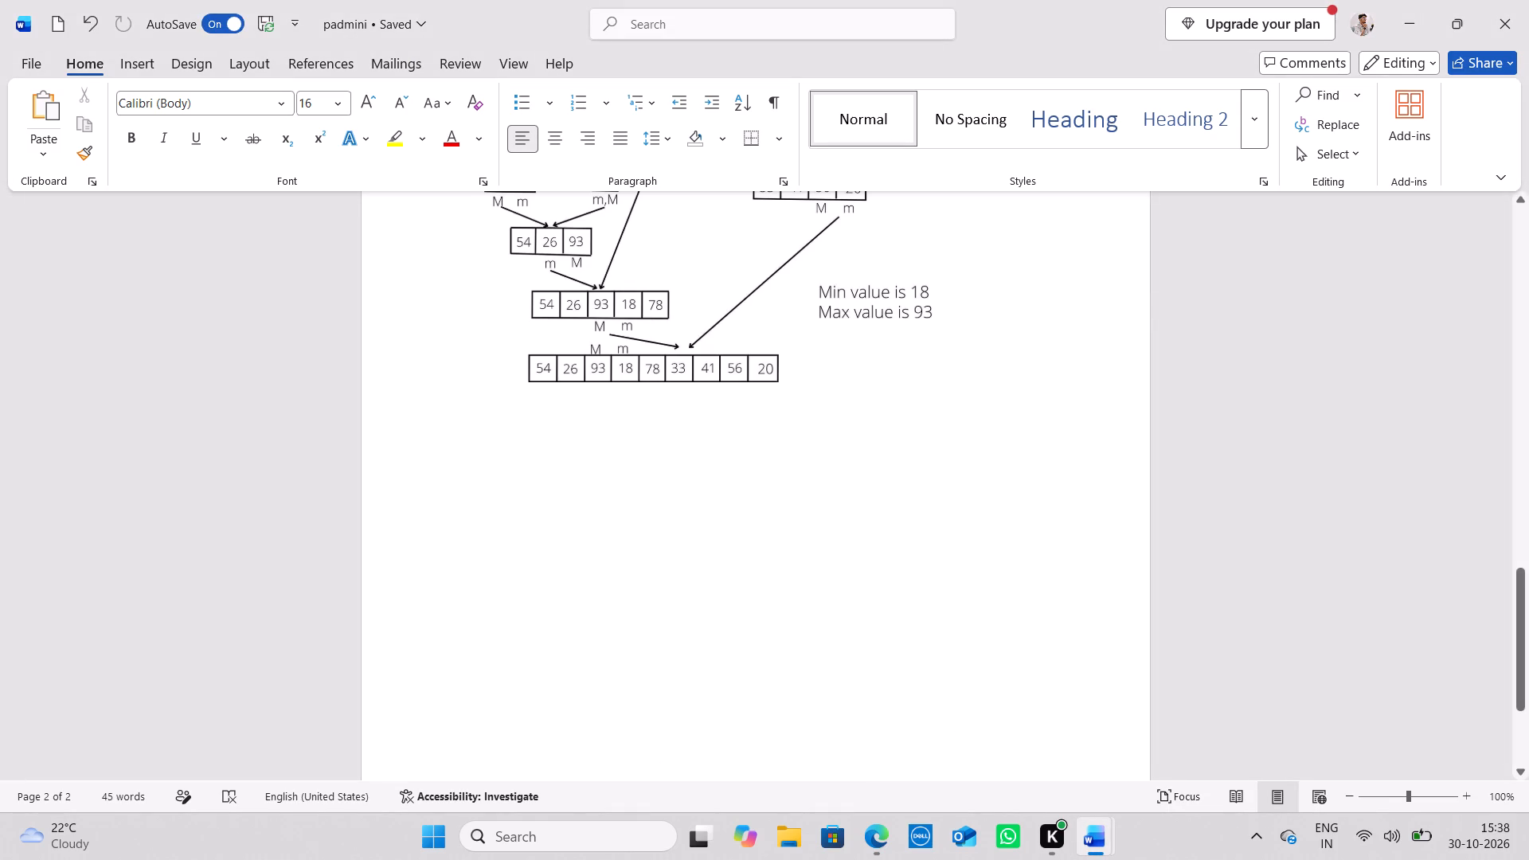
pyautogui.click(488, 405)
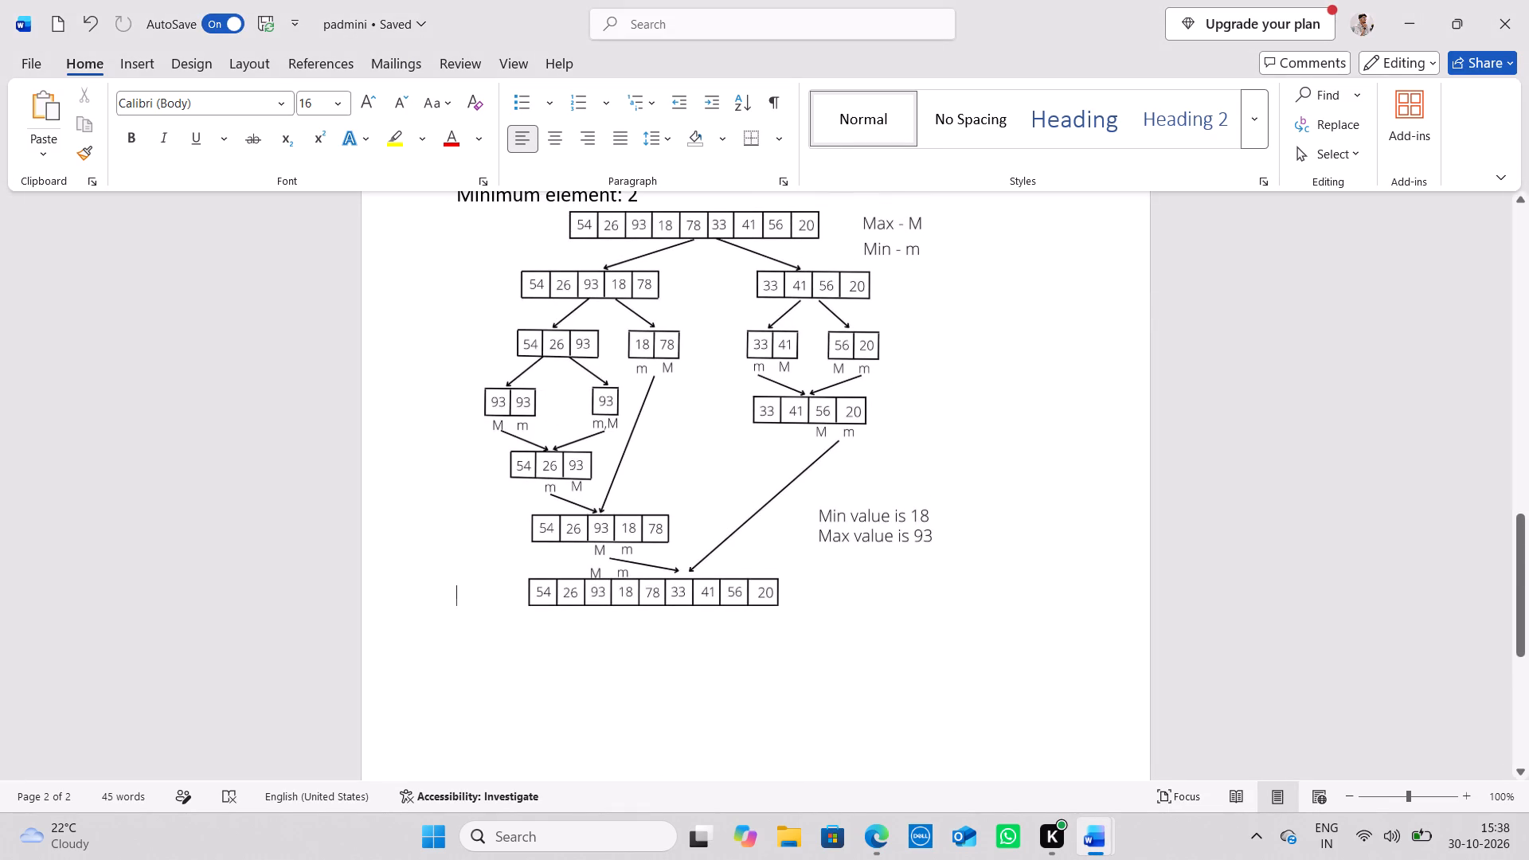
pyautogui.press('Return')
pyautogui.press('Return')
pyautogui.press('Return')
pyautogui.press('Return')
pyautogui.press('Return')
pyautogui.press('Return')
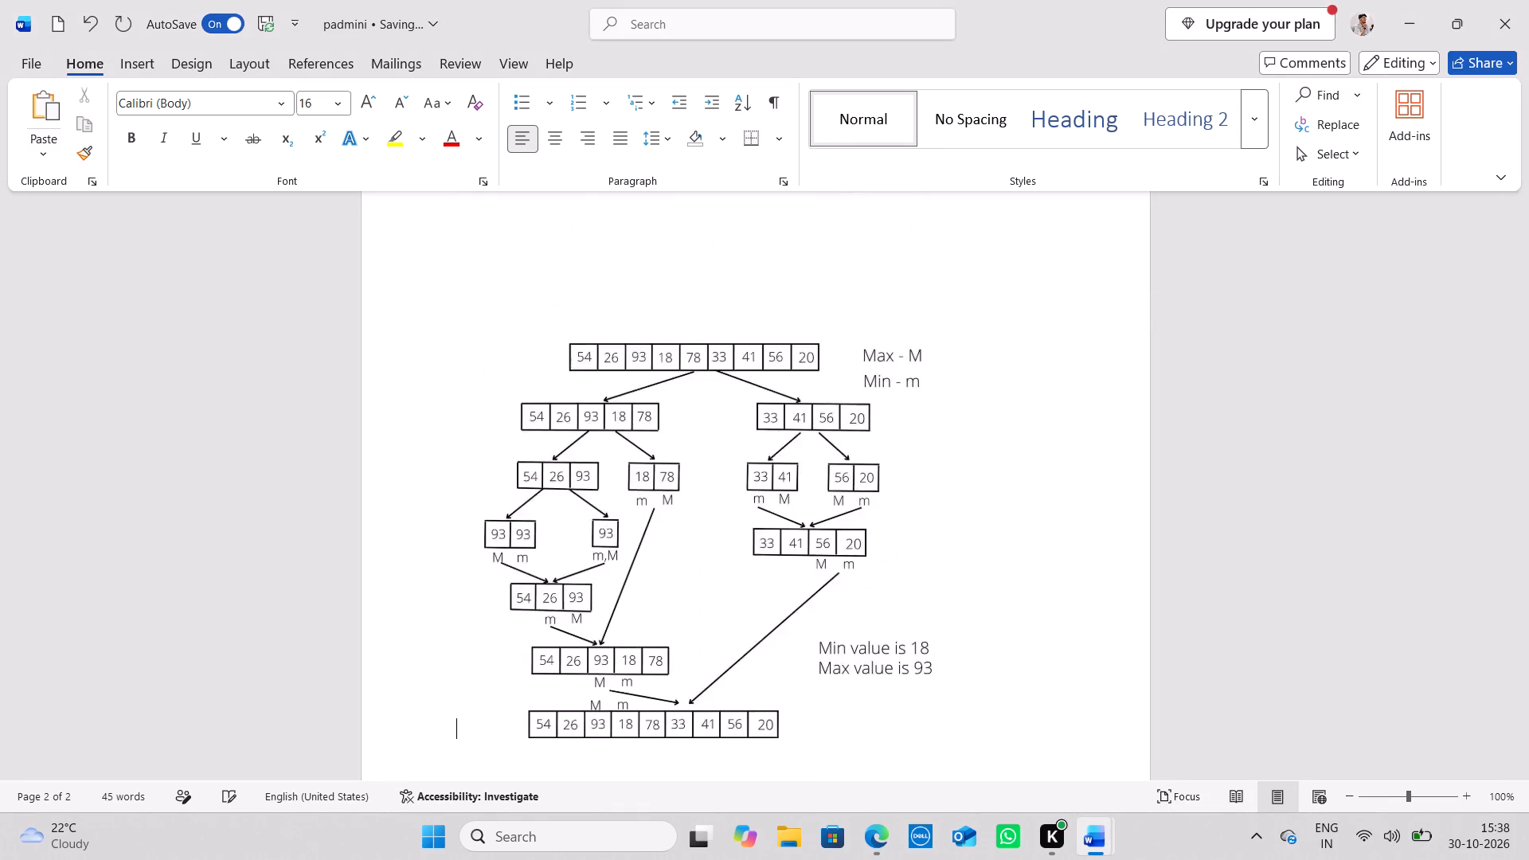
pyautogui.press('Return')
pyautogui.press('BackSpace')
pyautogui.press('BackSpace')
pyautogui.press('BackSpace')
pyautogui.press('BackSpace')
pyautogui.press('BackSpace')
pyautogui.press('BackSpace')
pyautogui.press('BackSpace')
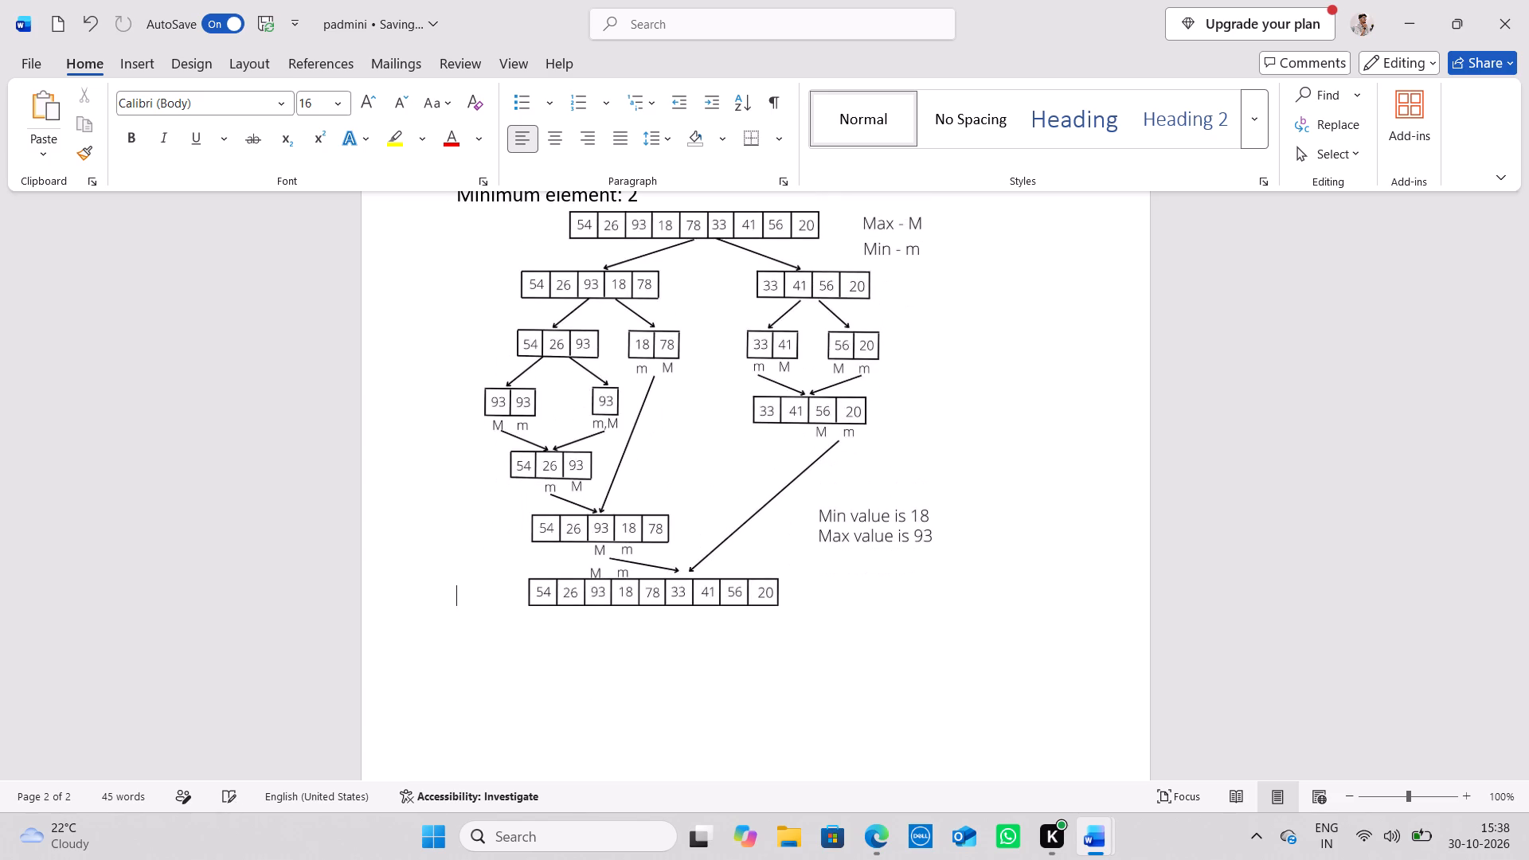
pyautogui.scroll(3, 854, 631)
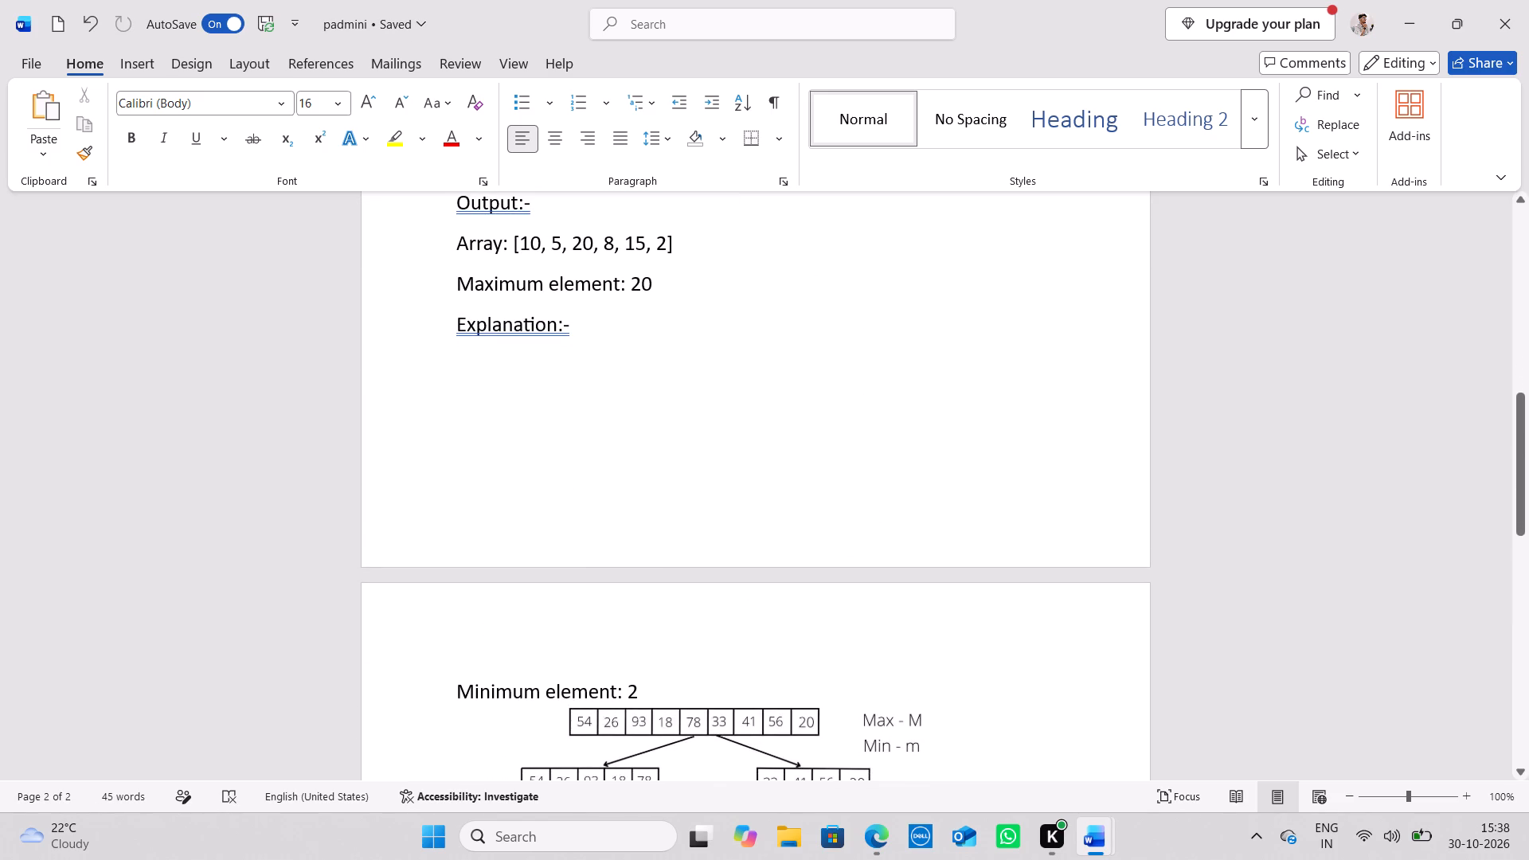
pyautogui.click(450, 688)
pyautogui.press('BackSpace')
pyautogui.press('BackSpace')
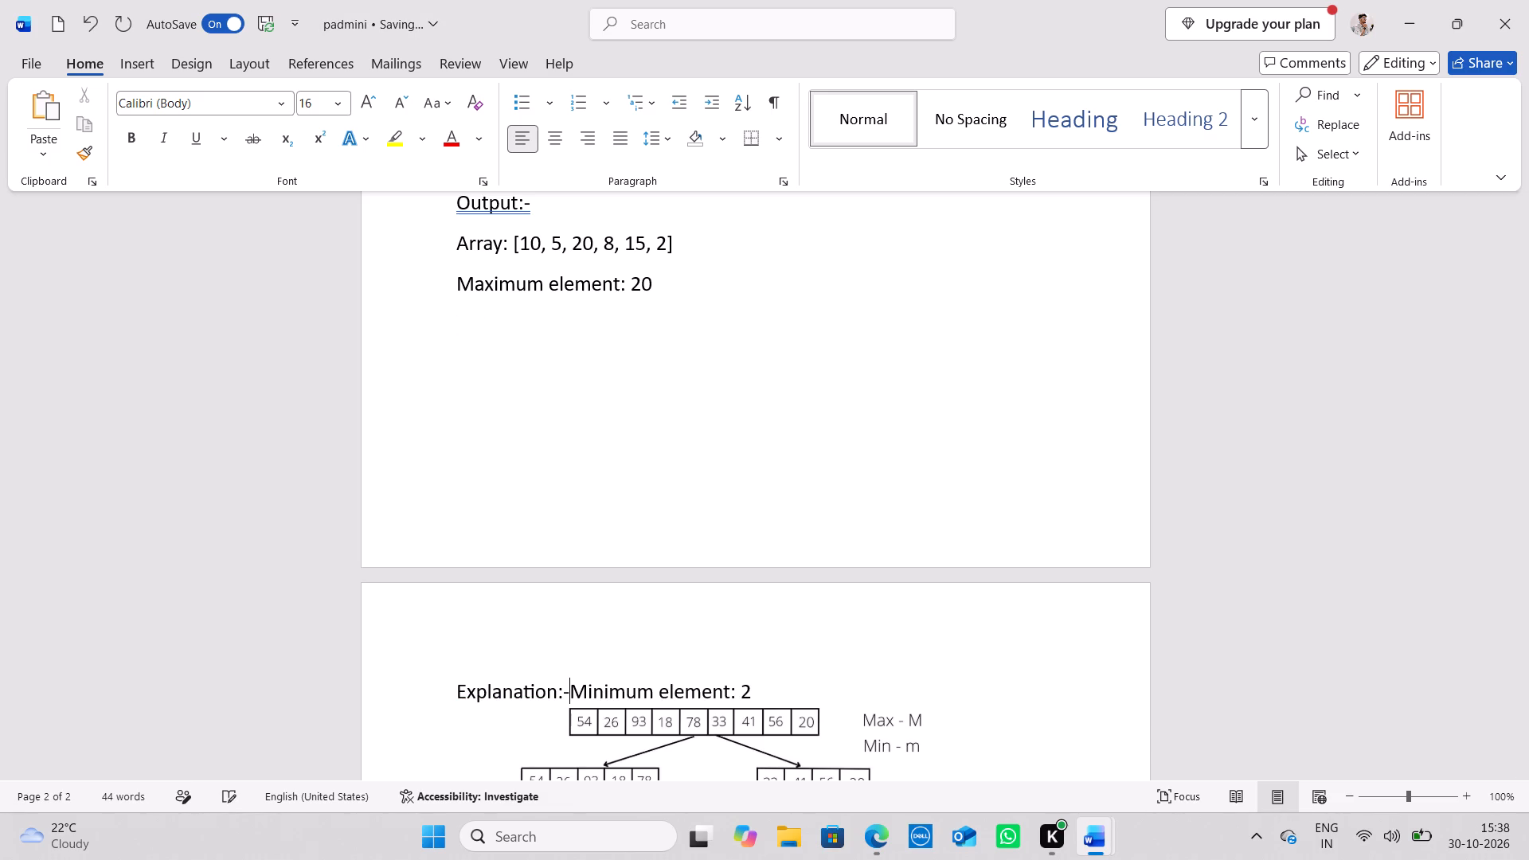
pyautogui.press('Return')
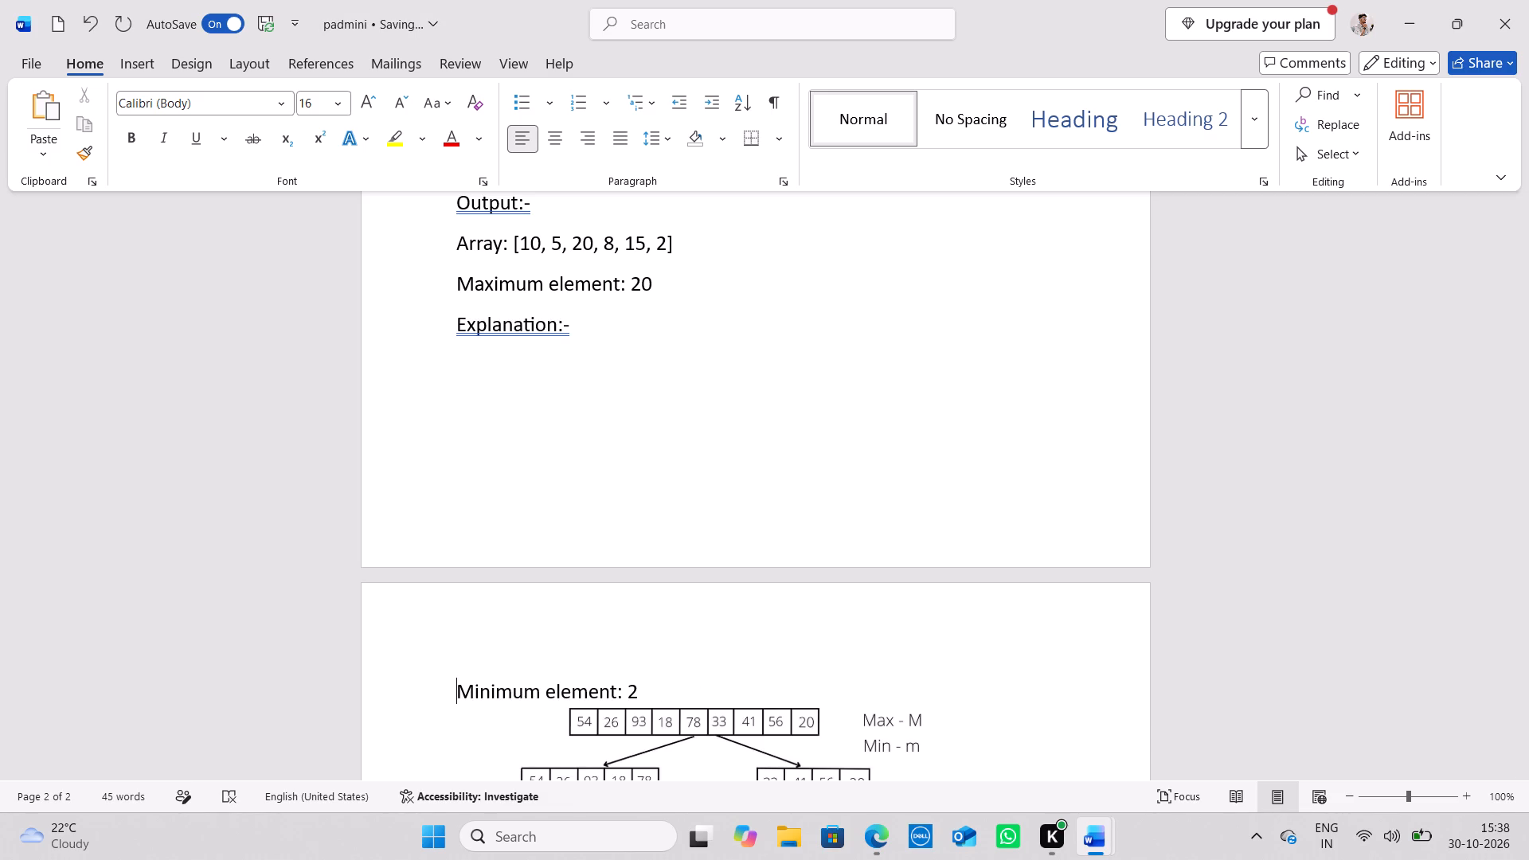
# Paste the copied comparison, complexity and conclusion text on a new line below the tree diagram and check it through to the end.
pyautogui.scroll(-3, 450, 688)
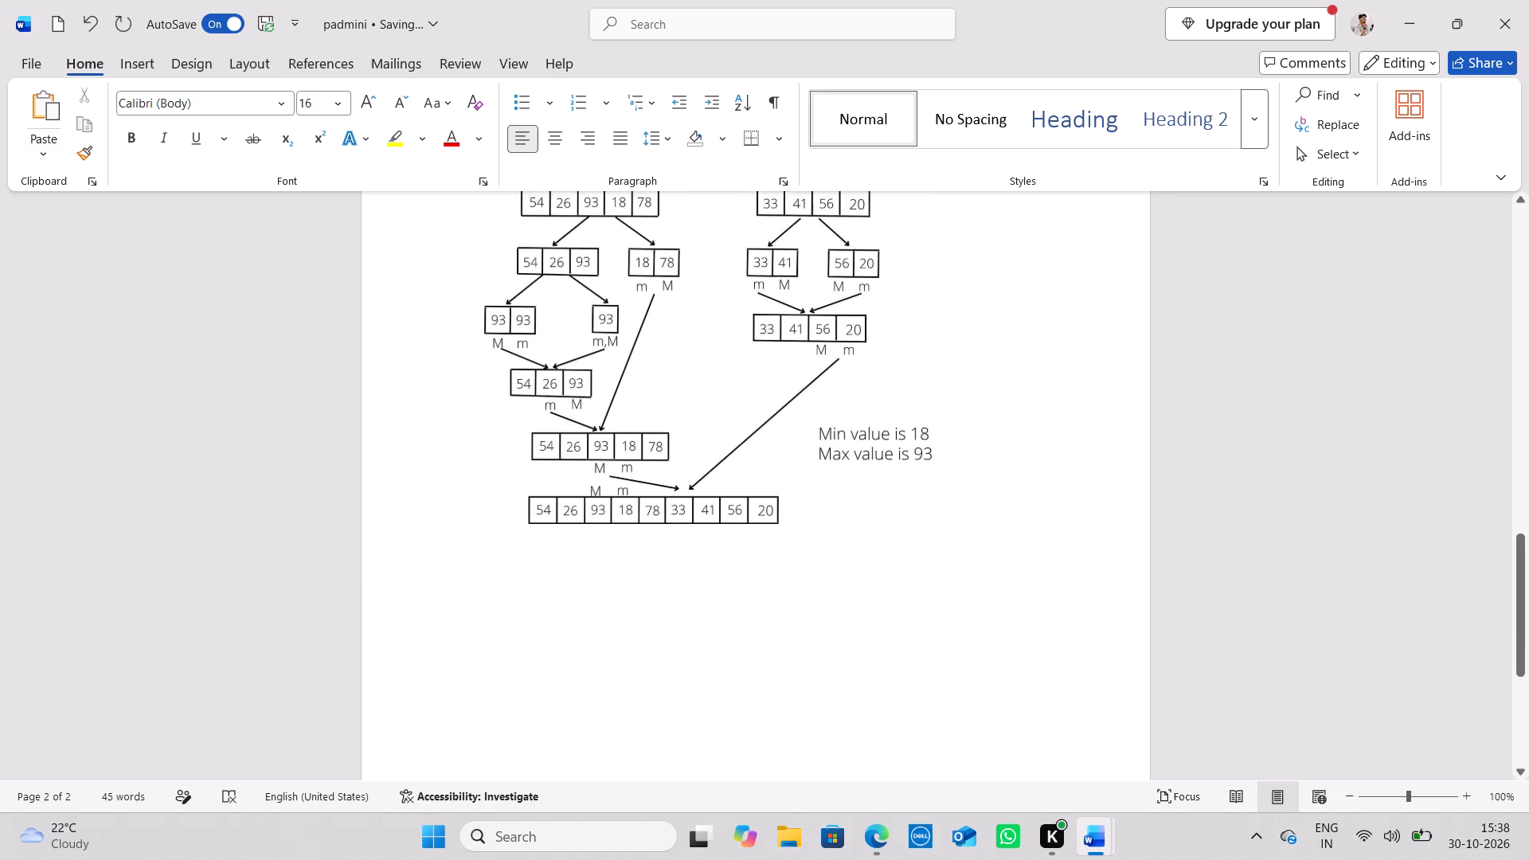
pyautogui.click(811, 537)
pyautogui.press('Return')
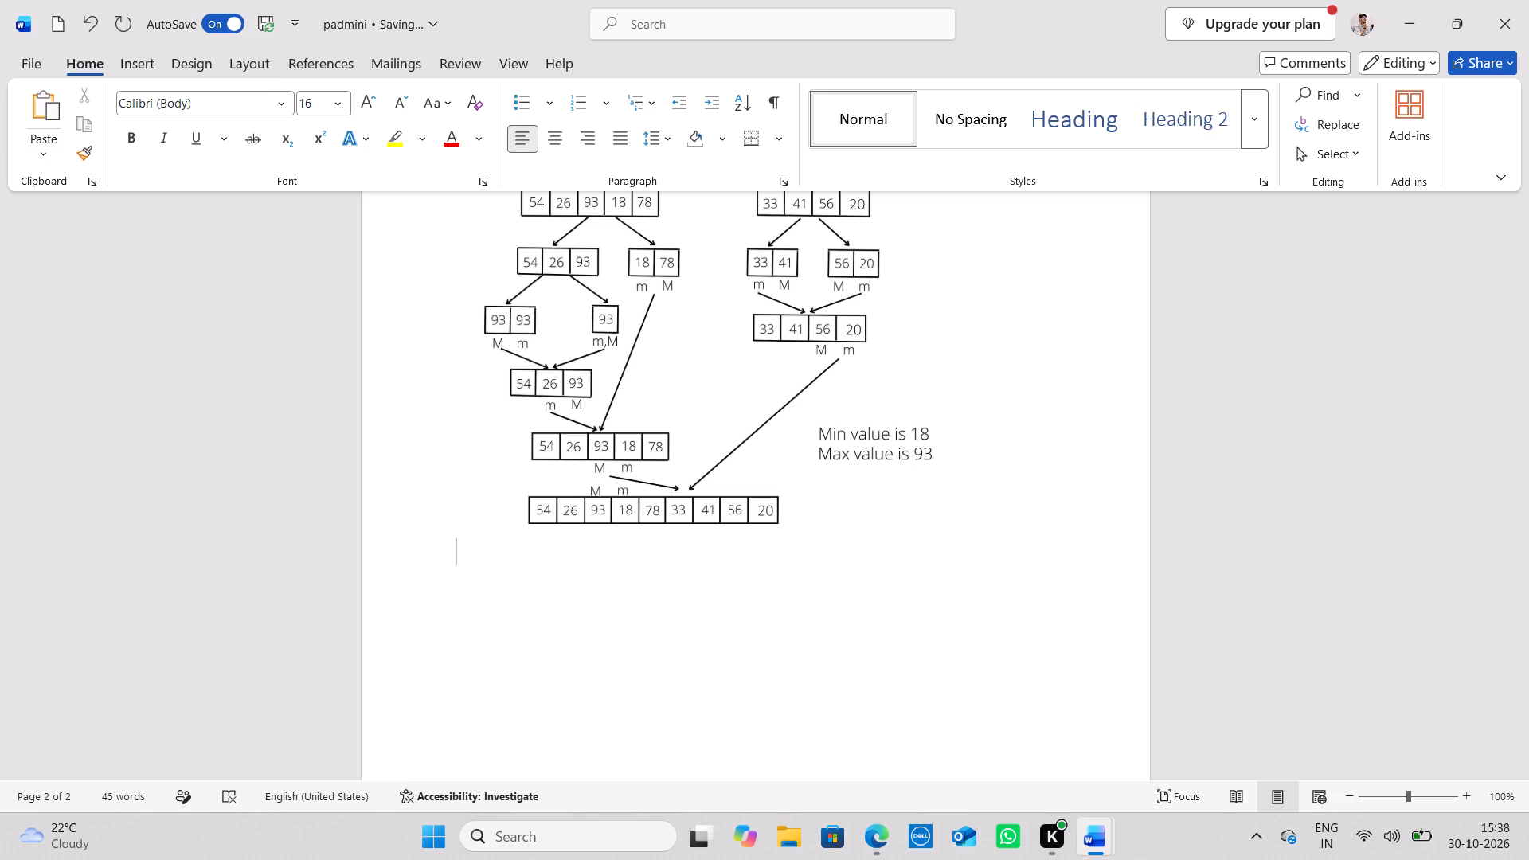
pyautogui.hotkey('ctrl', 'v')
pyautogui.scroll(2, 811, 537)
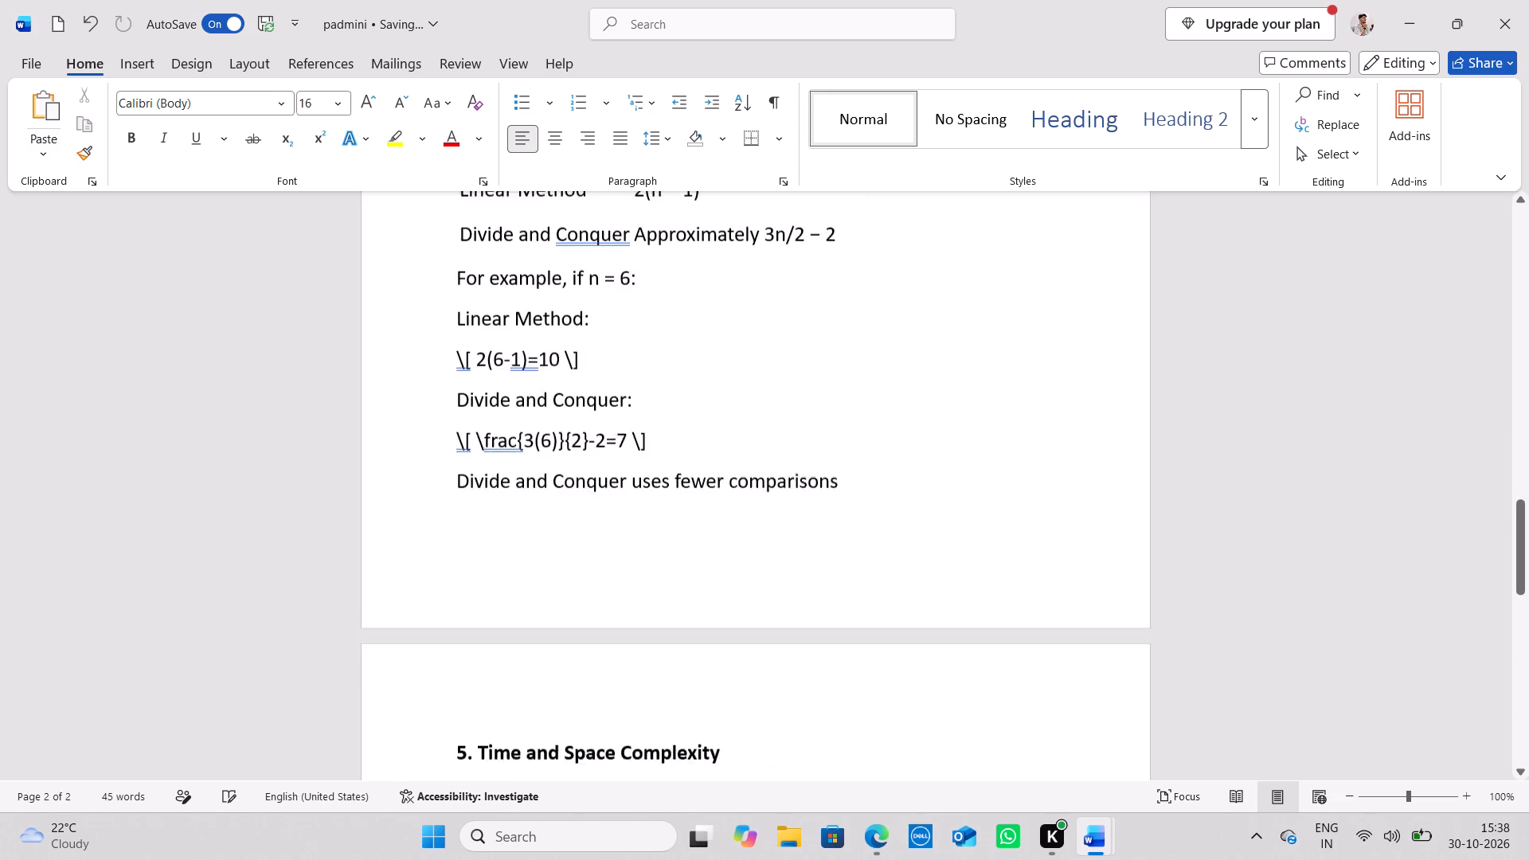
pyautogui.scroll(4, 811, 537)
pyautogui.scroll(-2, 811, 537)
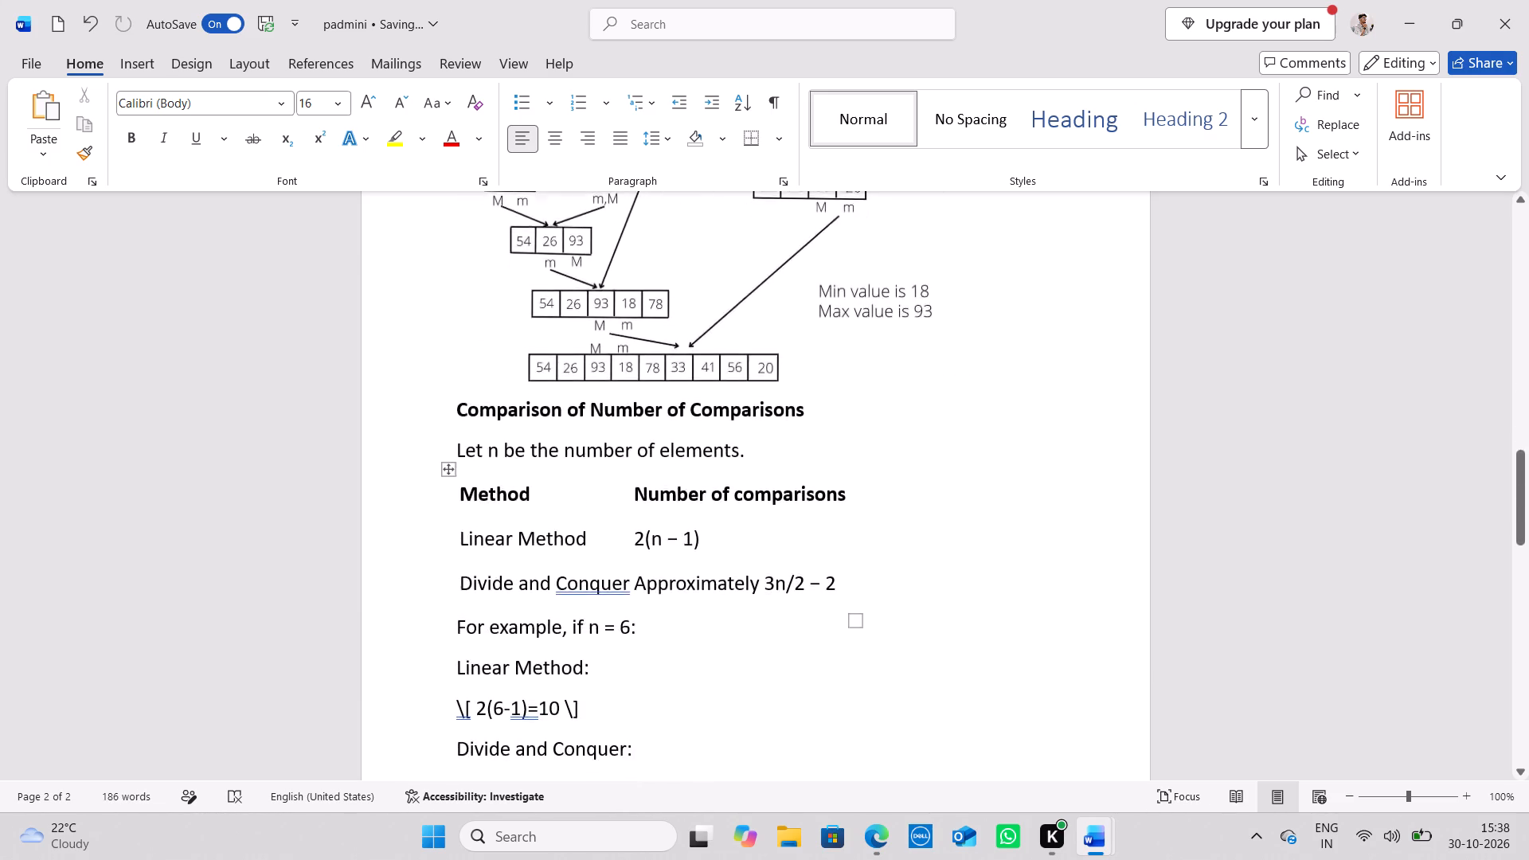
pyautogui.scroll(-3, 811, 537)
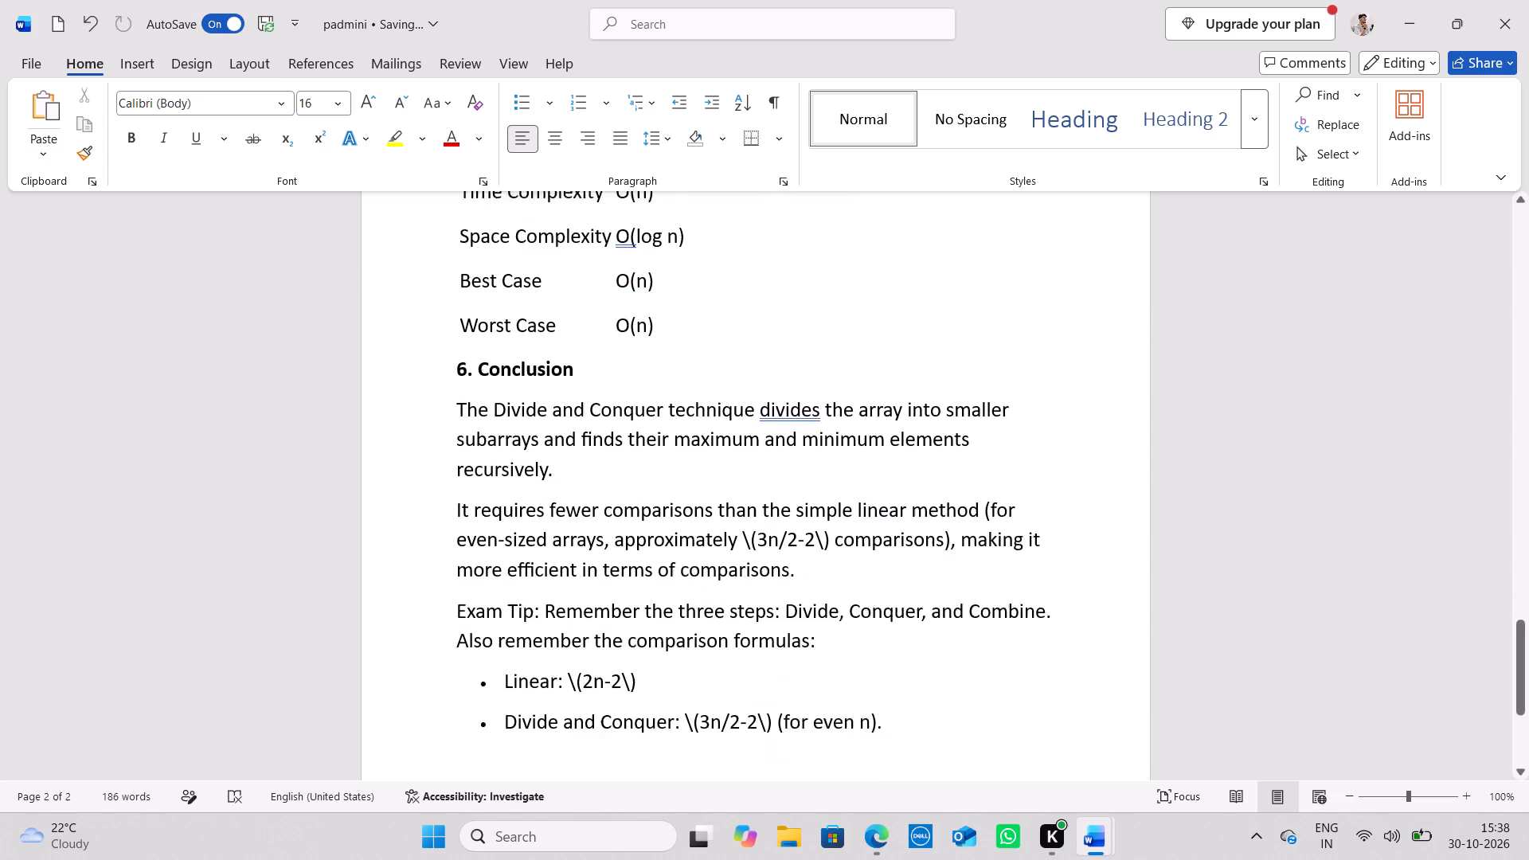
pyautogui.scroll(-1, 811, 537)
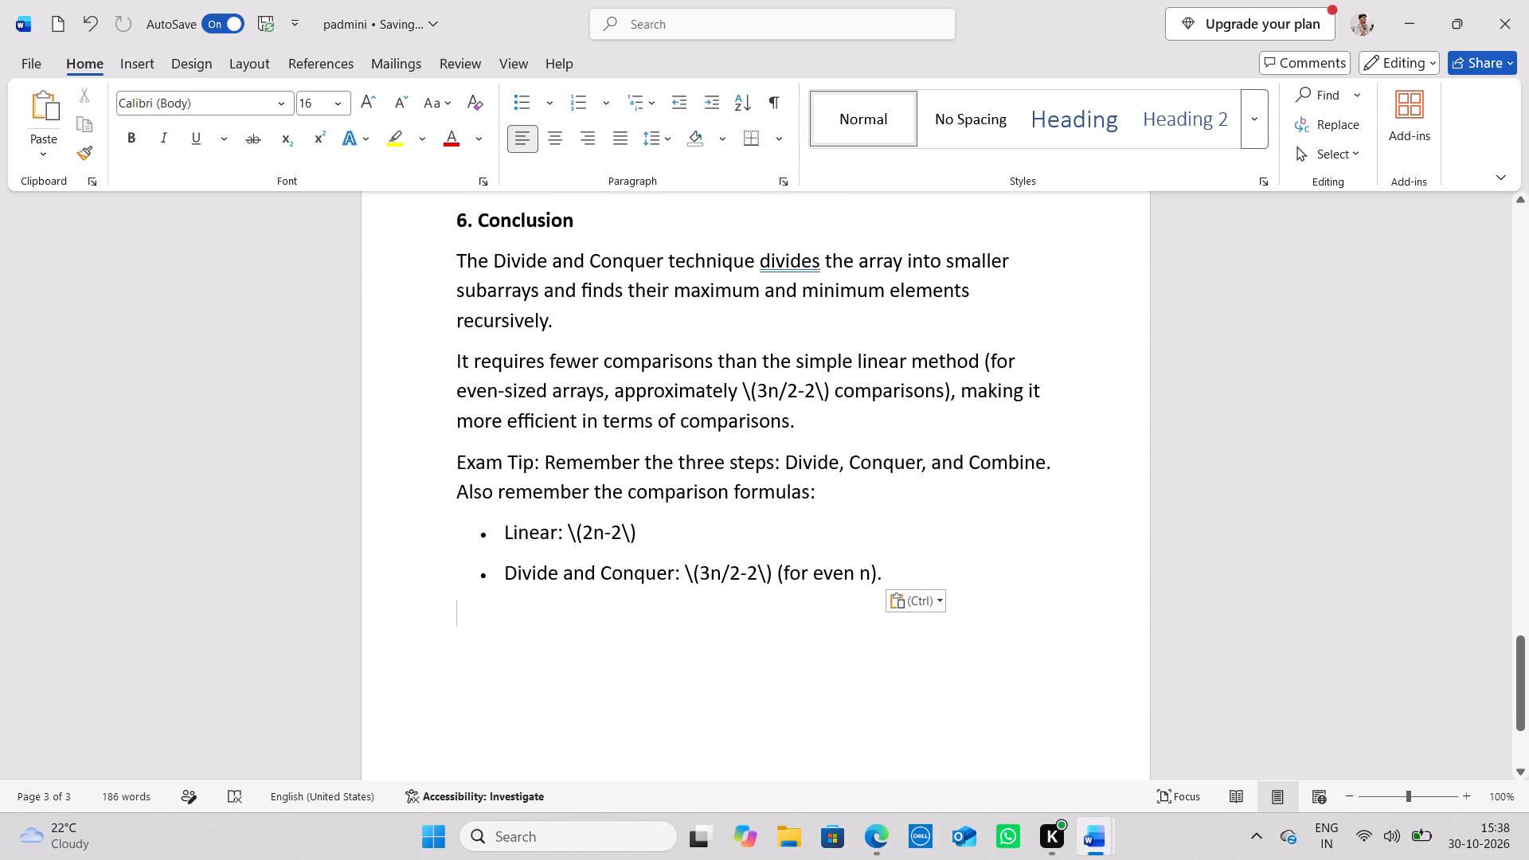
# Set the font size of the lines from "Output:-" through "Explanation:-" below the code screenshot to 12.
pyautogui.scroll(6, 811, 537)
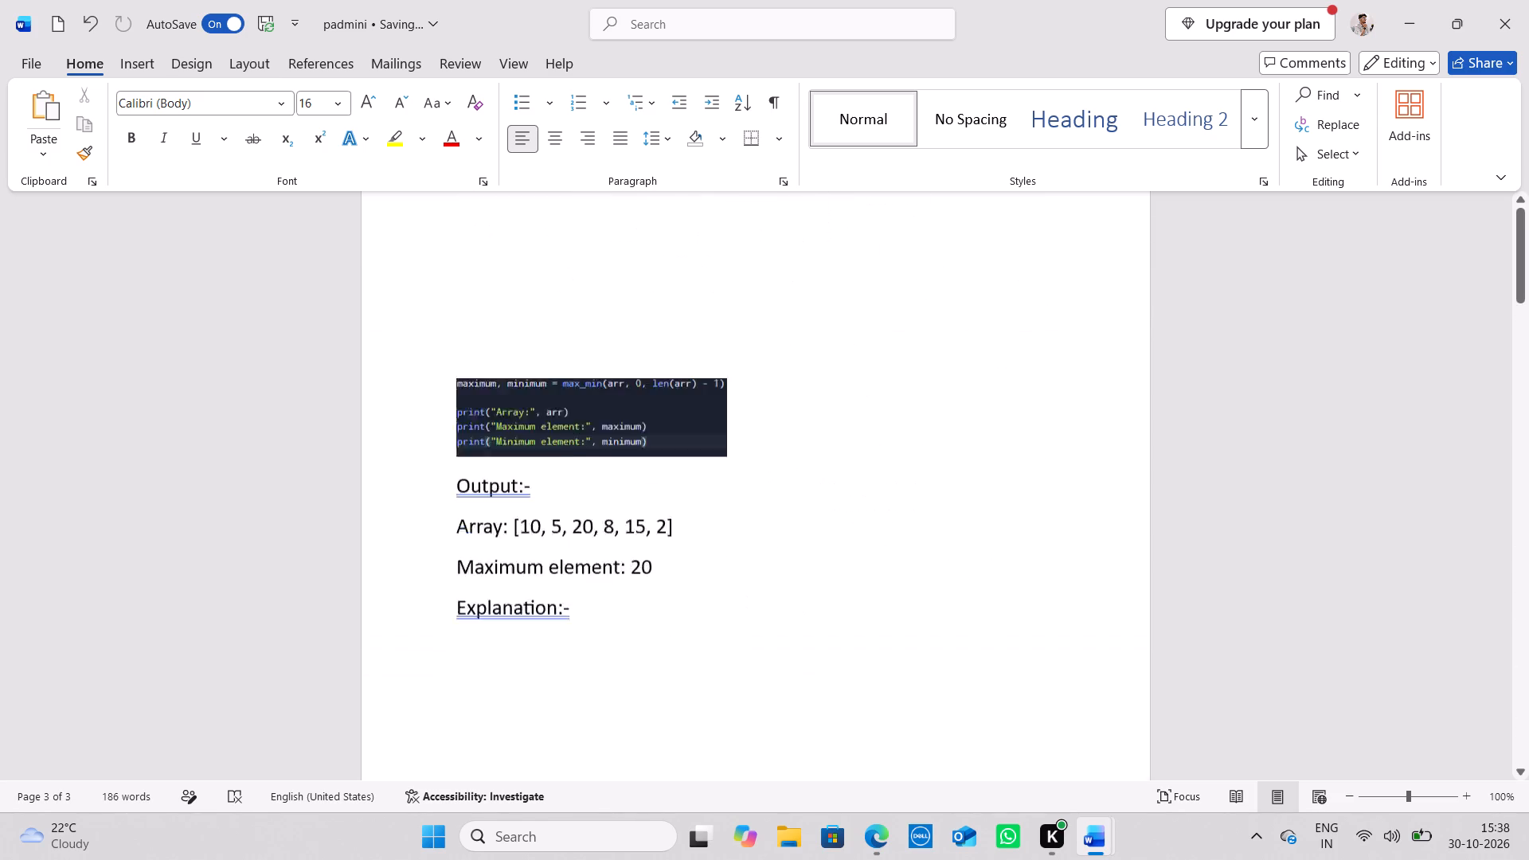
pyautogui.scroll(1, 811, 537)
pyautogui.scroll(-2, 811, 537)
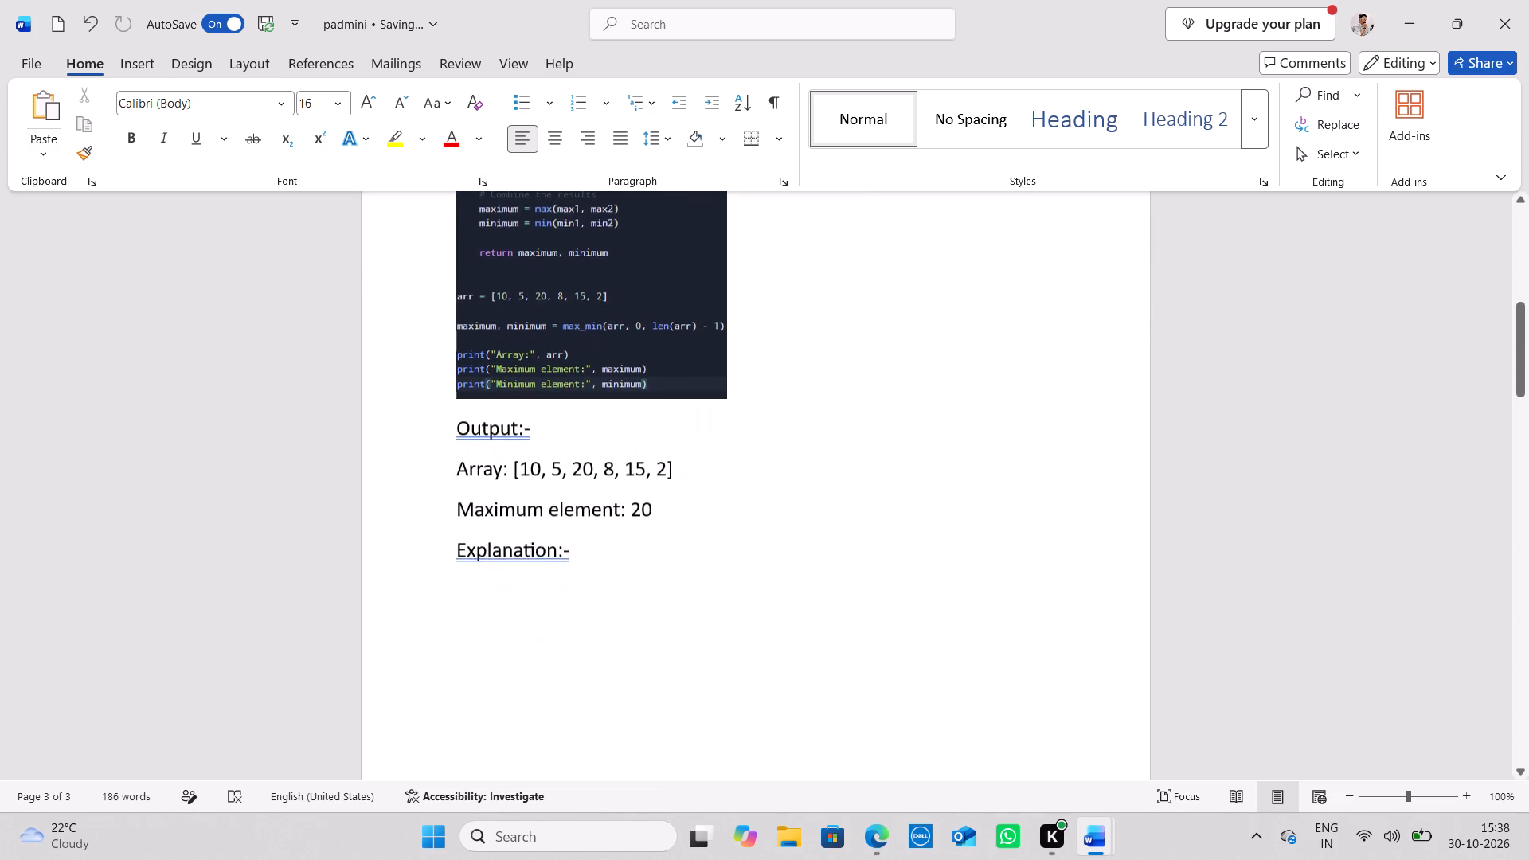
pyautogui.scroll(-1, 811, 537)
pyautogui.moveTo(453, 366); pyautogui.dragTo(475, 401)
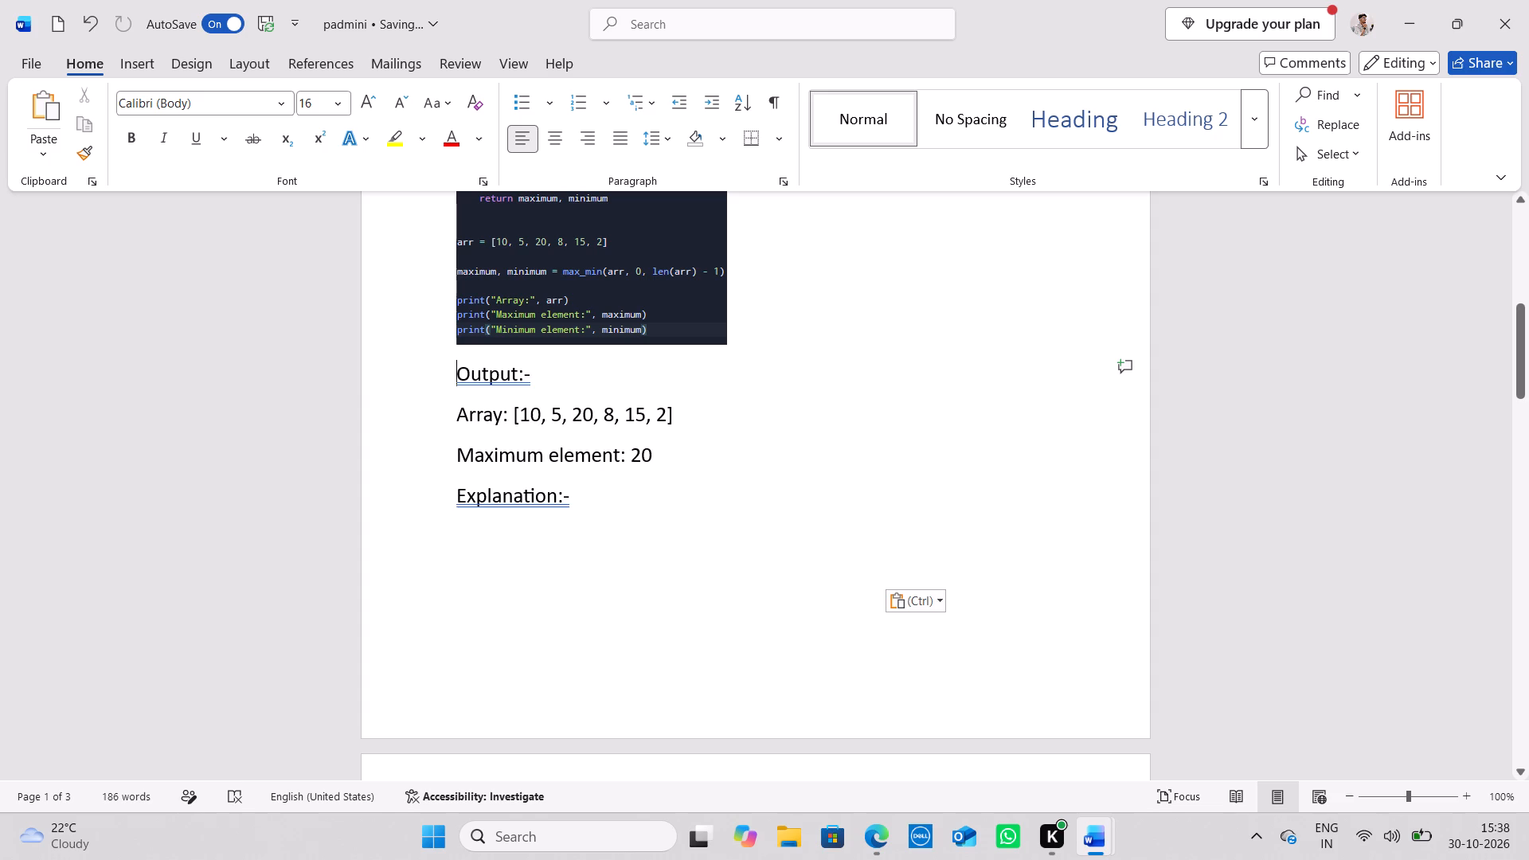
pyautogui.moveTo(475, 401); pyautogui.dragTo(605, 640)
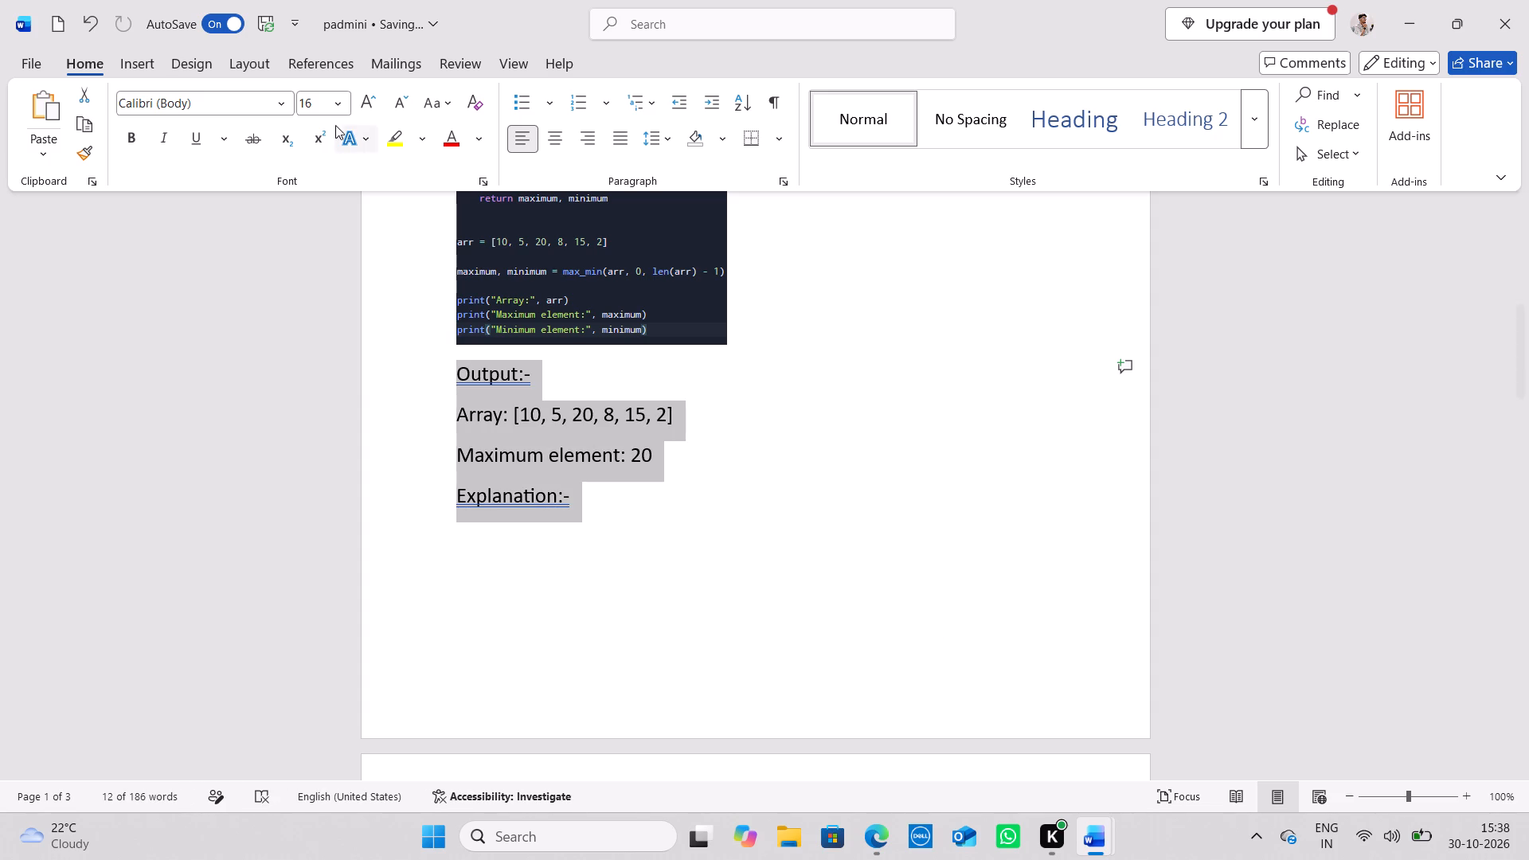
pyautogui.click(344, 108)
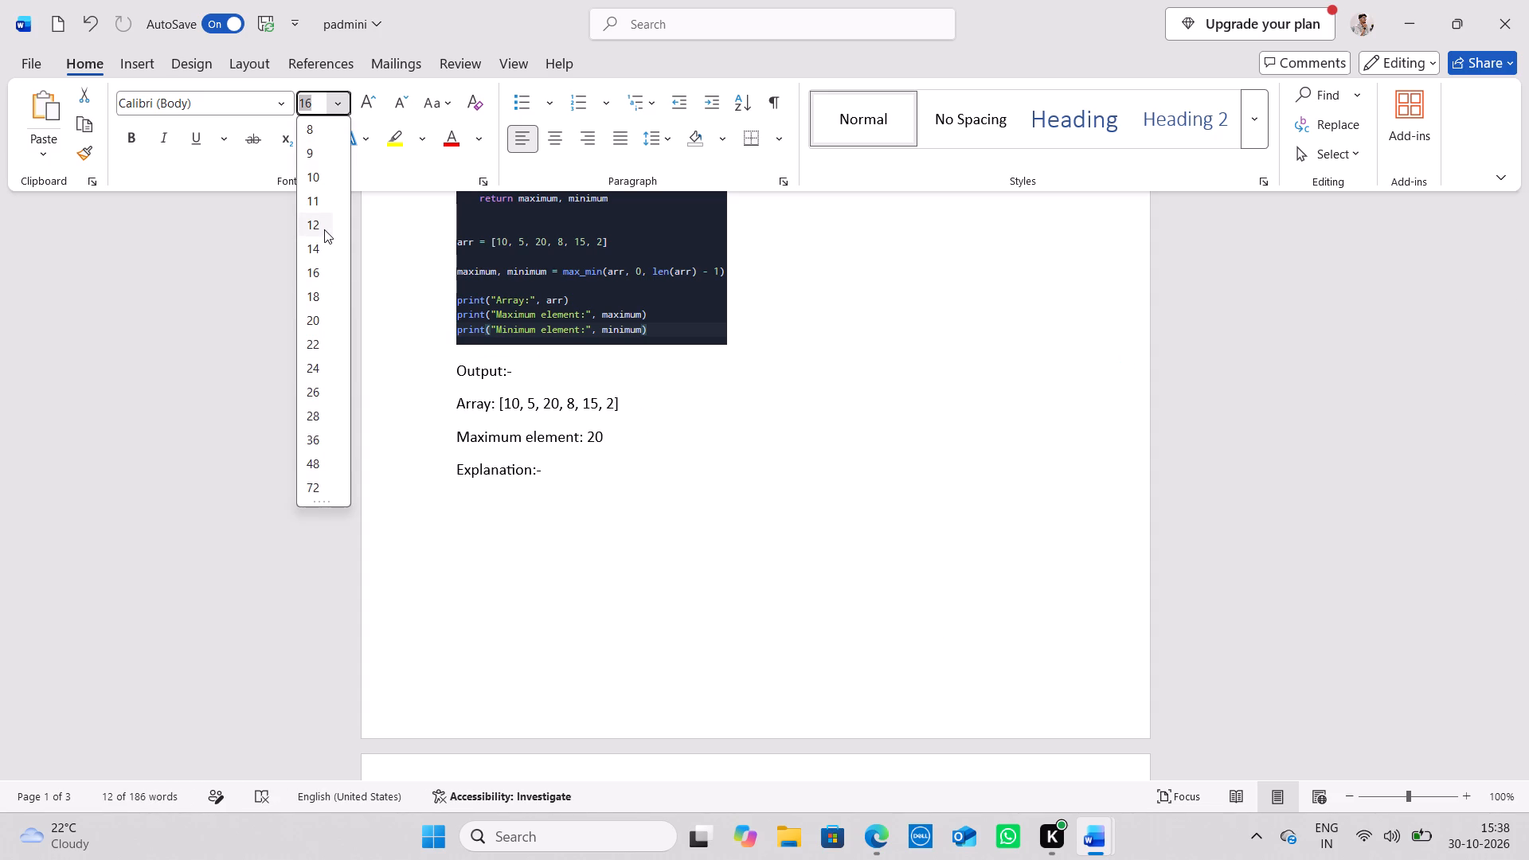
pyautogui.click(324, 229)
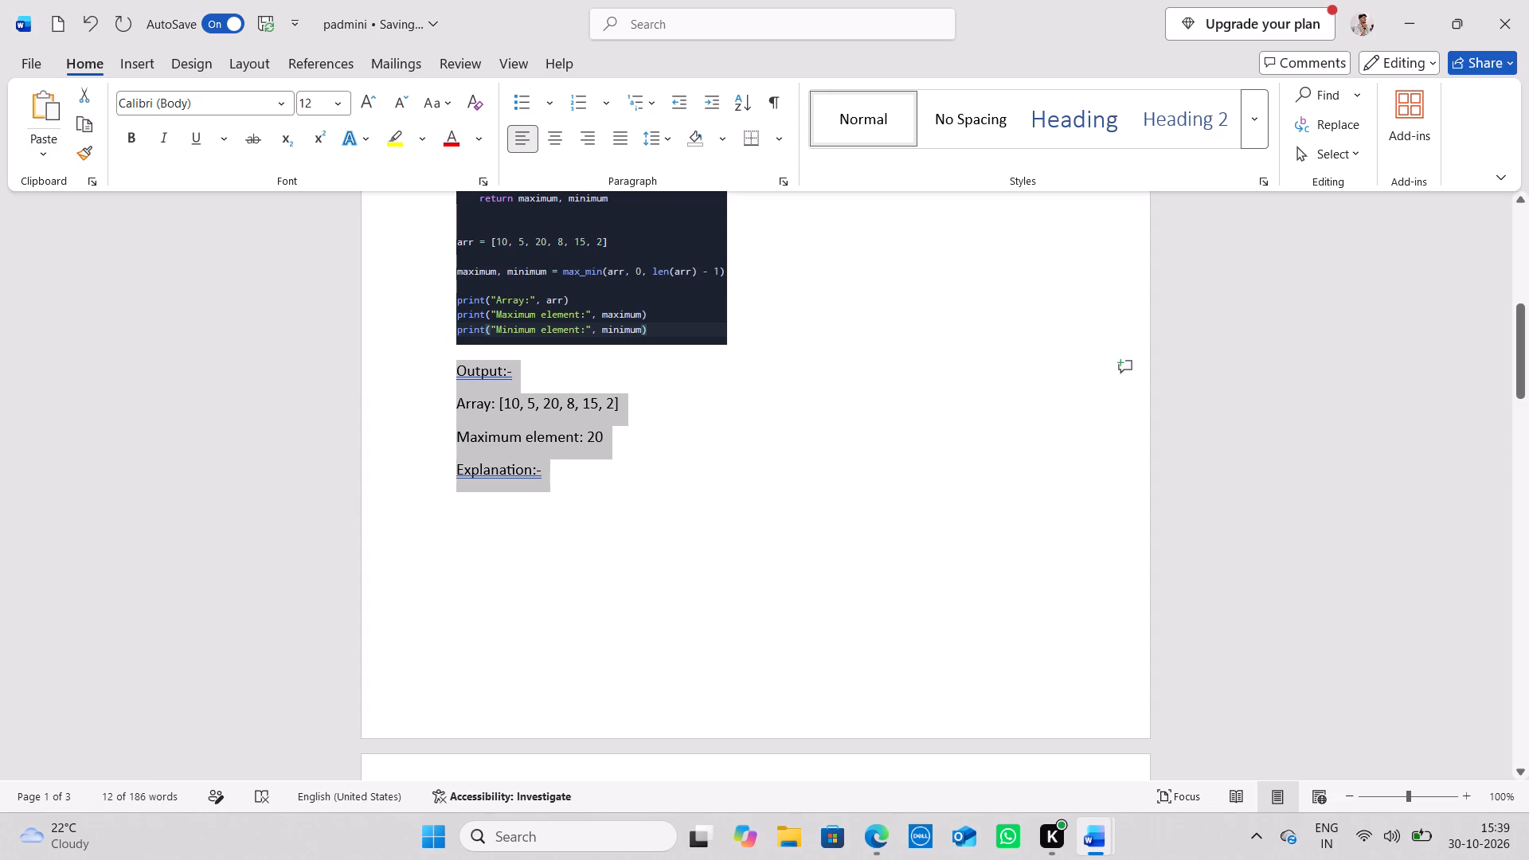
pyautogui.click(733, 581)
# Set the font size of the "Minimum element: 2" line above the tree diagram to 12.
pyautogui.scroll(-1, 498, 665)
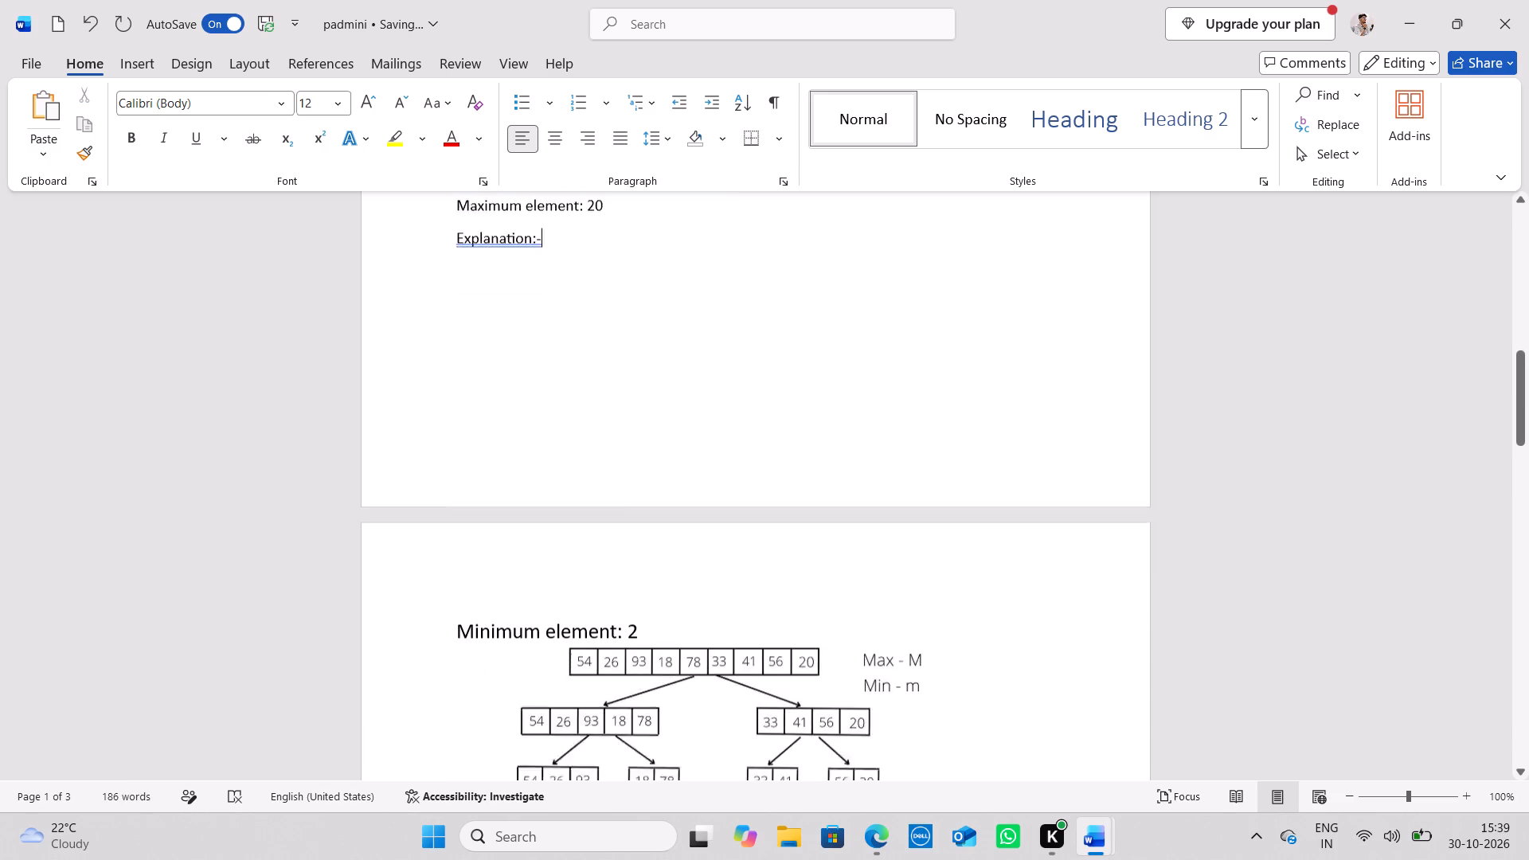
pyautogui.scroll(-1, 498, 665)
pyautogui.moveTo(453, 567); pyautogui.dragTo(635, 573)
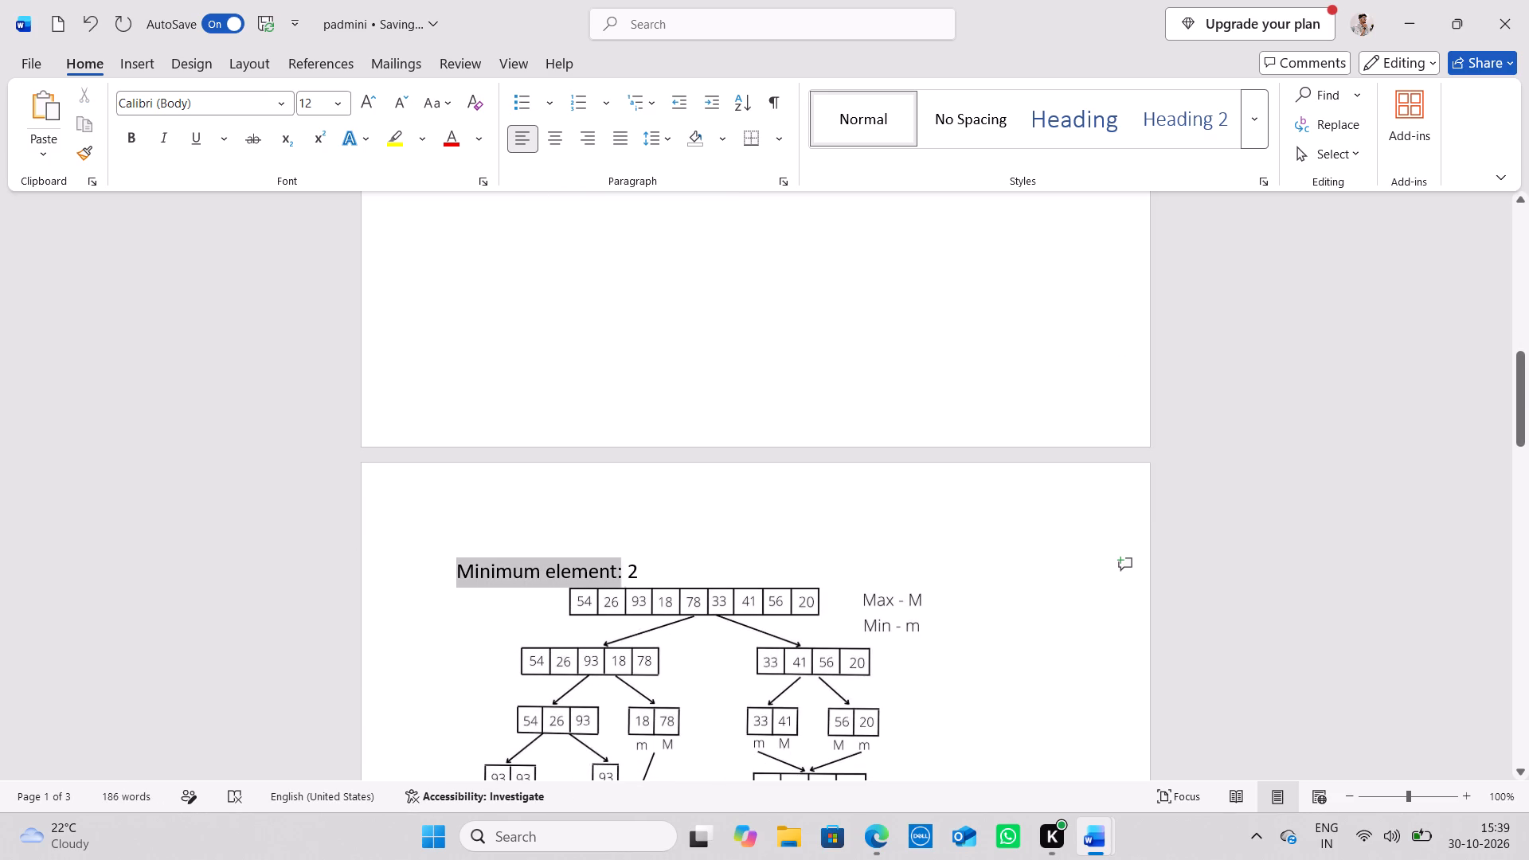
pyautogui.moveTo(635, 573); pyautogui.dragTo(667, 570)
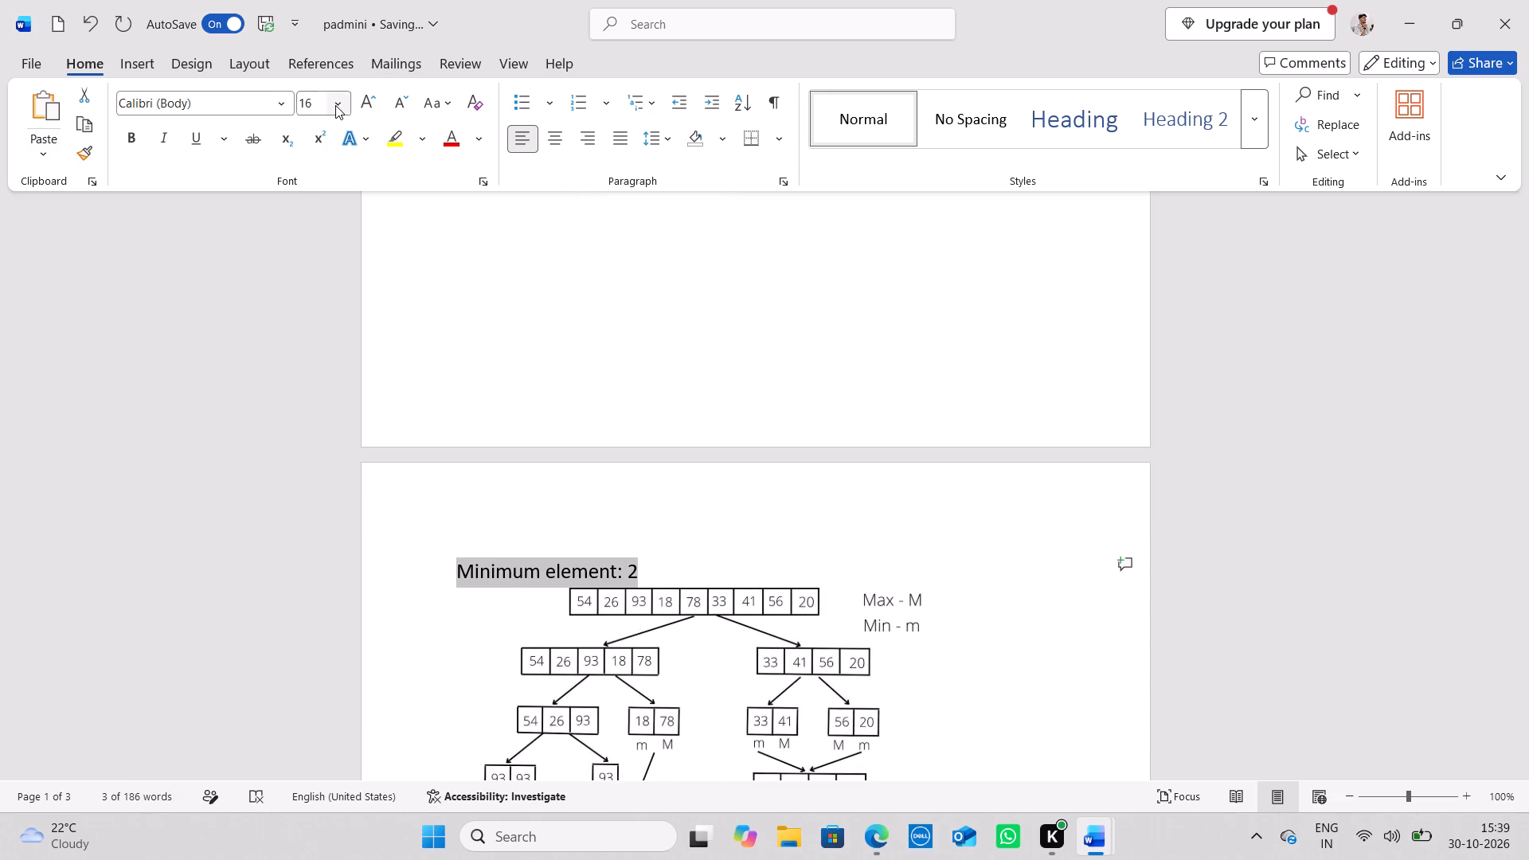
pyautogui.click(335, 105)
pyautogui.click(322, 233)
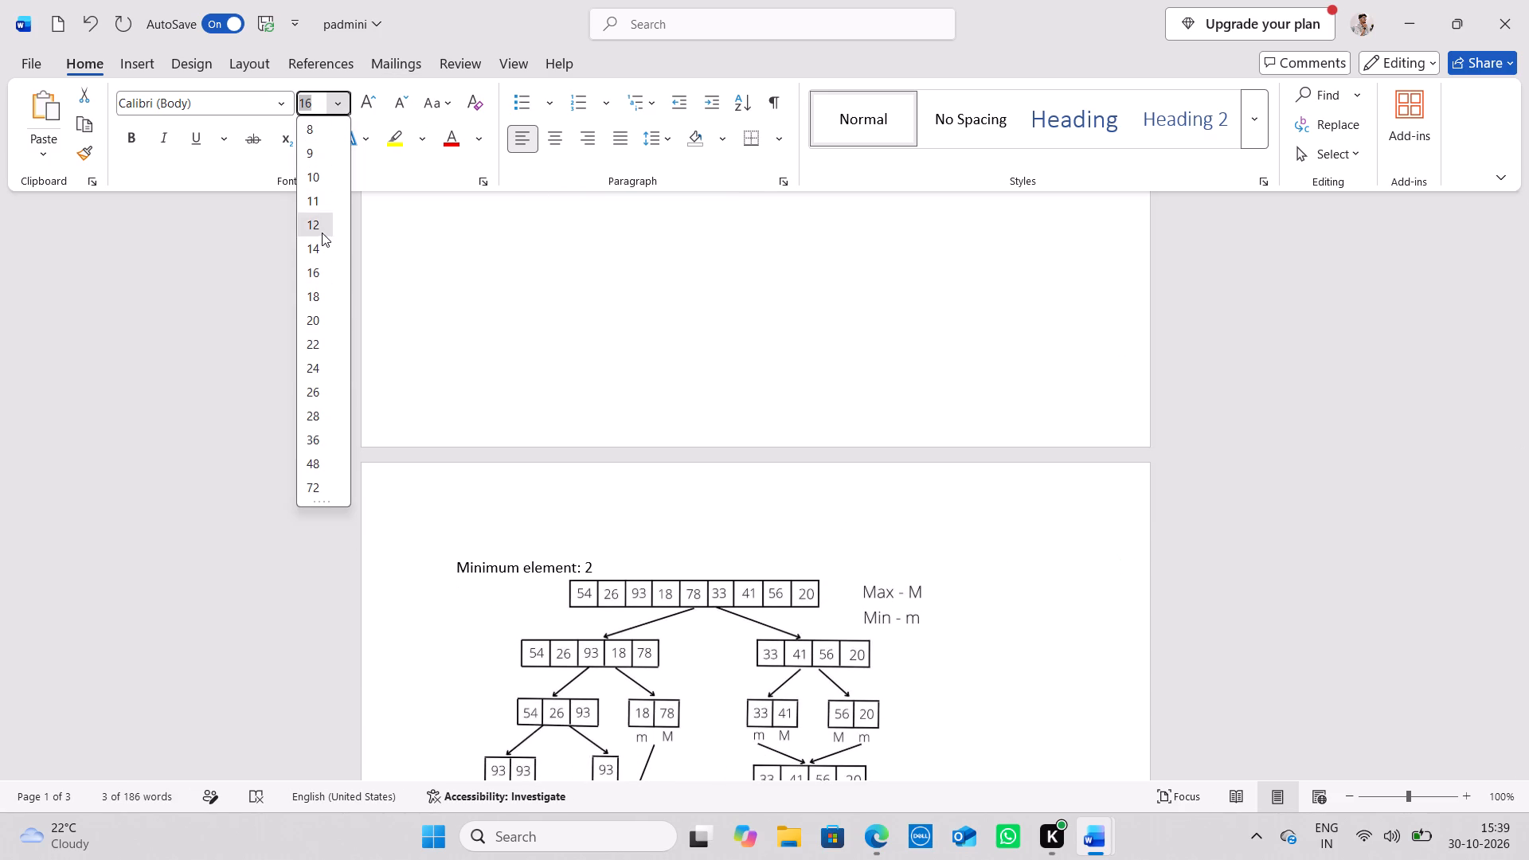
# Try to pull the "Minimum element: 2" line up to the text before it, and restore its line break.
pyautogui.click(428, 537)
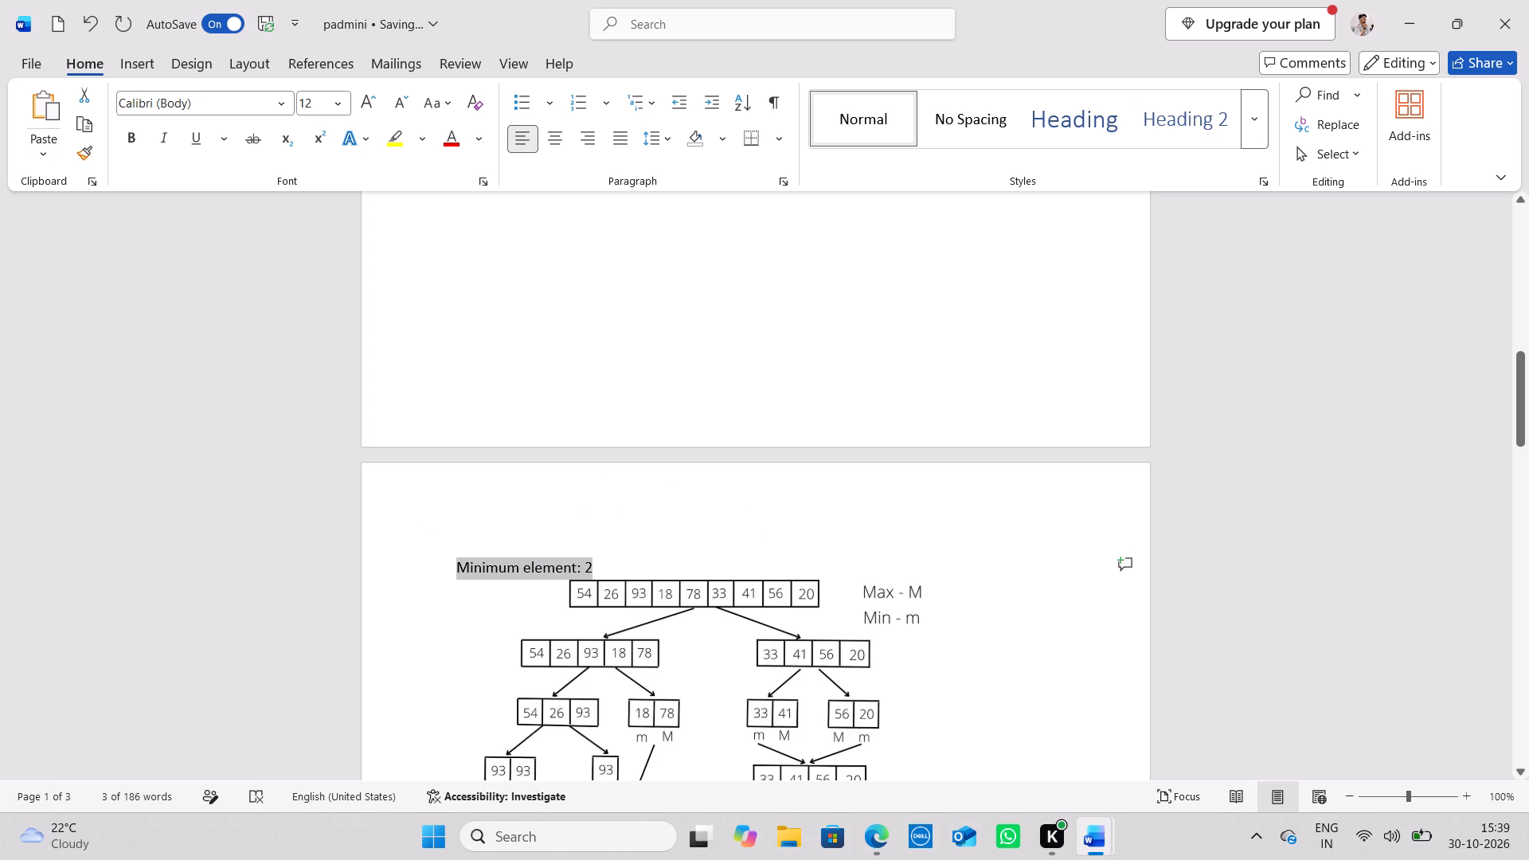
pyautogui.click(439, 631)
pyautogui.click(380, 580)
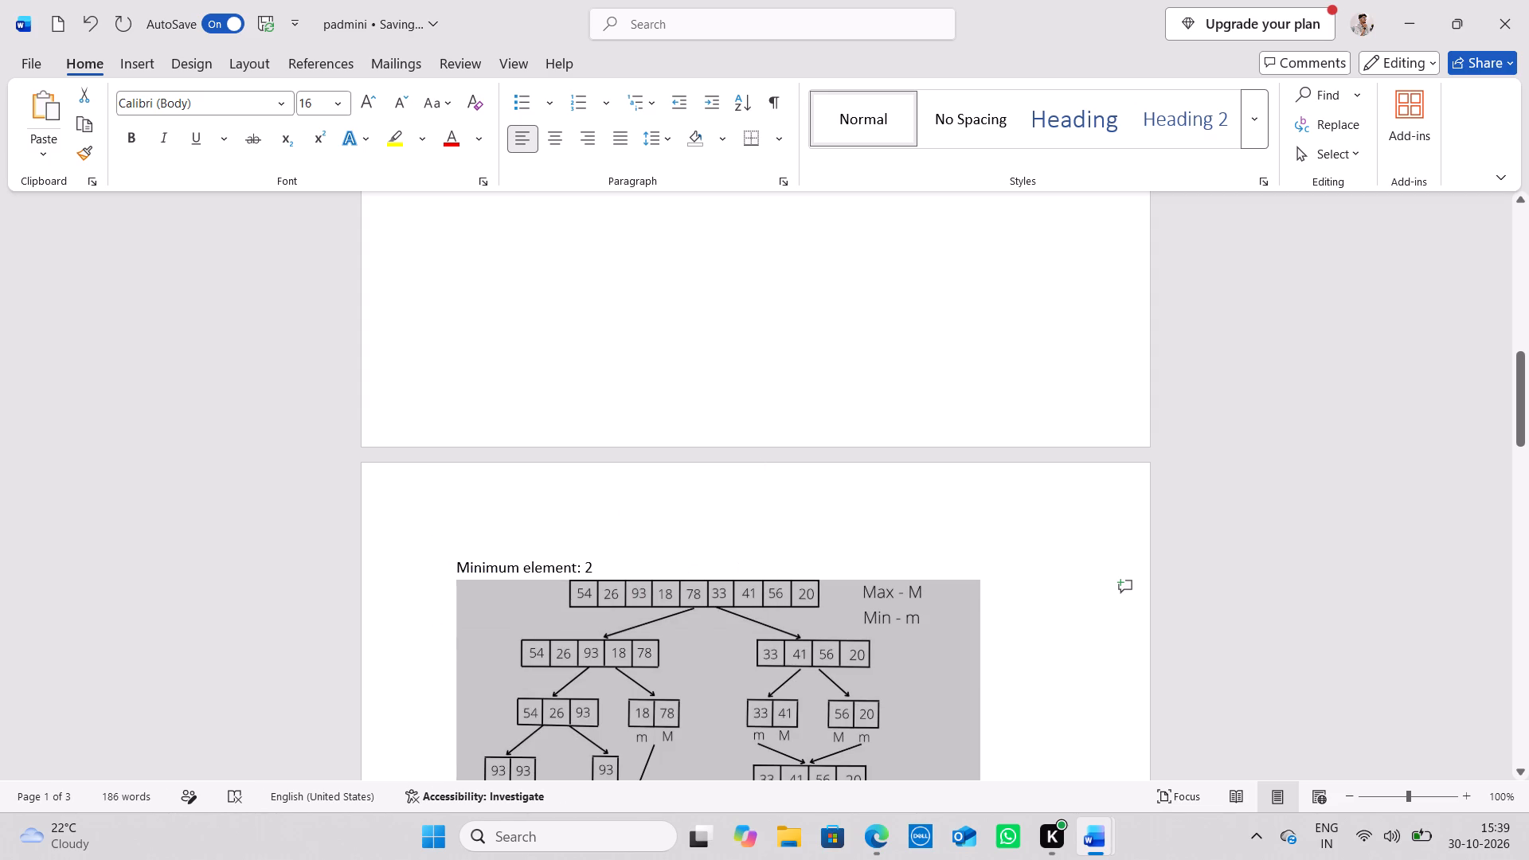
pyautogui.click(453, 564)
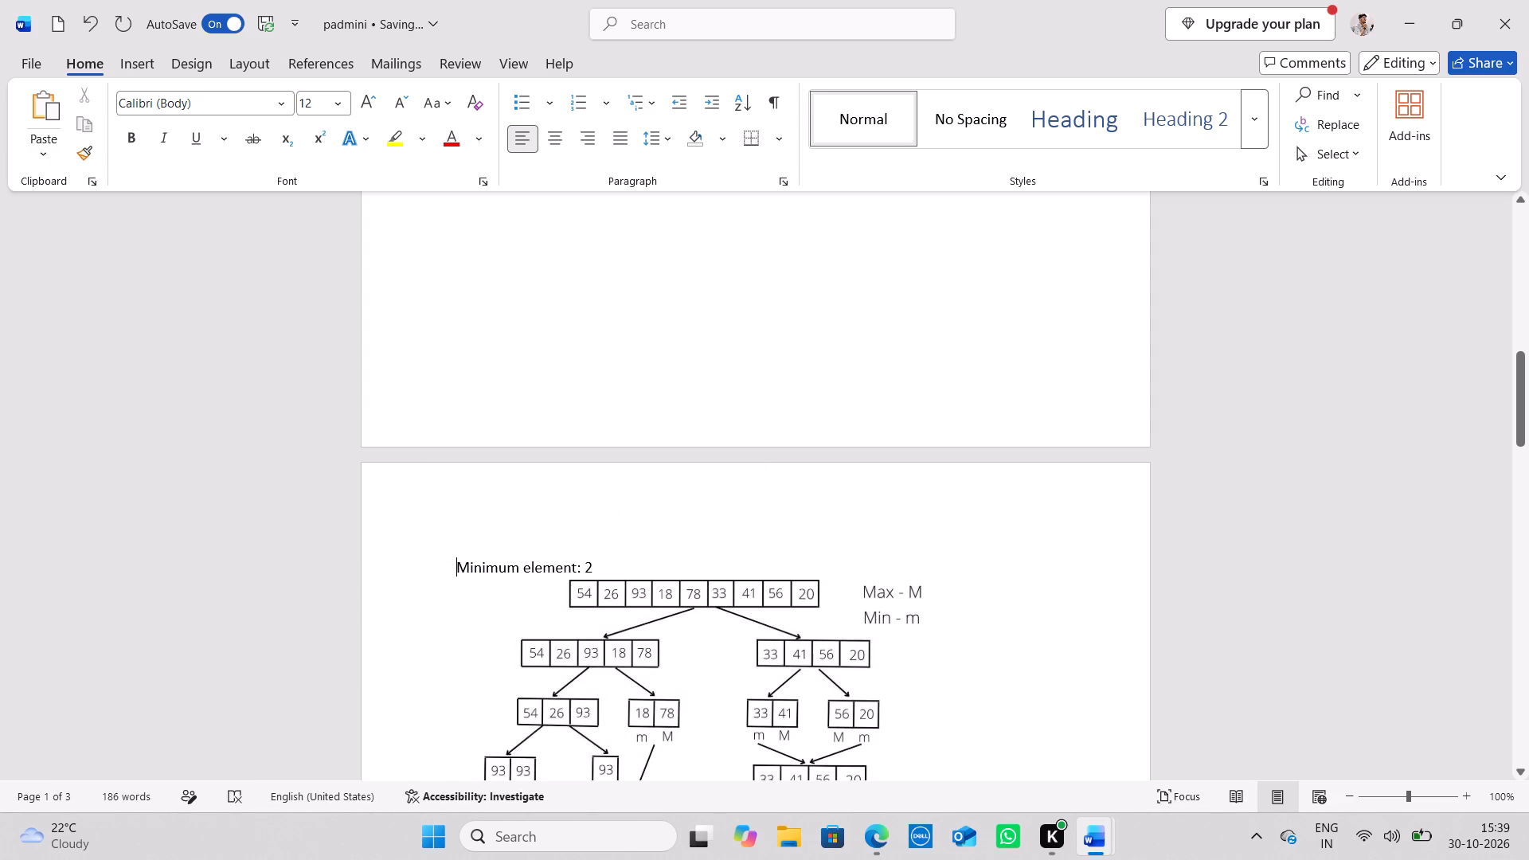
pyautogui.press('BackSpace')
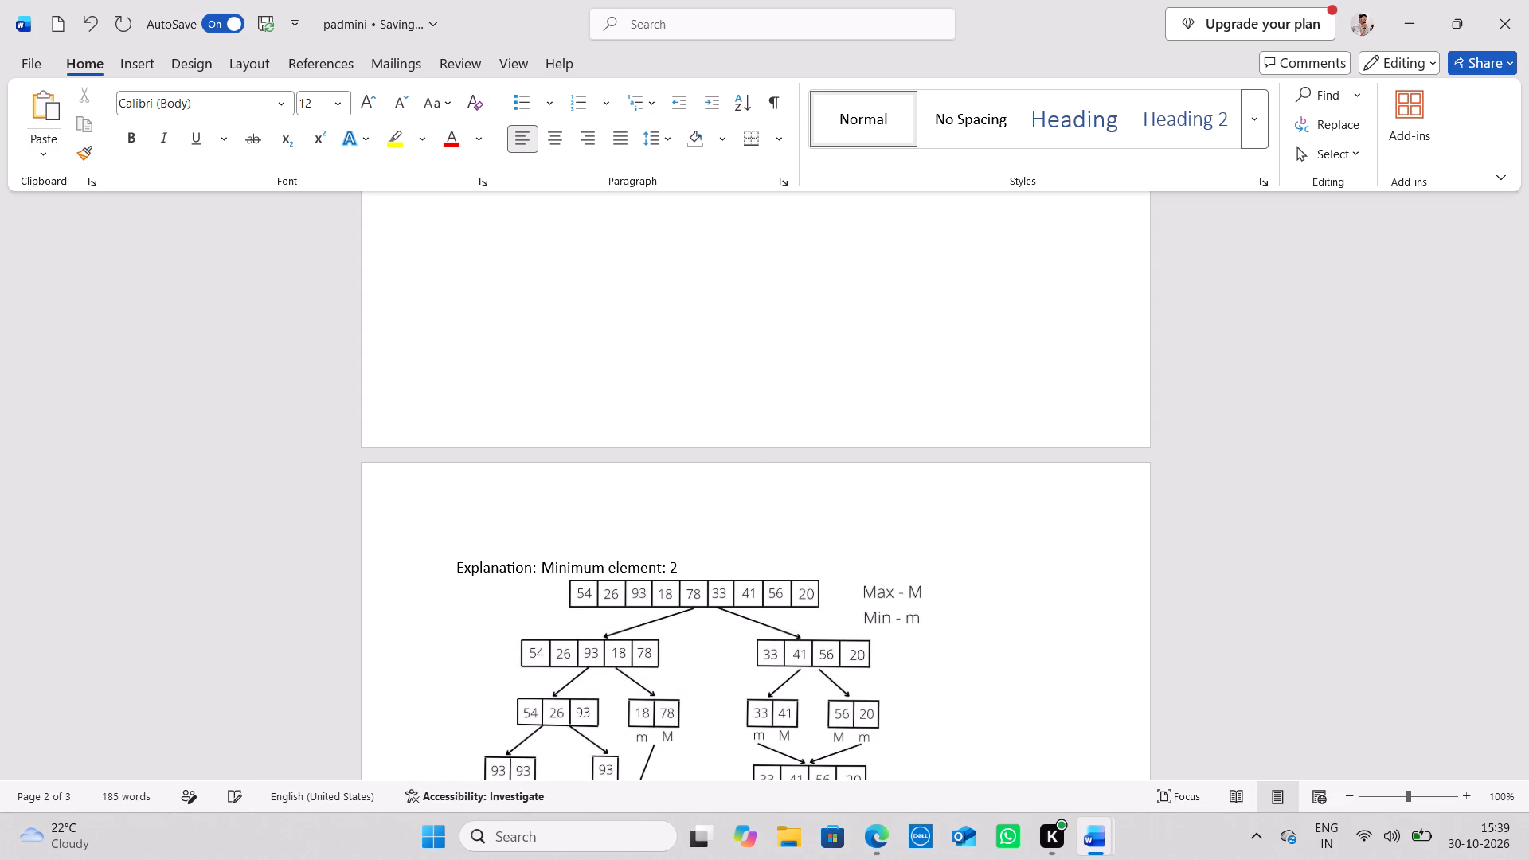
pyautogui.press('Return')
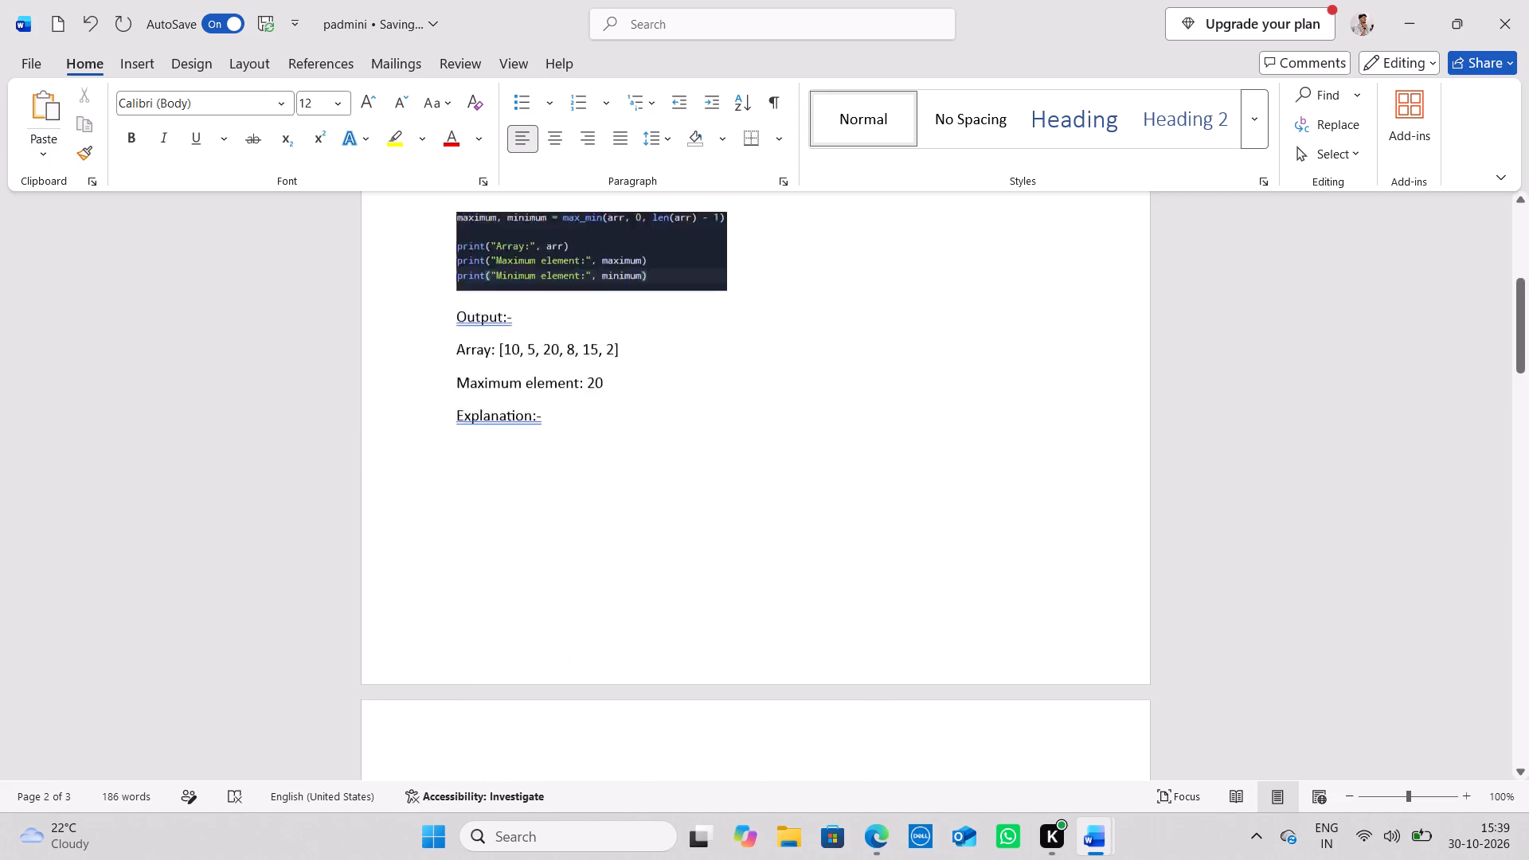
# Set the font size of all text from "Comparison of Number of Comparisons" to the end of the document to 12.
pyautogui.scroll(-3, 453, 564)
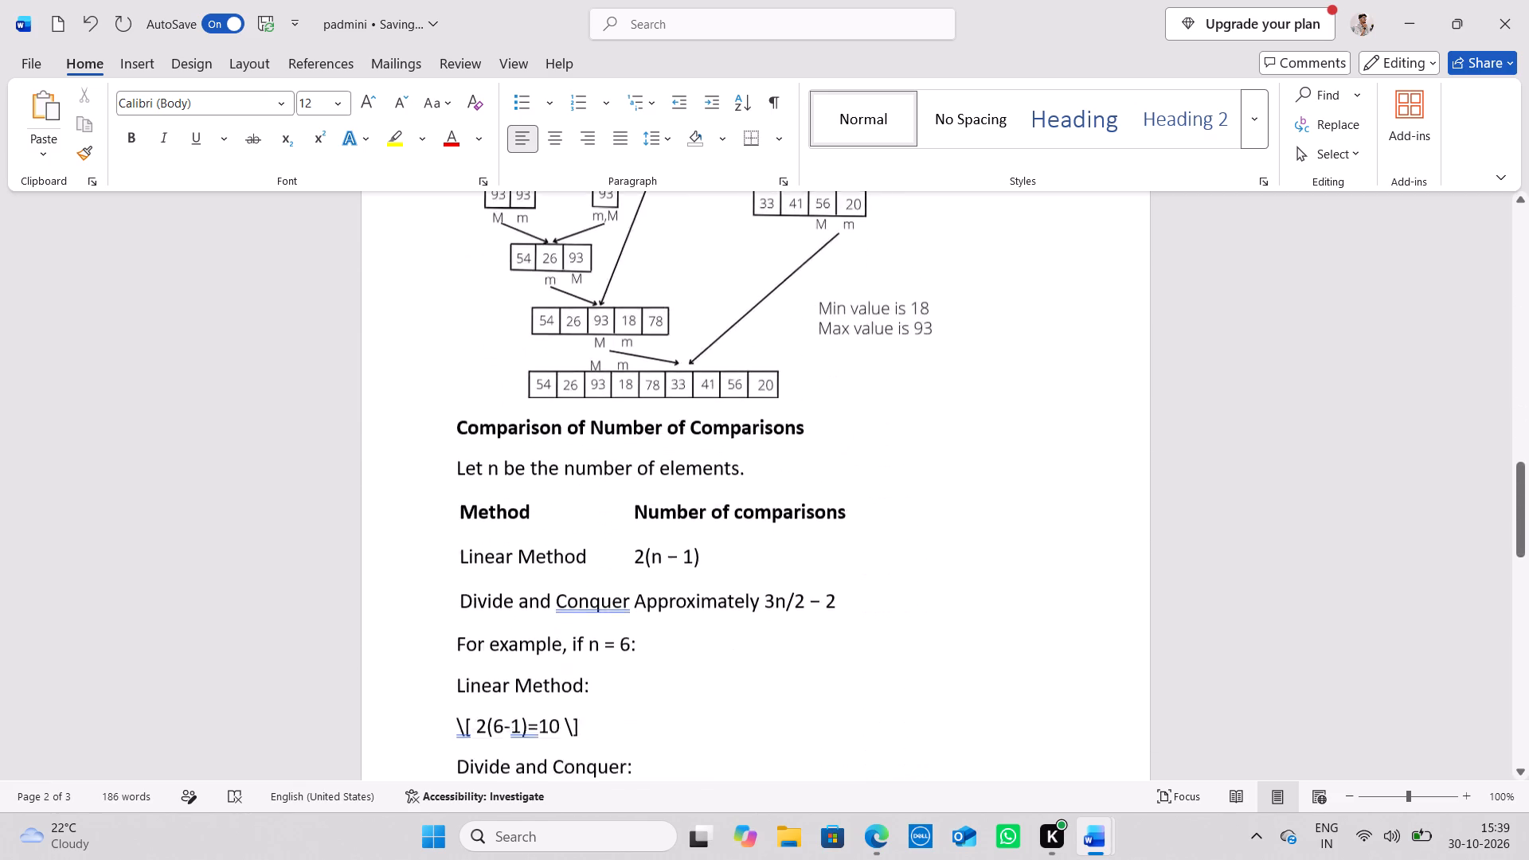
pyautogui.scroll(-1, 453, 564)
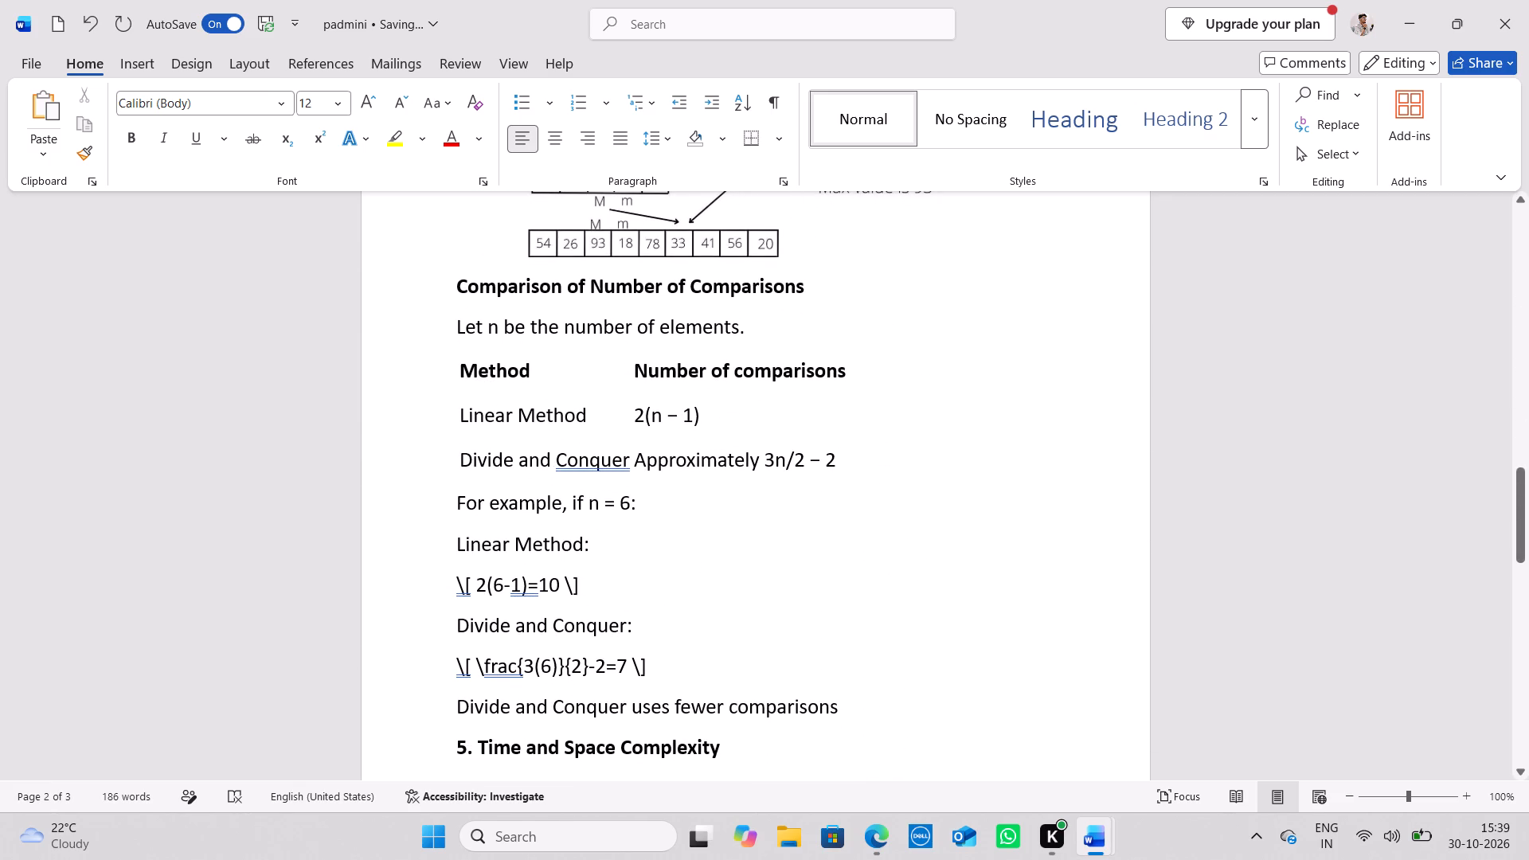
pyautogui.moveTo(449, 276); pyautogui.dragTo(773, 859)
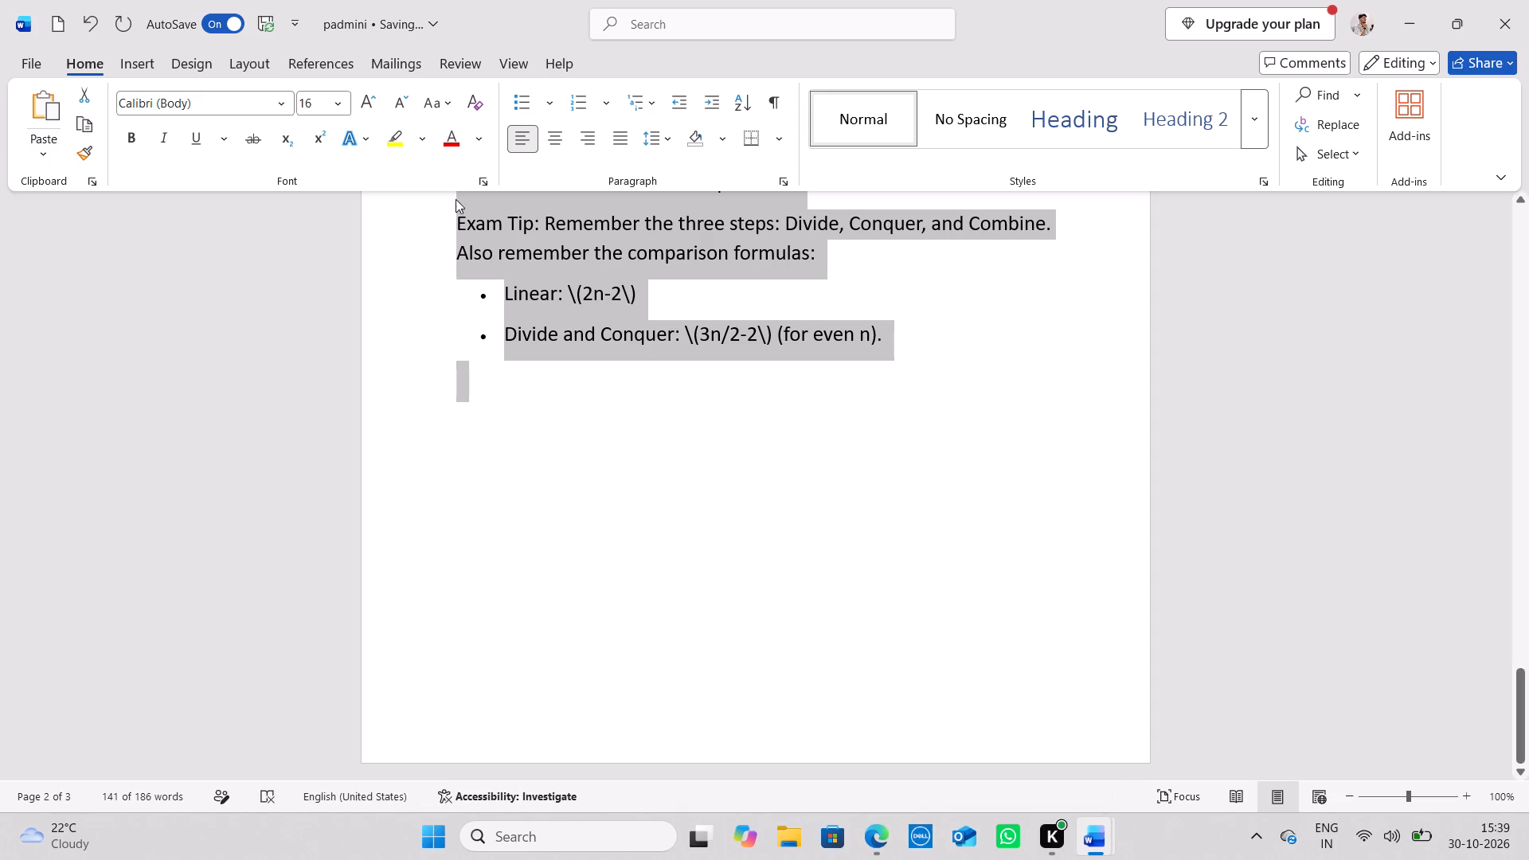
pyautogui.click(335, 104)
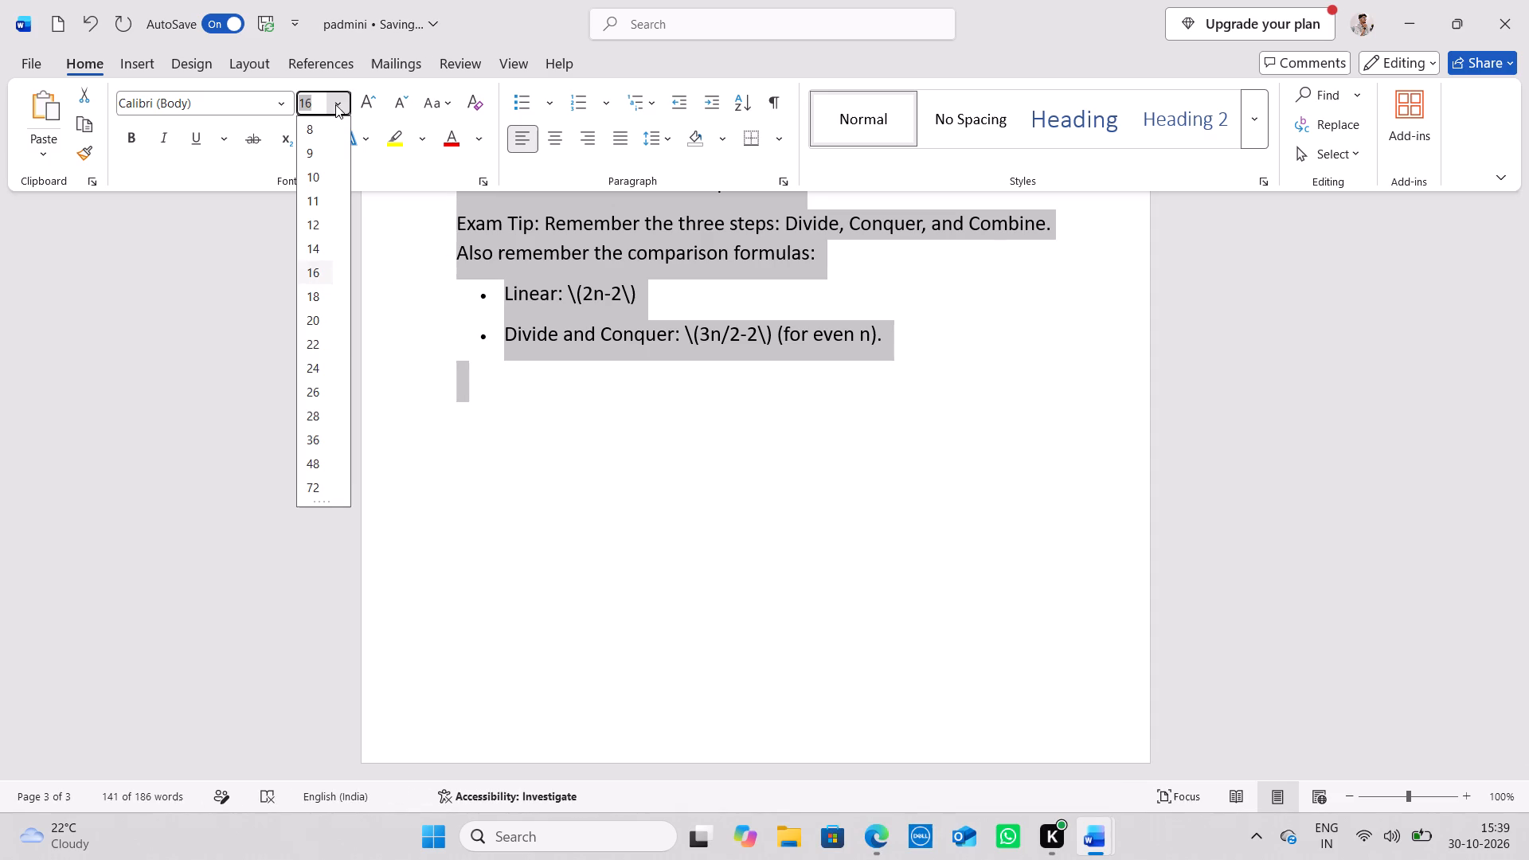
pyautogui.click(320, 225)
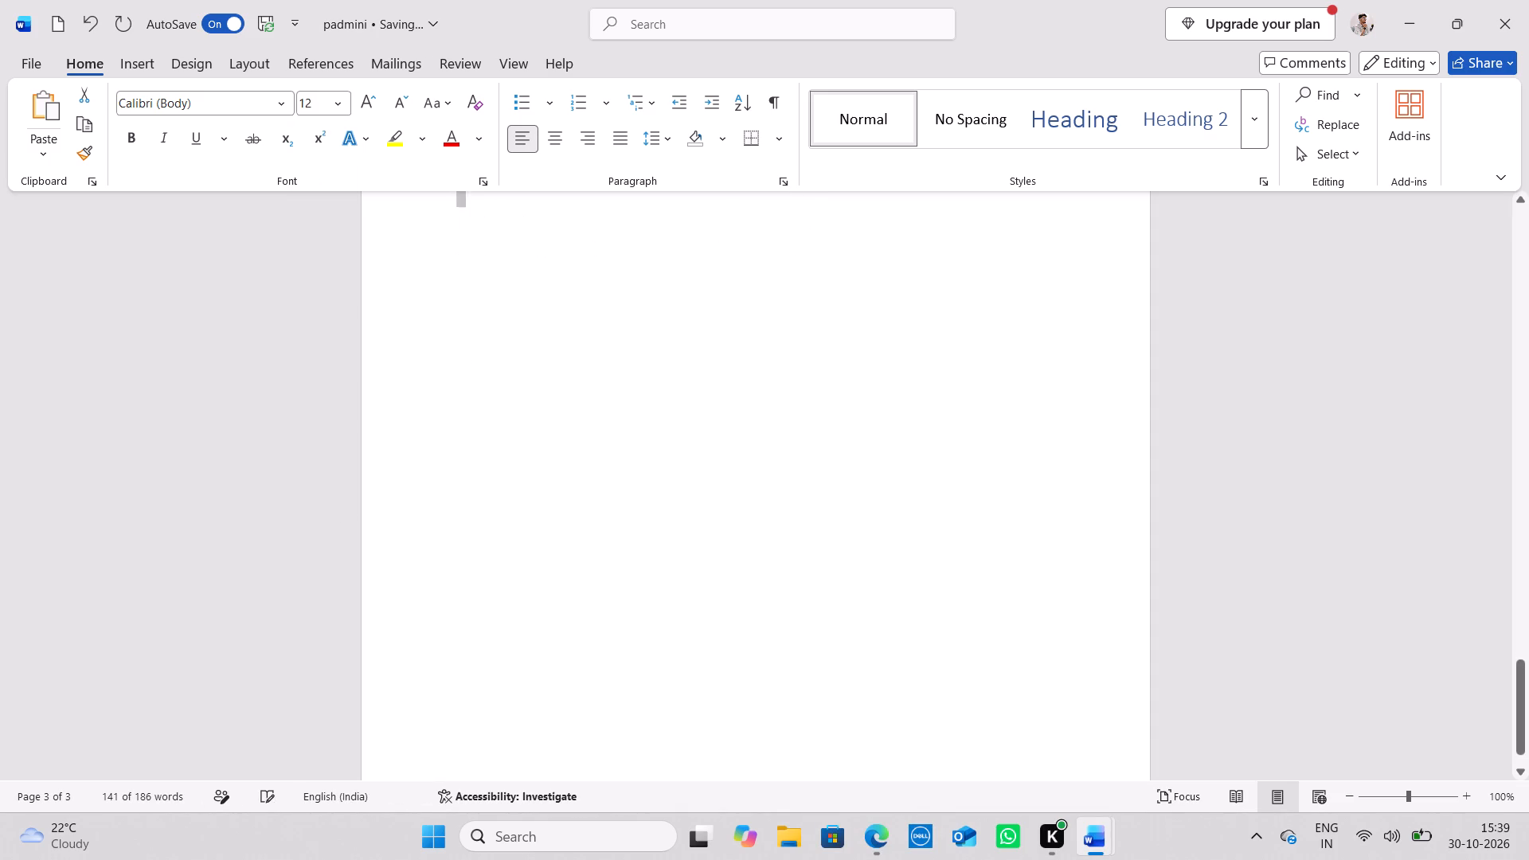
pyautogui.scroll(4, 604, 278)
pyautogui.scroll(-1, 604, 278)
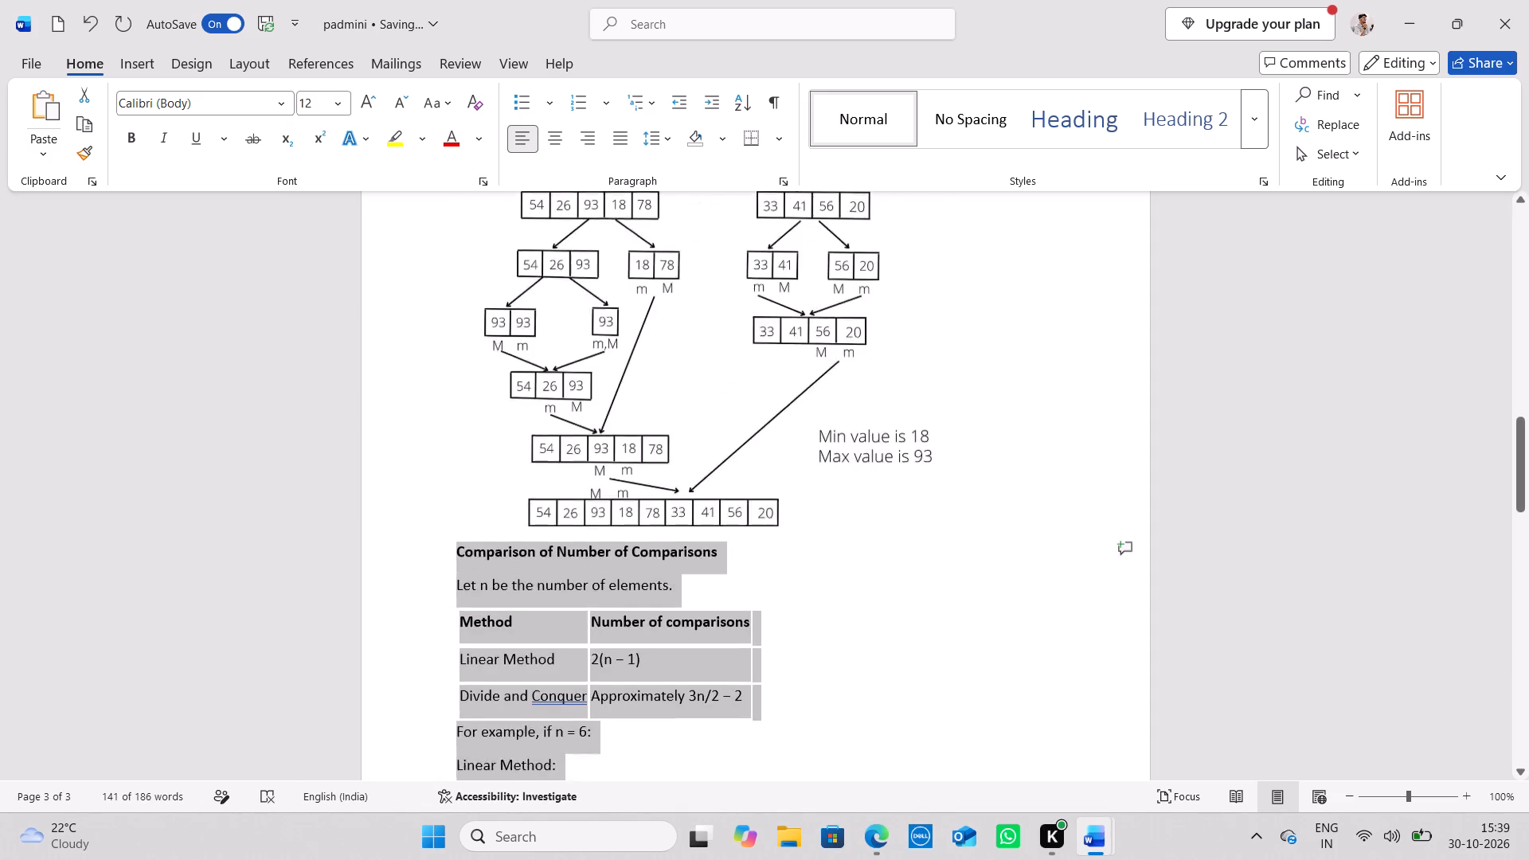
pyautogui.scroll(-3, 604, 278)
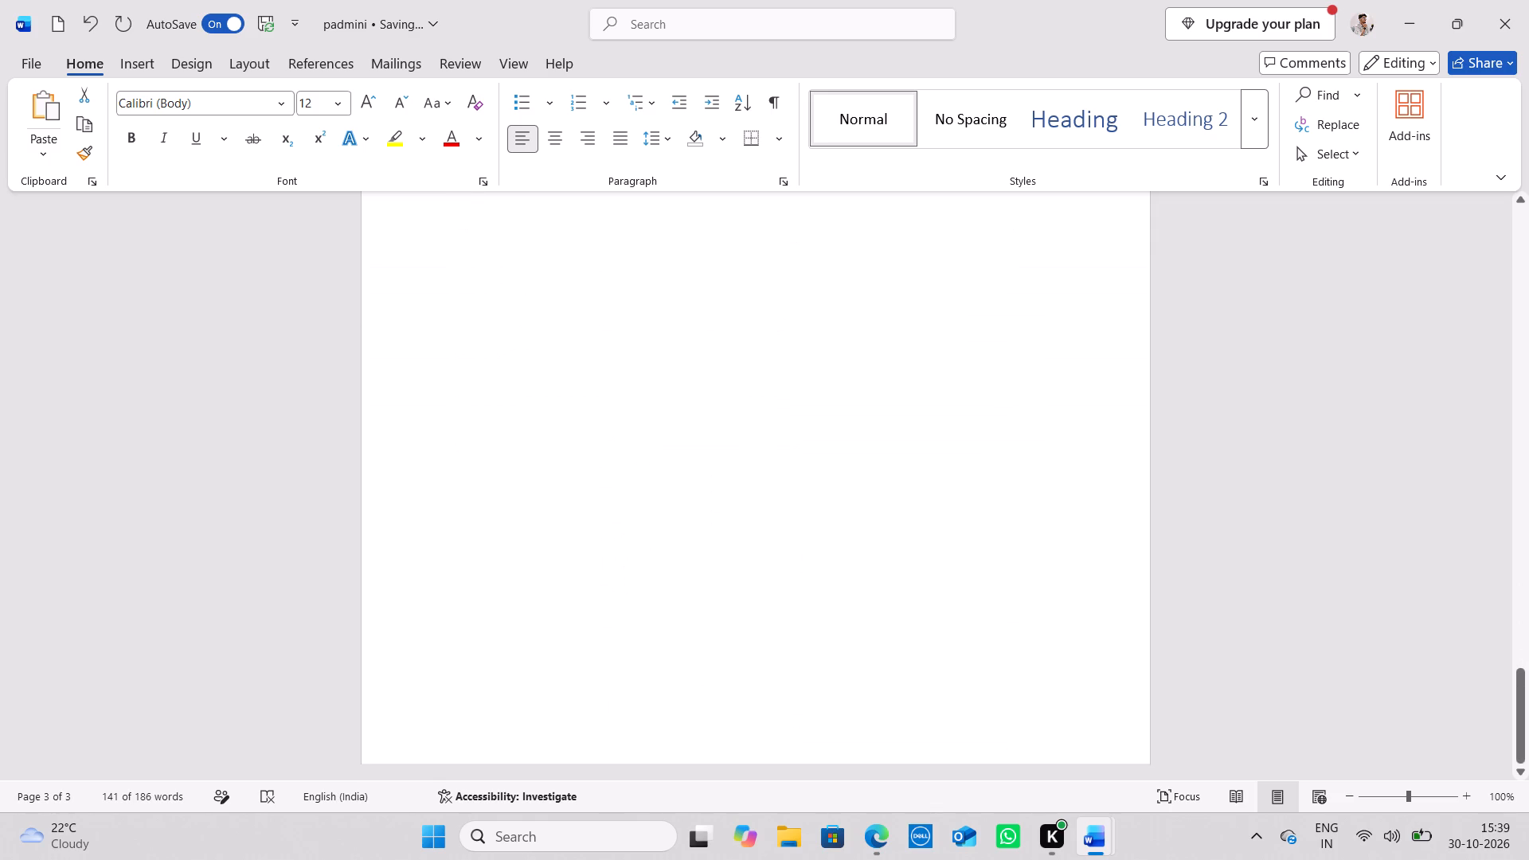
pyautogui.scroll(2, 604, 278)
# Start a new unbulleted line below the last Exam Tip bullet, leaving a blank line between, with font size 16.
pyautogui.click(720, 466)
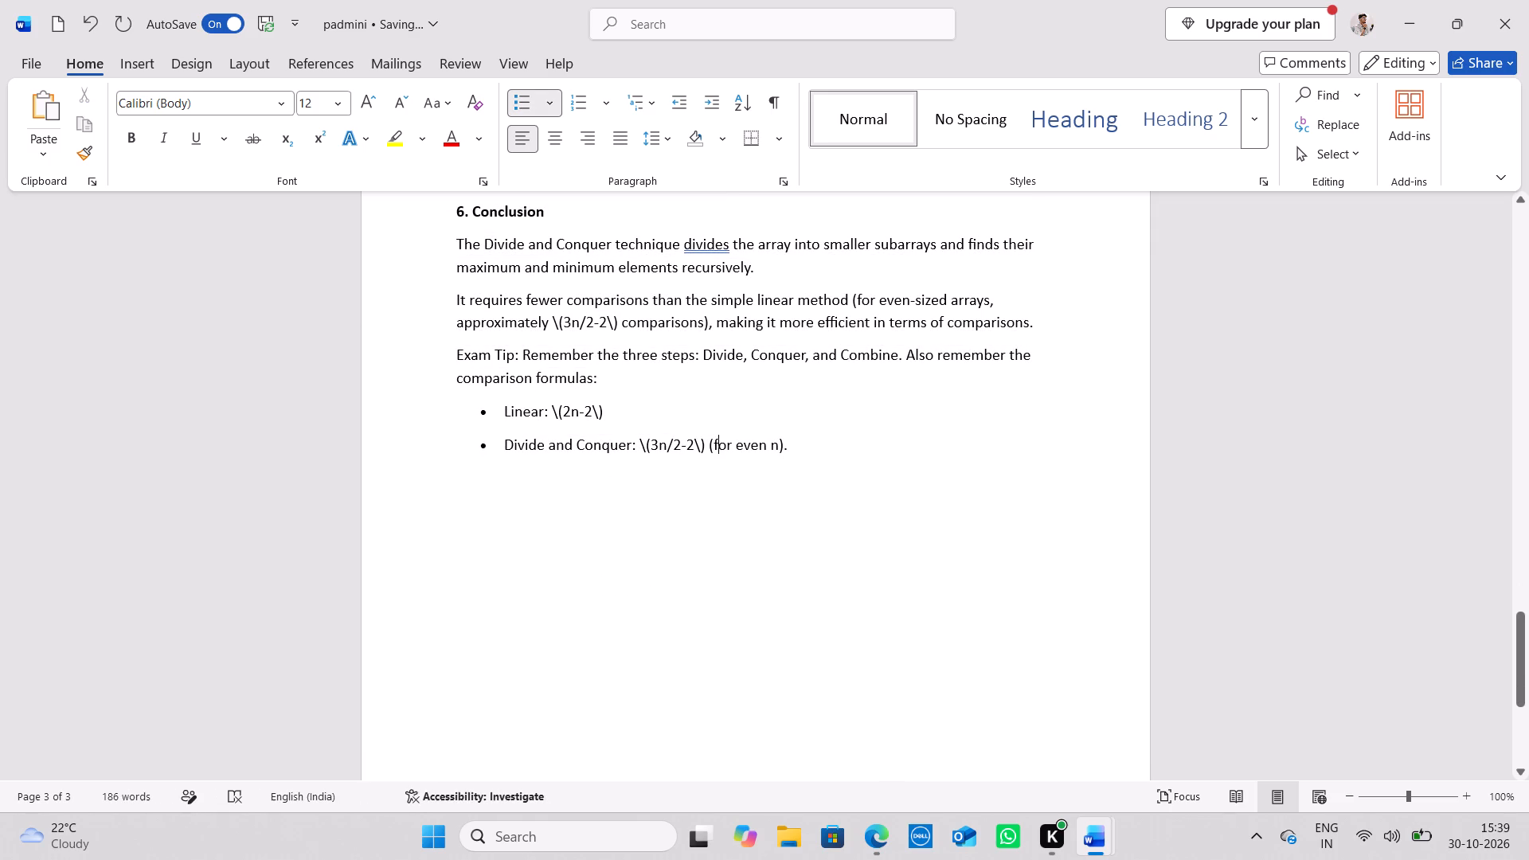
pyautogui.click(788, 440)
pyautogui.press('Return')
pyautogui.press('BackSpace')
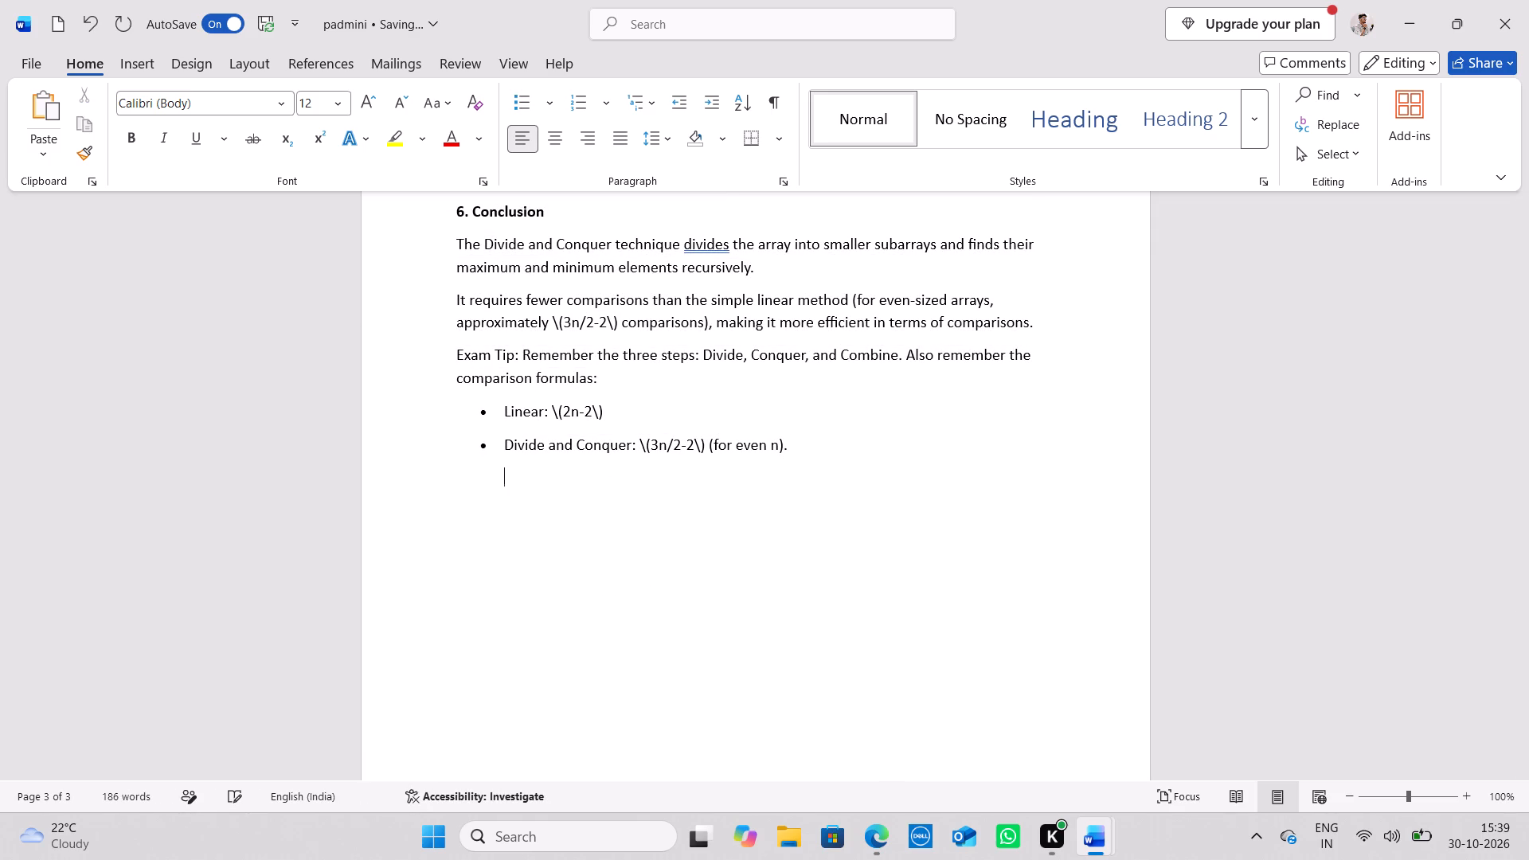
pyautogui.press('BackSpace')
pyautogui.press('BackSpace')
pyautogui.press('Return')
pyautogui.click(338, 110)
pyautogui.click(320, 276)
# Copy the Experiment 2 task sentence from the "CSE323_Experiments" document and paste it on the new last line of "padmini".
pyautogui.click(1165, 769)
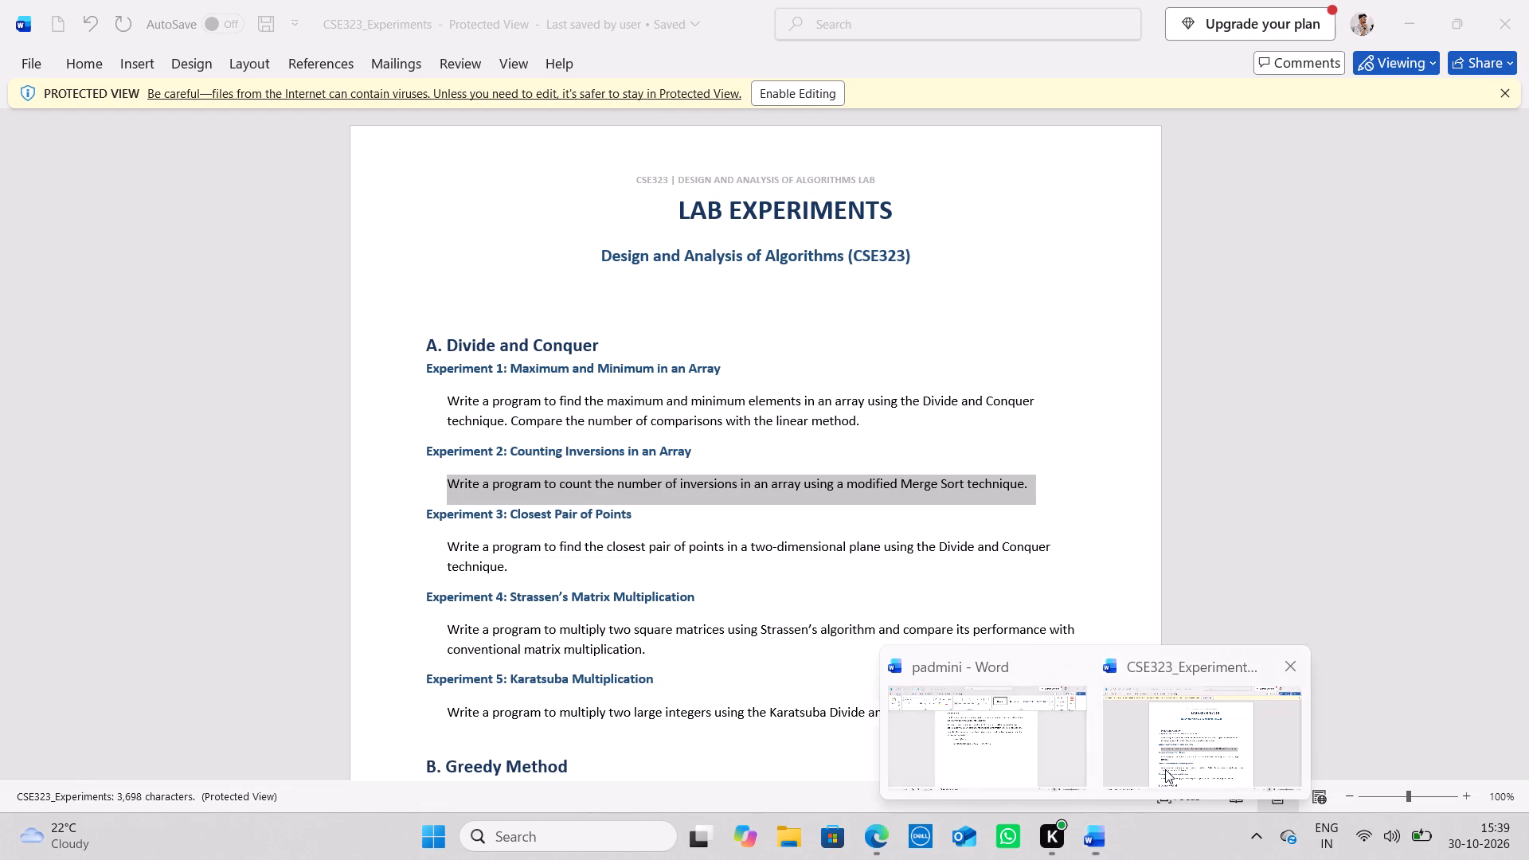
pyautogui.click(466, 483)
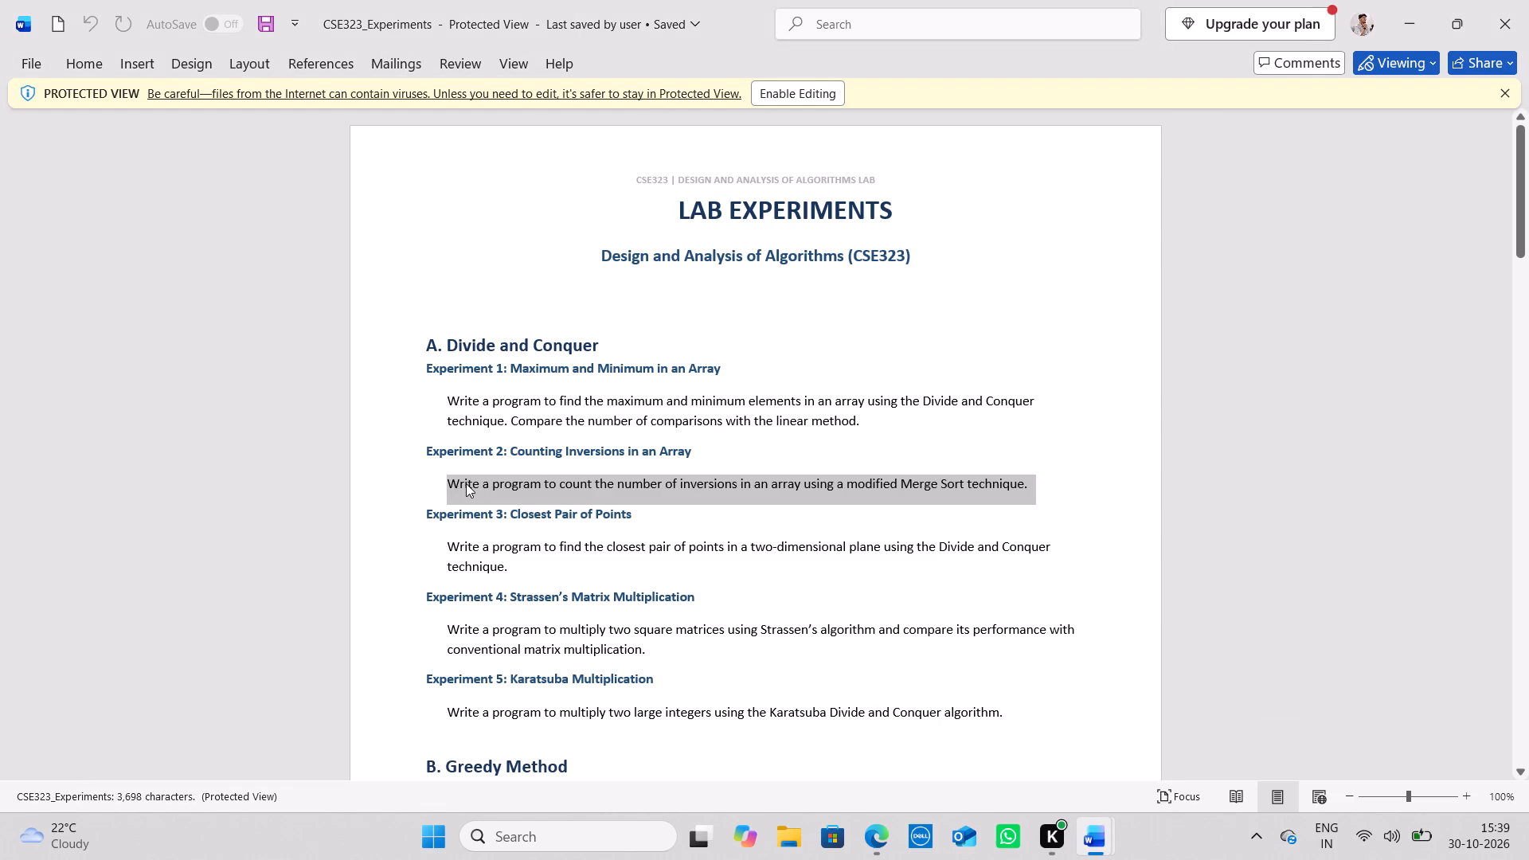
pyautogui.moveTo(445, 477); pyautogui.dragTo(868, 453)
pyautogui.moveTo(1042, 487); pyautogui.dragTo(827, 502)
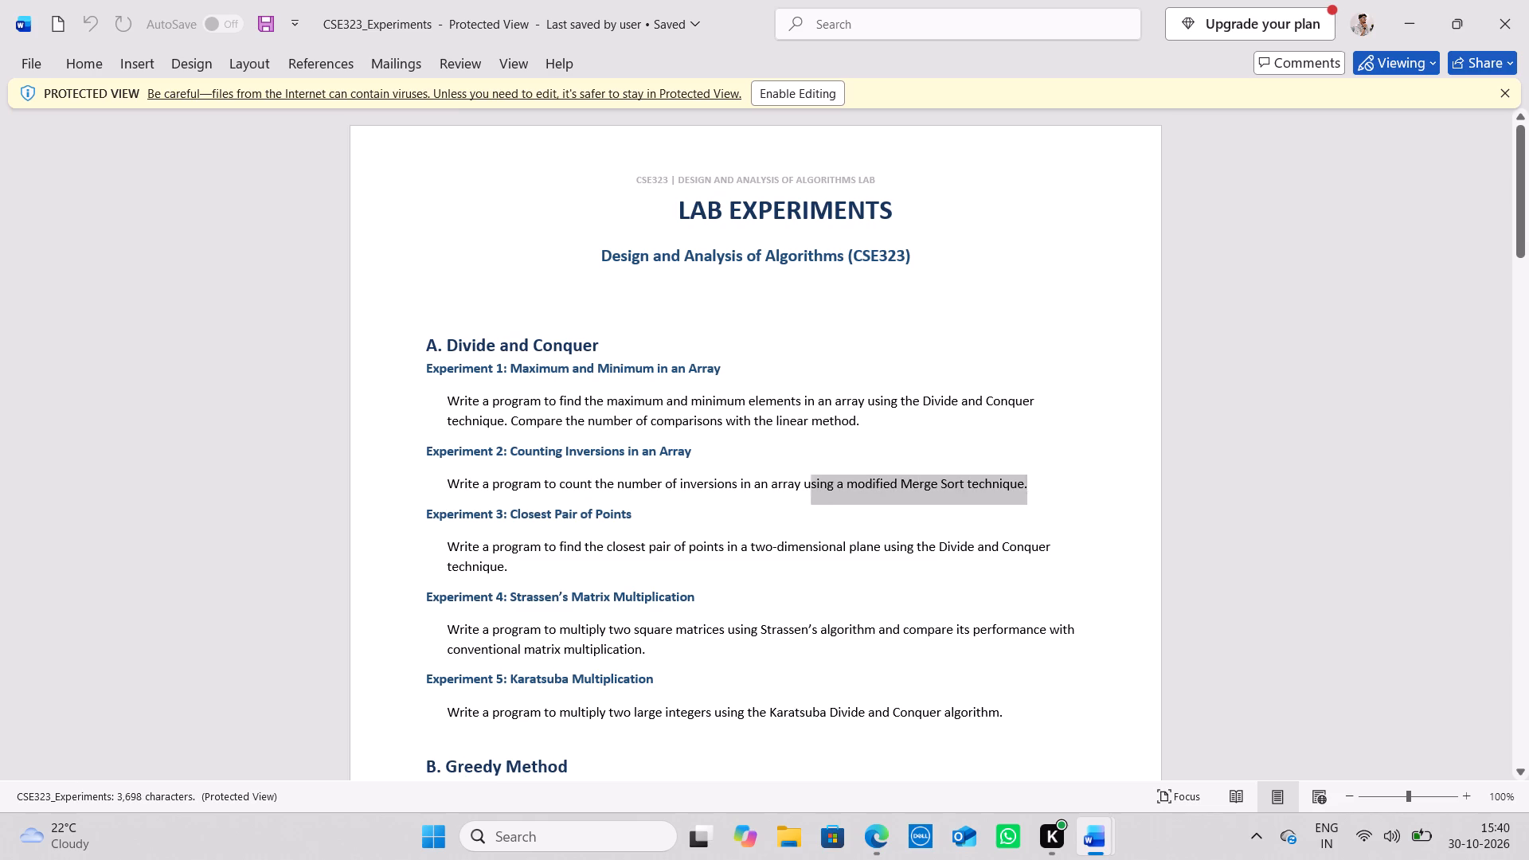
pyautogui.moveTo(827, 502); pyautogui.dragTo(457, 477)
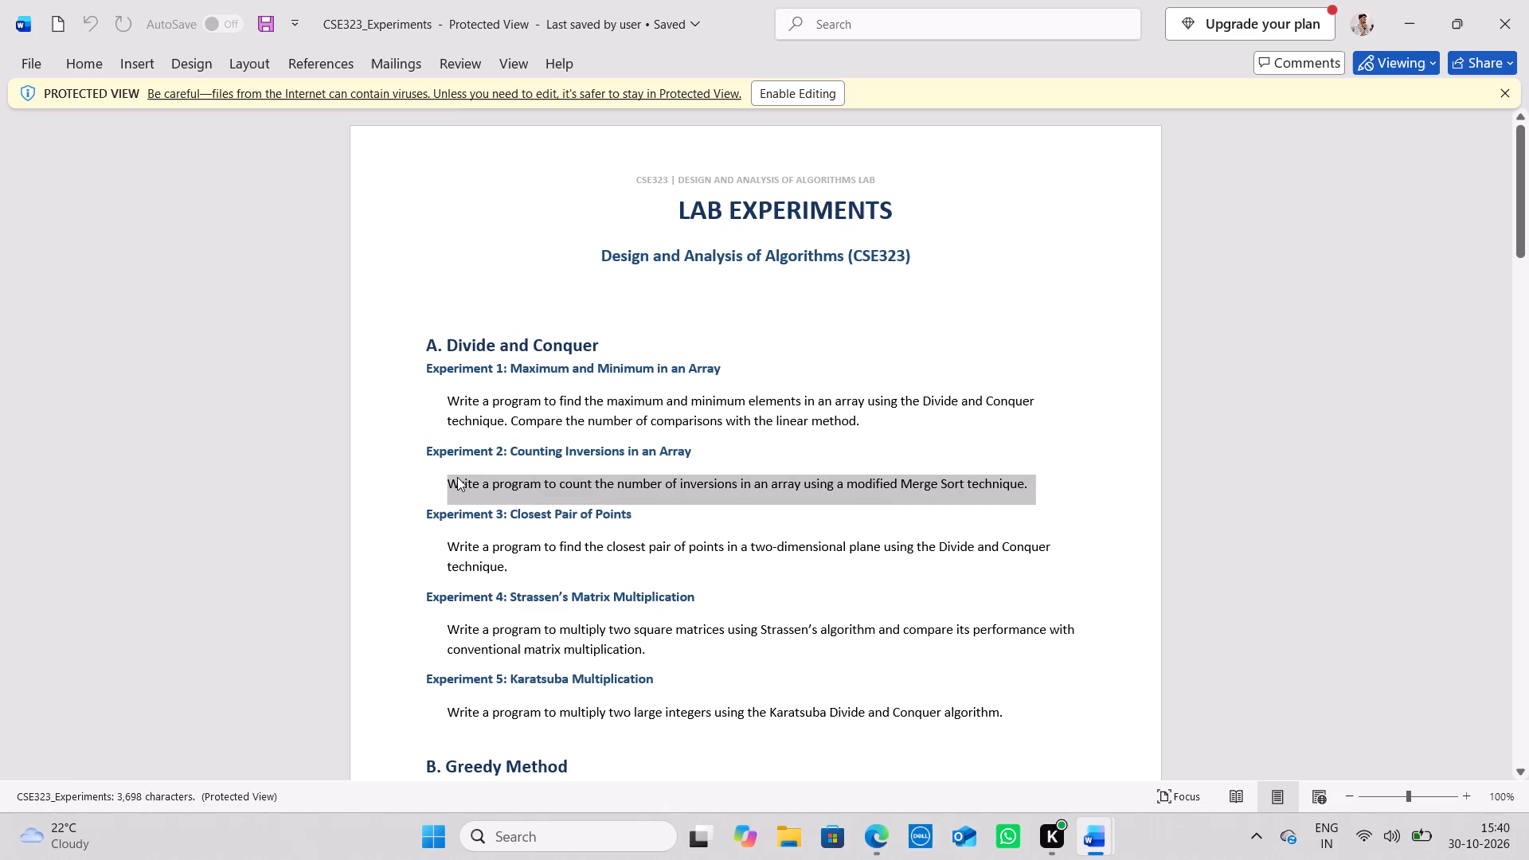
pyautogui.hotkey('ctrl', 'c')
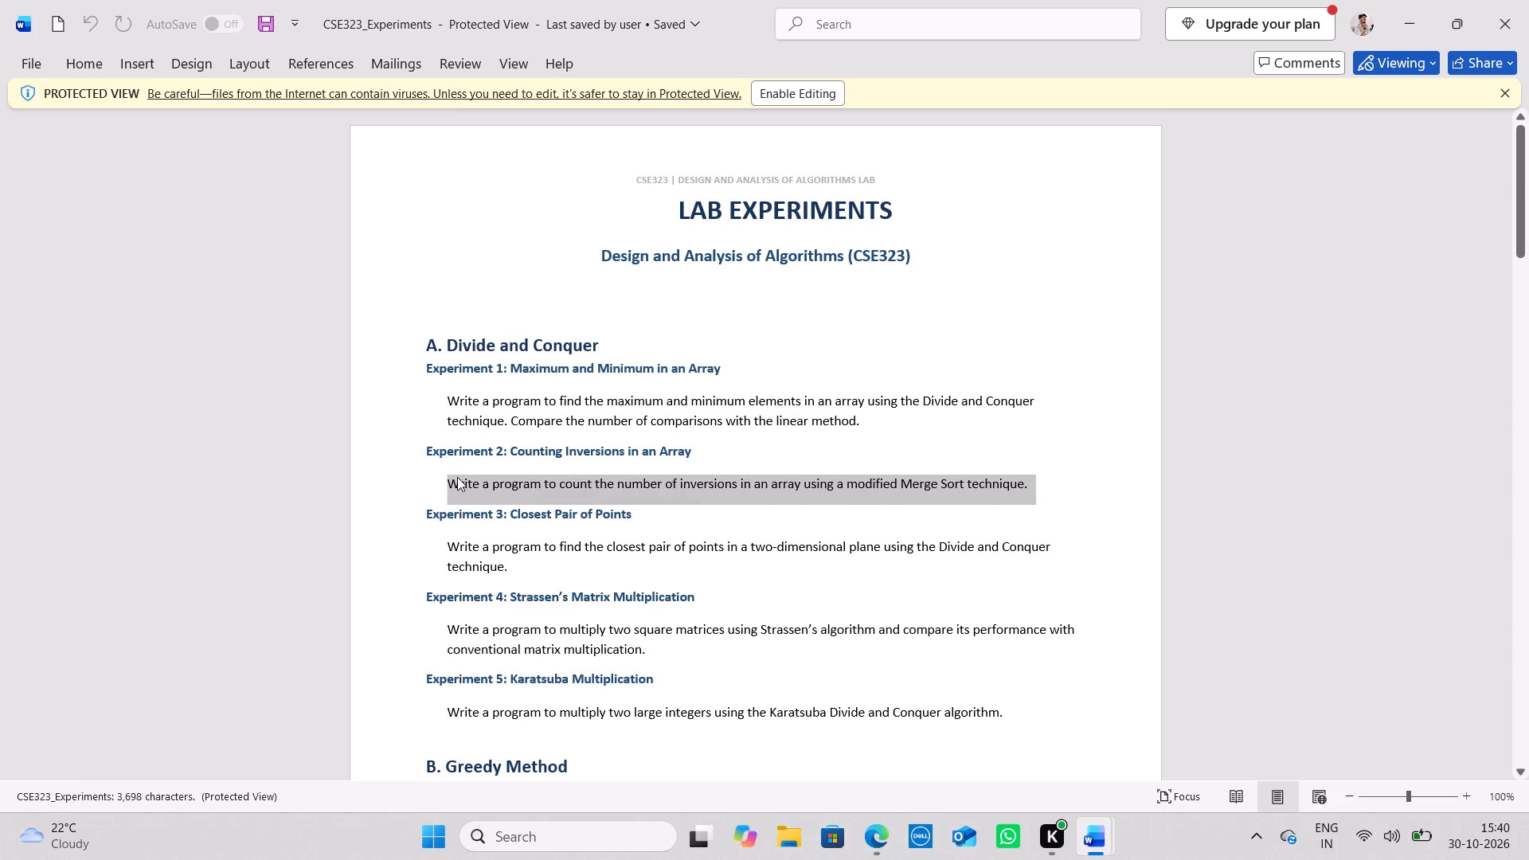
pyautogui.click(878, 850)
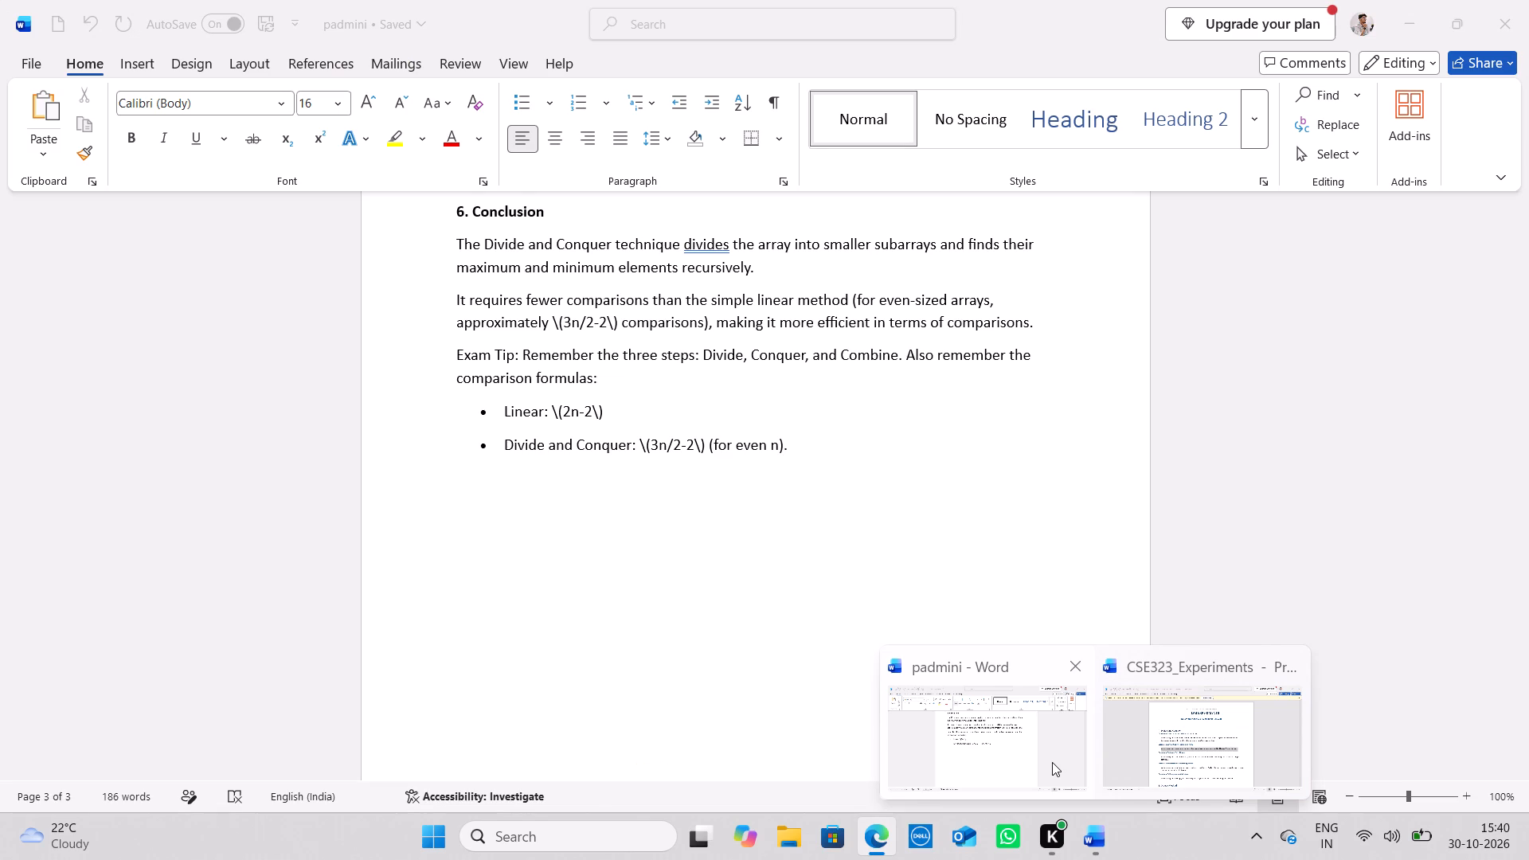
pyautogui.click(1052, 762)
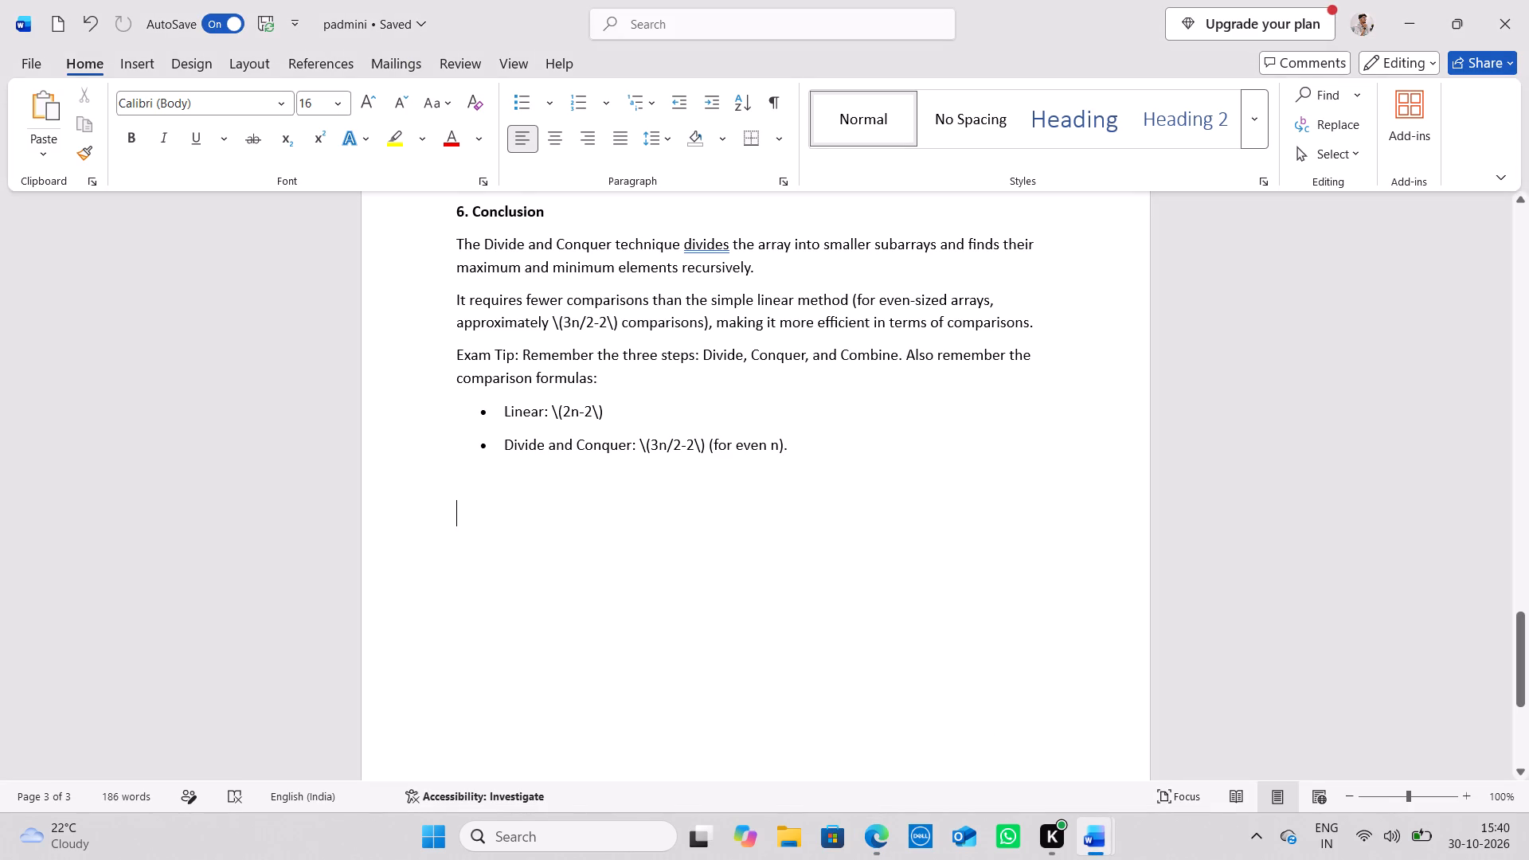
pyautogui.hotkey('ctrl', 'v')
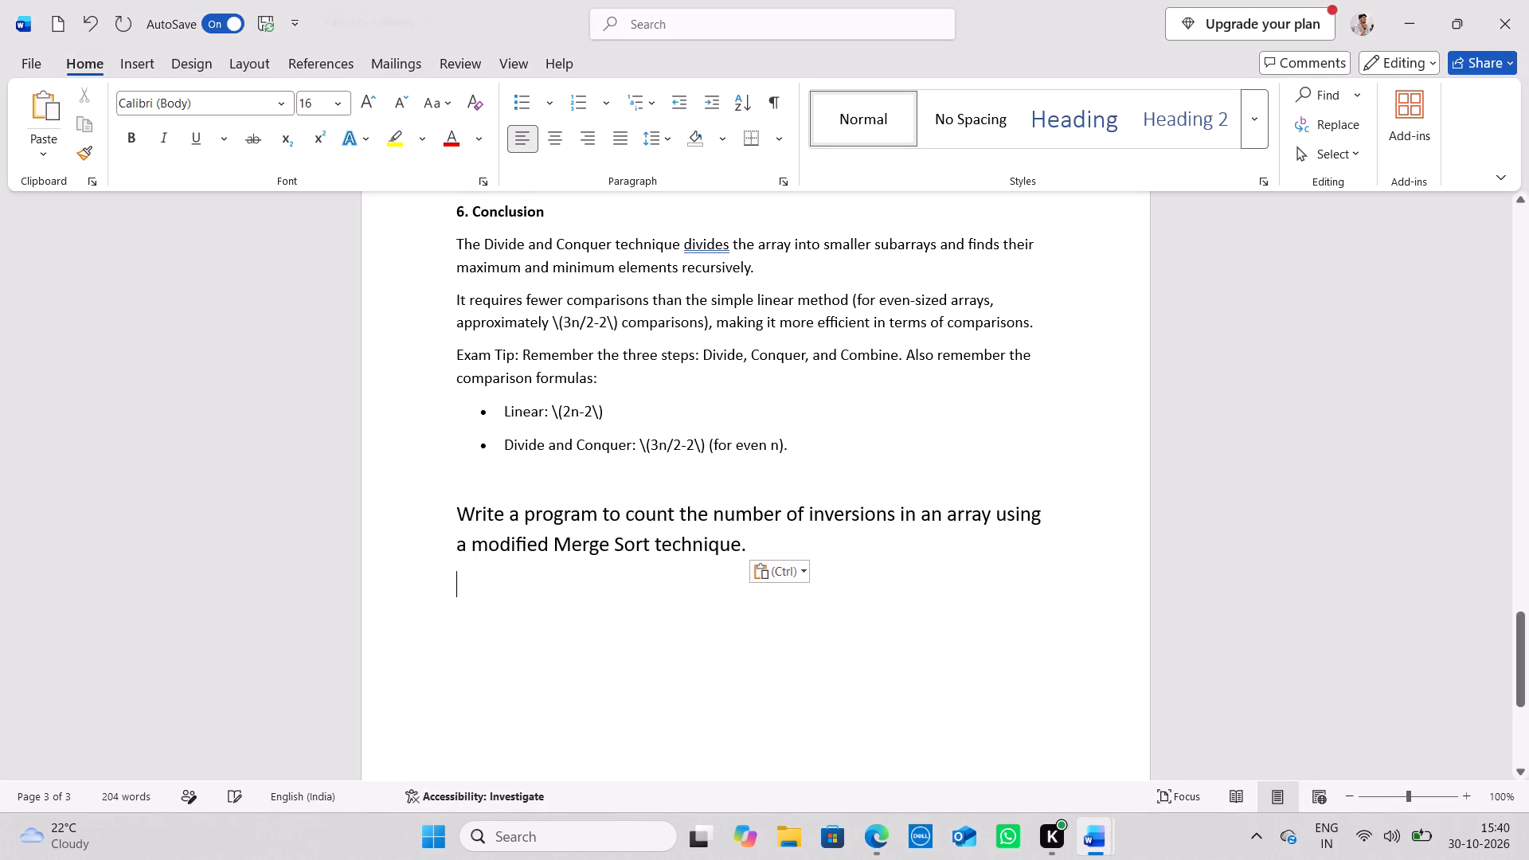
# Prefix the pasted merge sort question with "Q2.) ", matching the numbering style of the Q1 heading.
pyautogui.click(452, 510)
pyautogui.scroll(10, 452, 510)
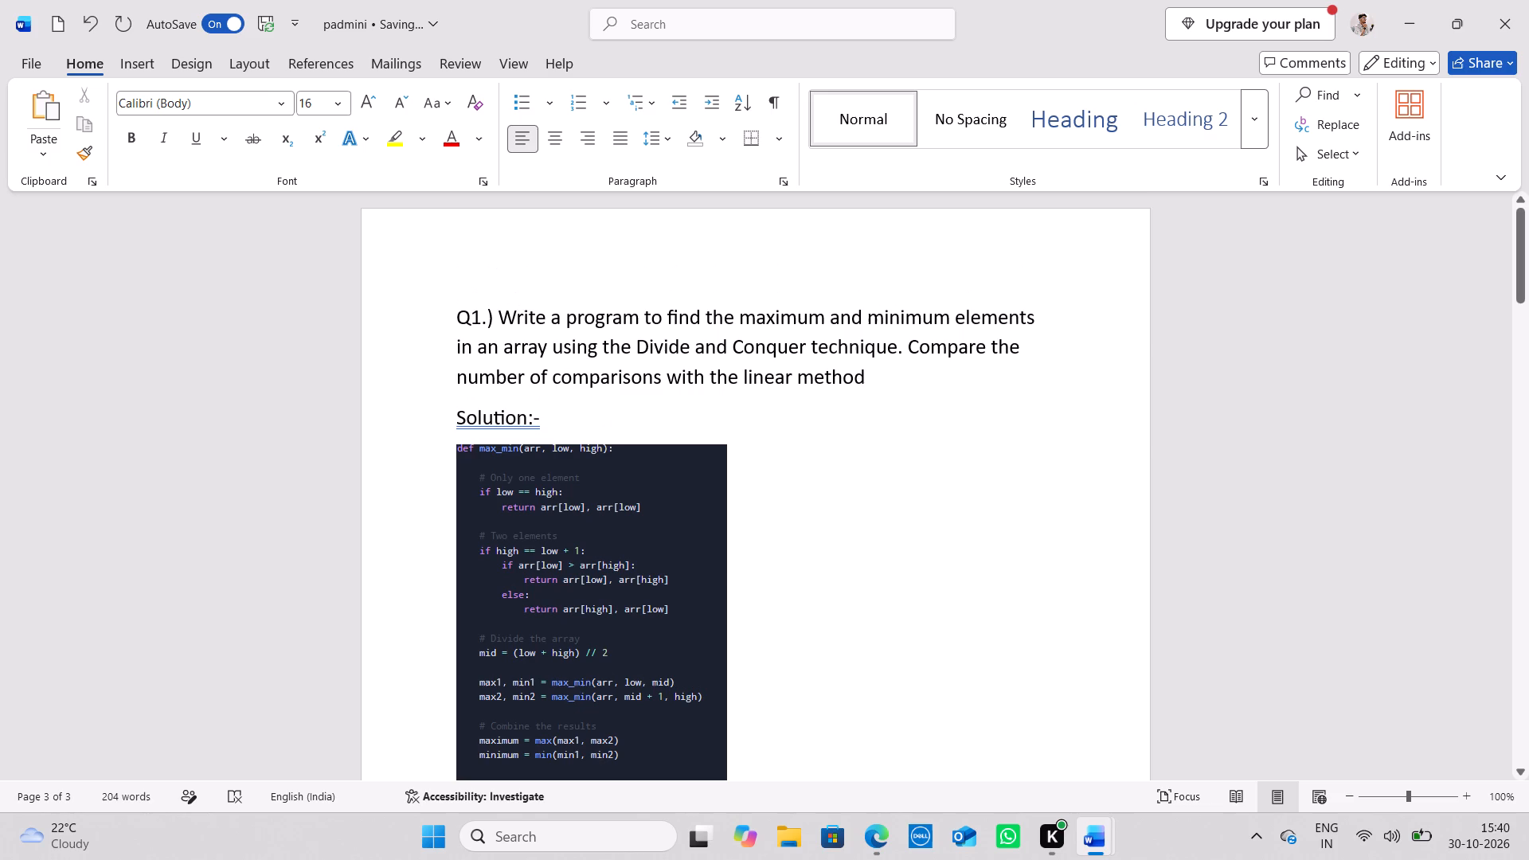
pyautogui.scroll(1, 452, 510)
pyautogui.scroll(-11, 452, 510)
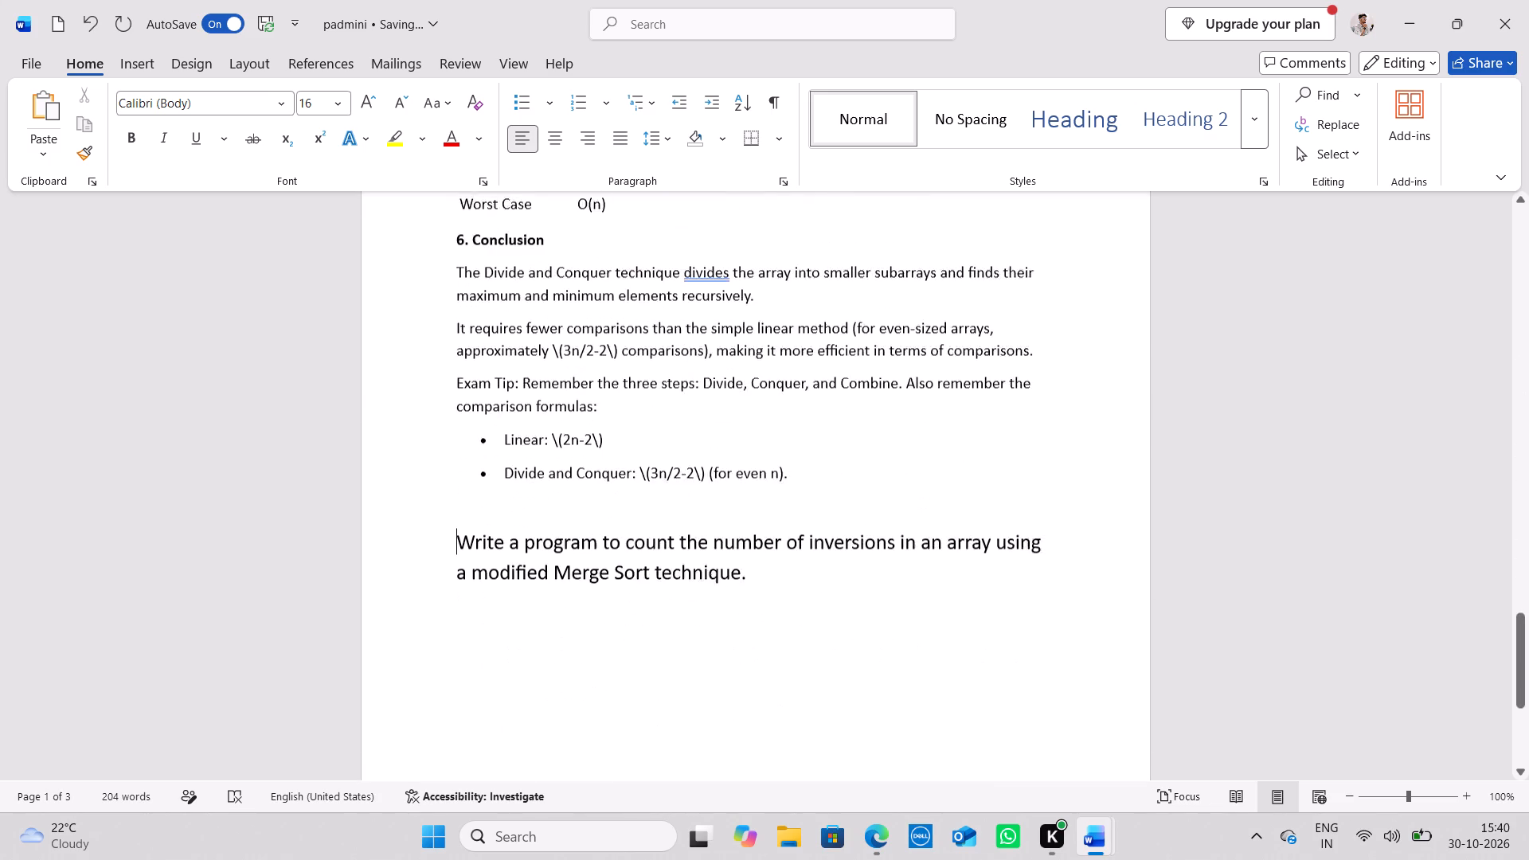
pyautogui.hscroll(1, 452, 510)
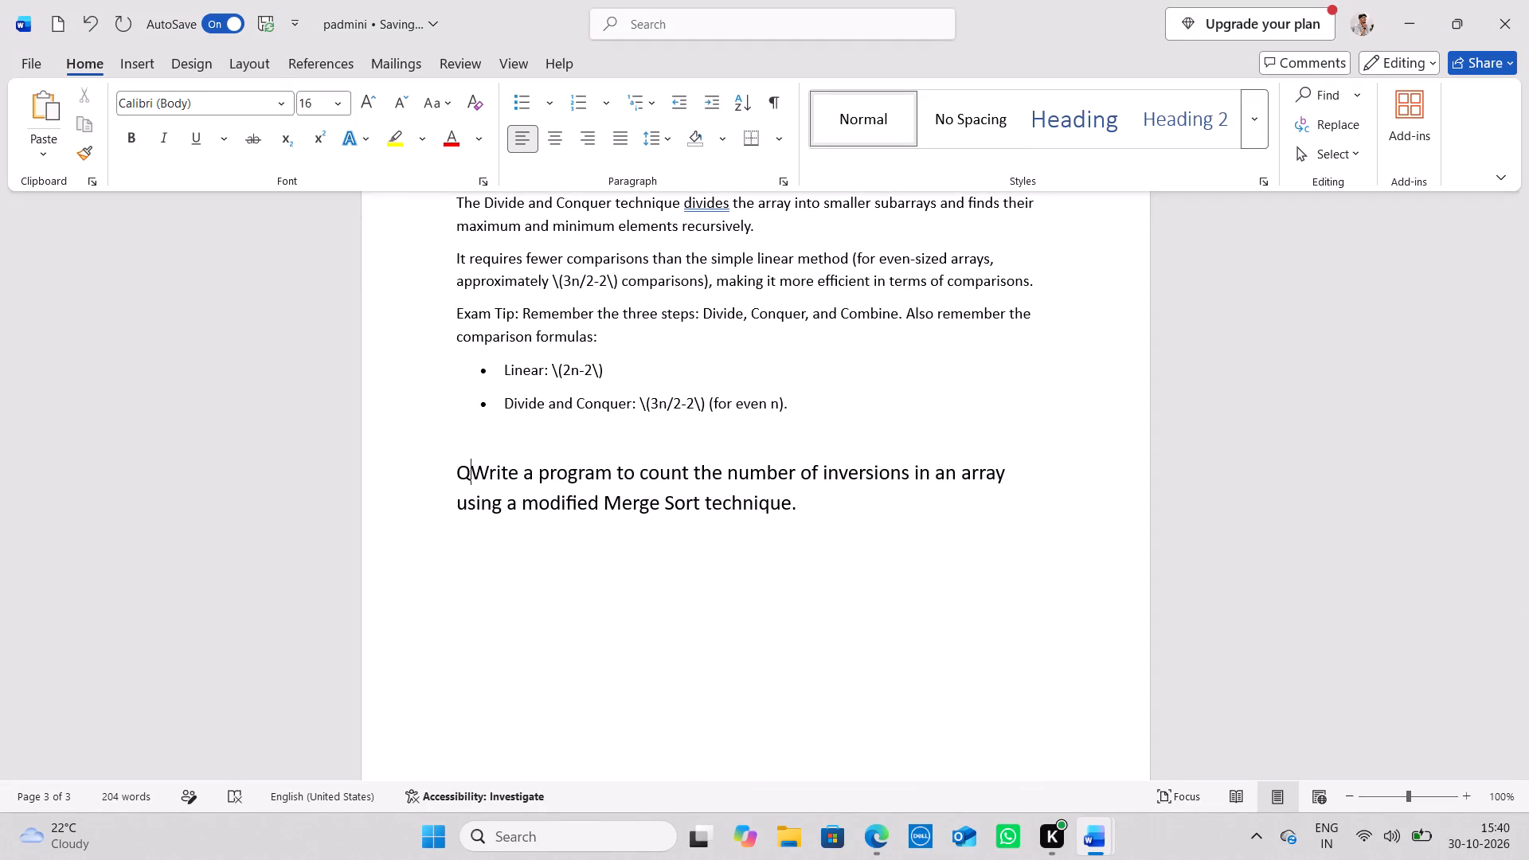
pyautogui.press('2')
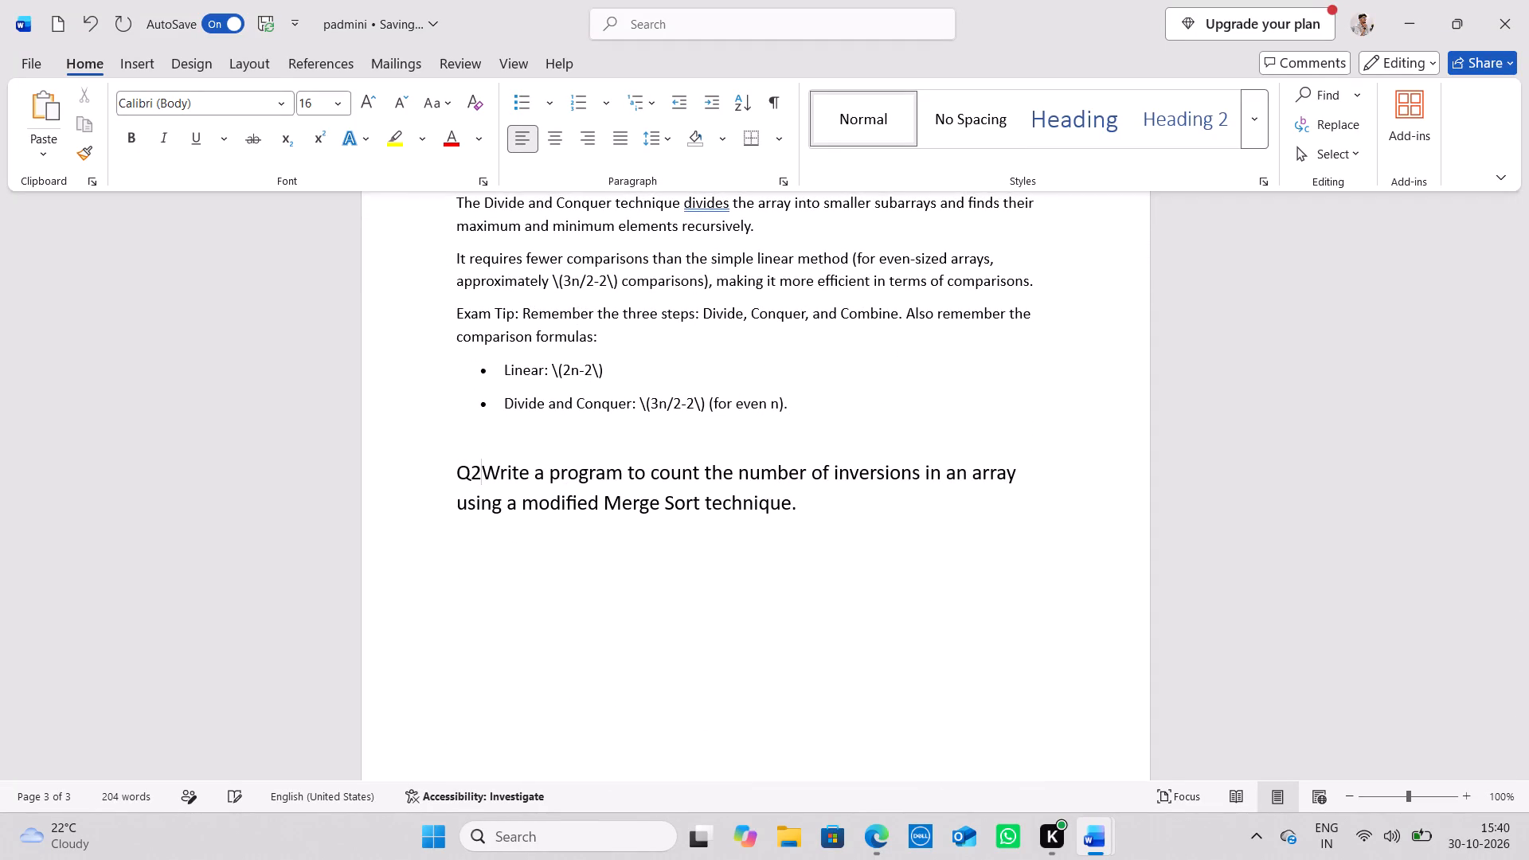
pyautogui.press('.')
pyautogui.hotkey('shift', ')')
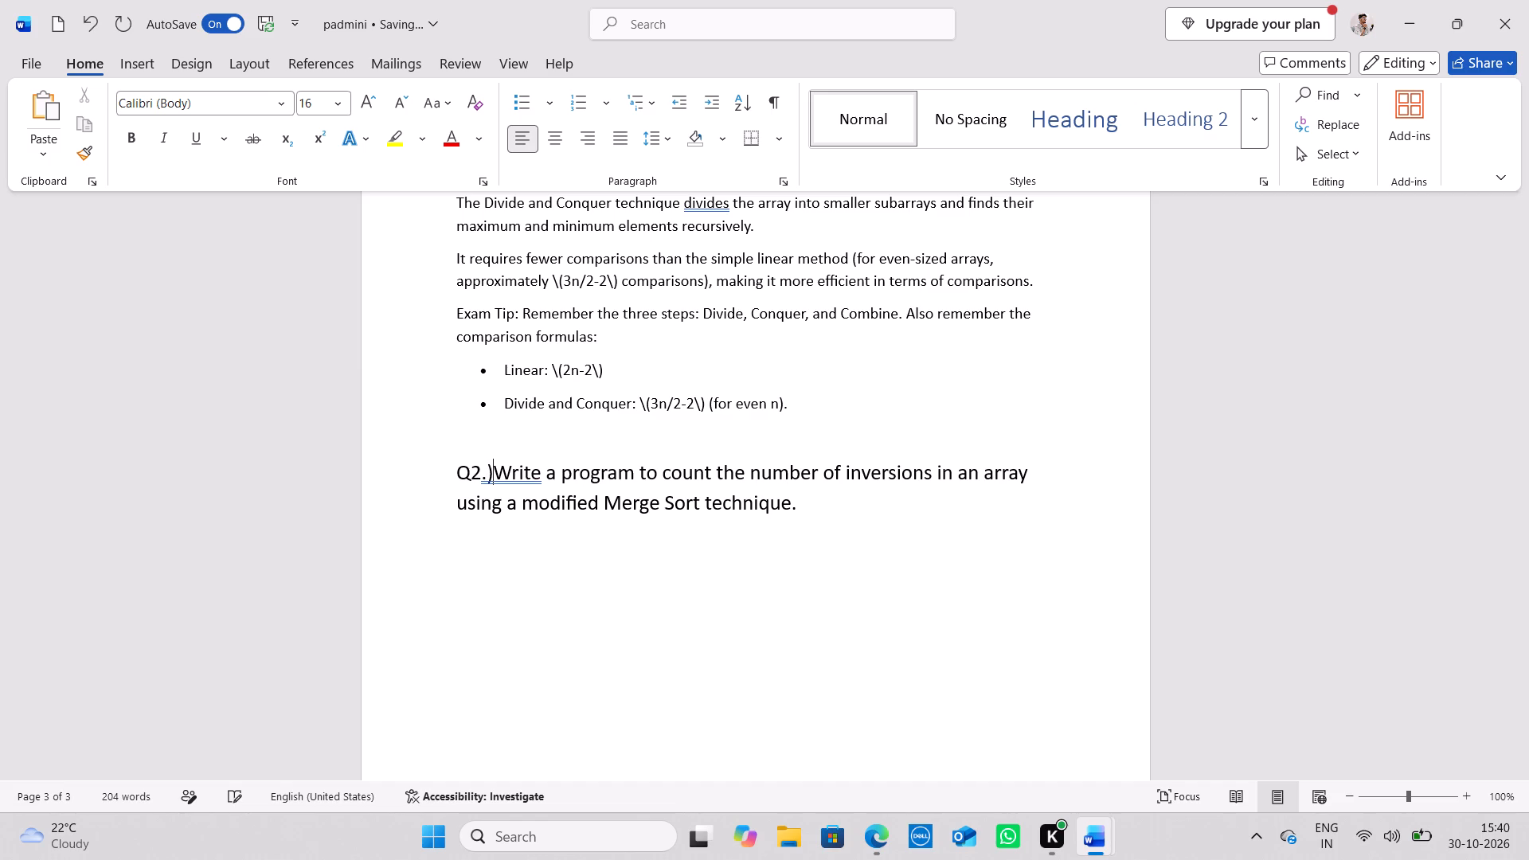
pyautogui.scroll(18, 452, 510)
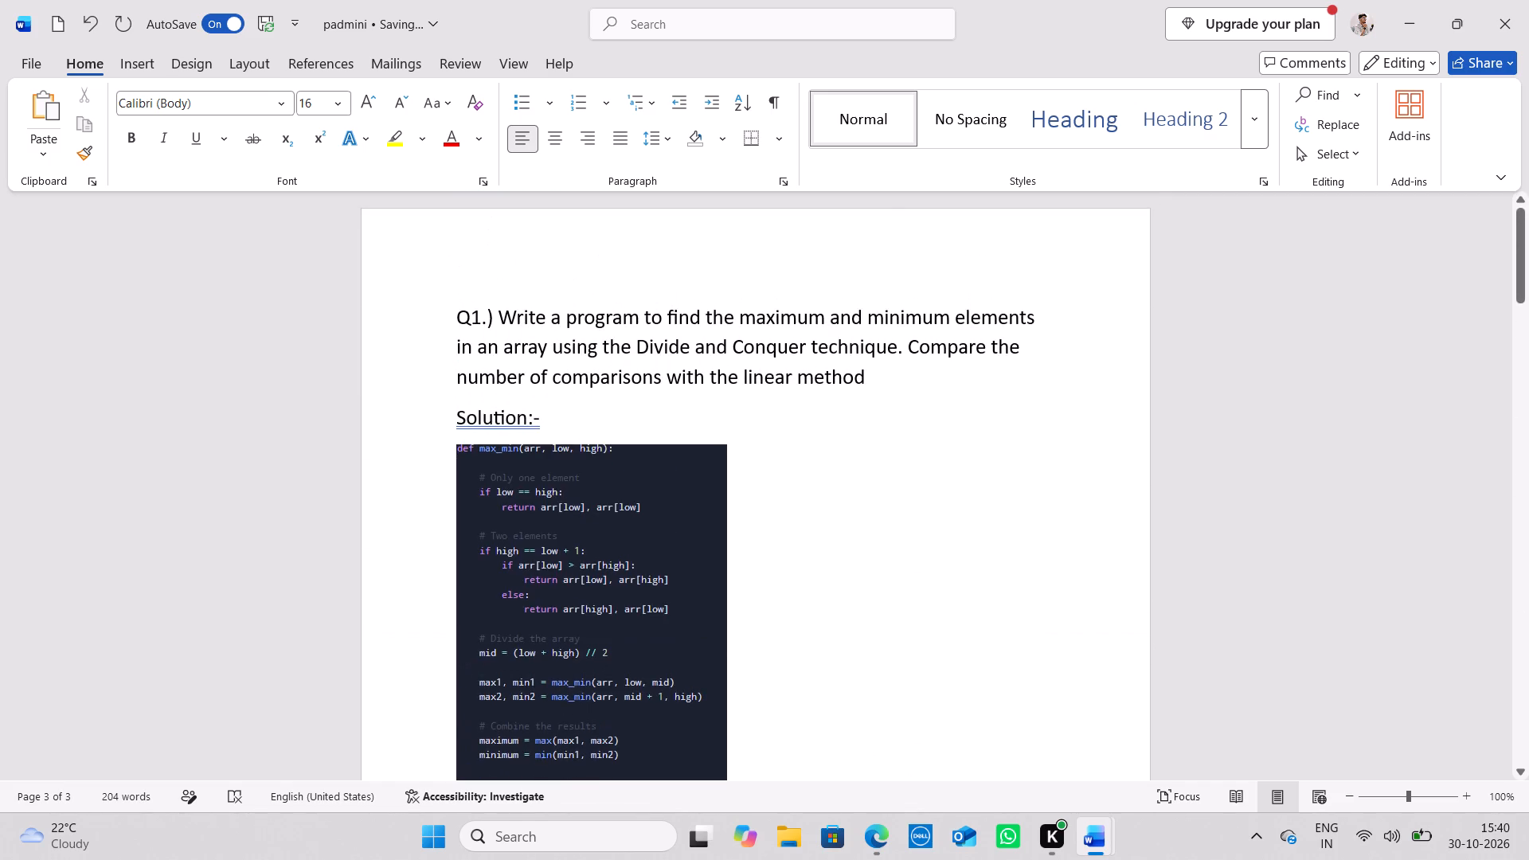
pyautogui.scroll(-9, 452, 510)
pyautogui.scroll(1, 452, 510)
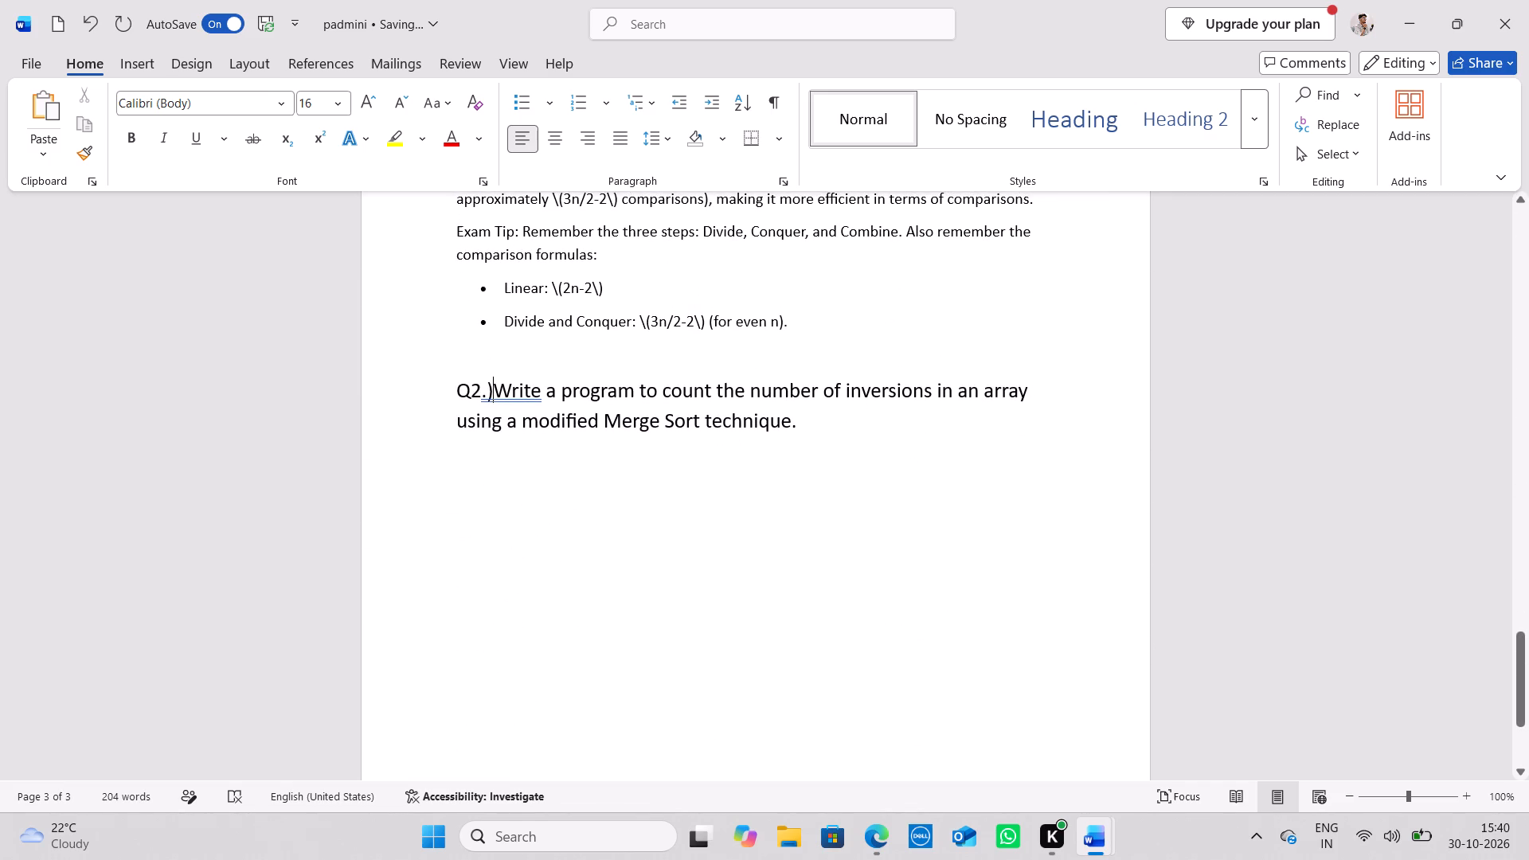
pyautogui.press('space')
# Remove the full stop at the end of the Q2 question.
pyautogui.scroll(1, 452, 510)
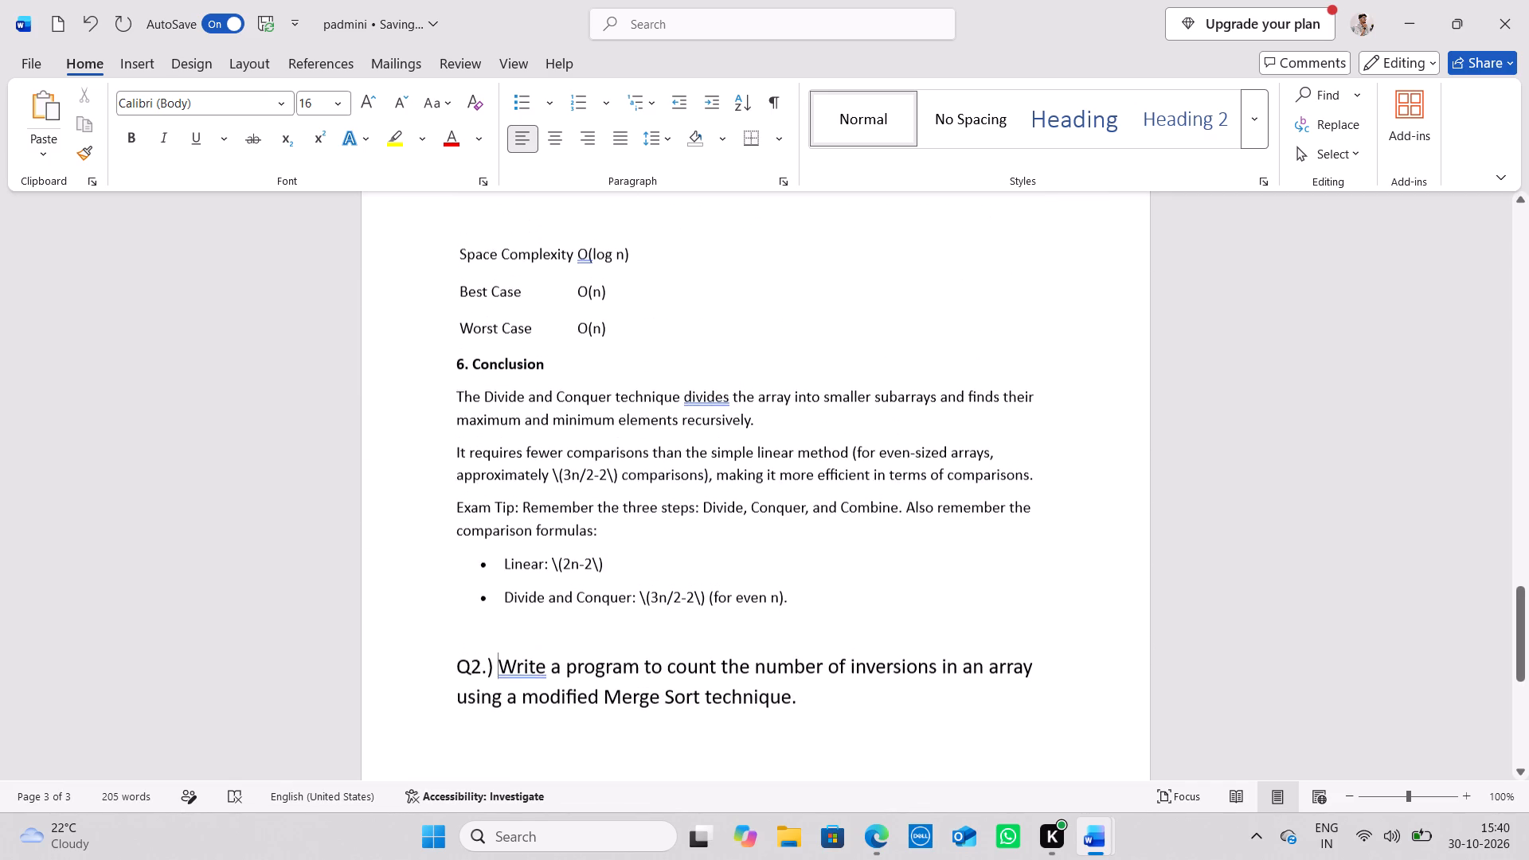
pyautogui.scroll(1, 452, 510)
pyautogui.click(815, 681)
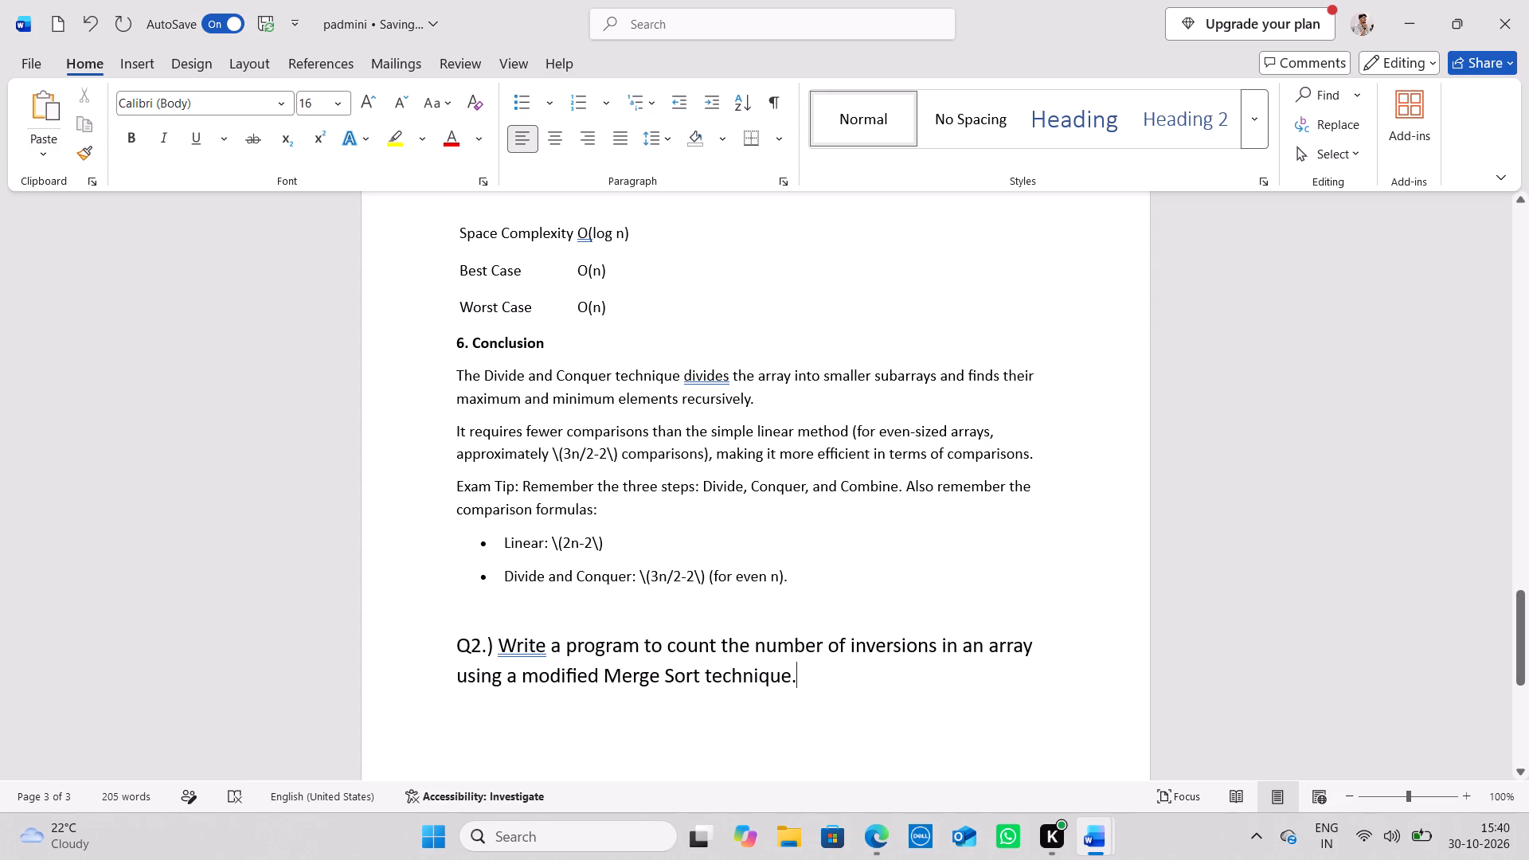
pyautogui.press('BackSpace')
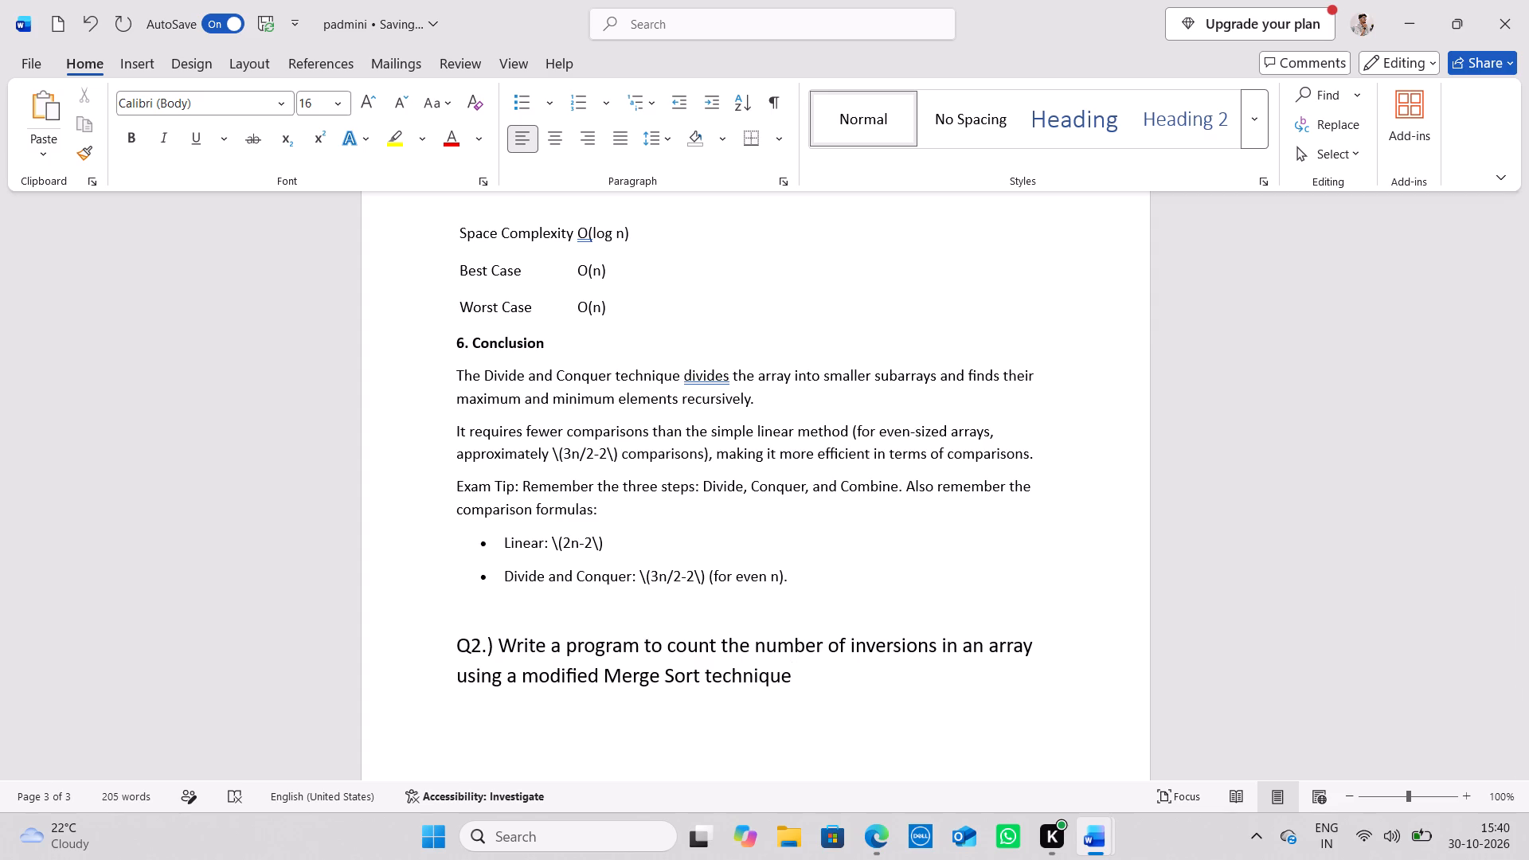
# End the Q2 question with a question mark and start a new line below it.
pyautogui.hotkey('shift', '?')
pyautogui.click(815, 681)
pyautogui.press('Return')
pyautogui.scroll(19, 815, 681)
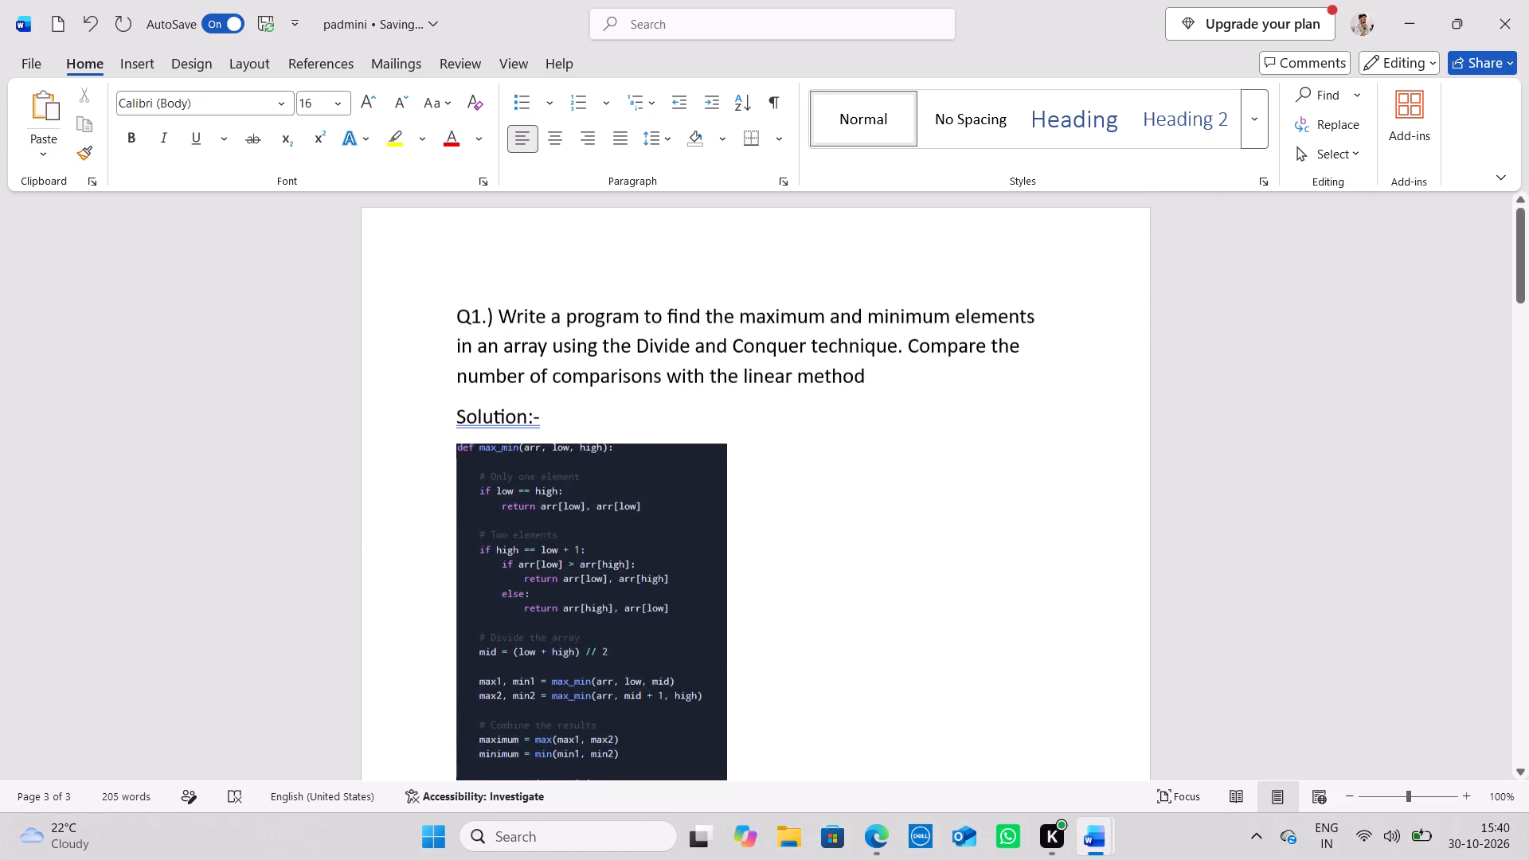
pyautogui.scroll(-14, 815, 681)
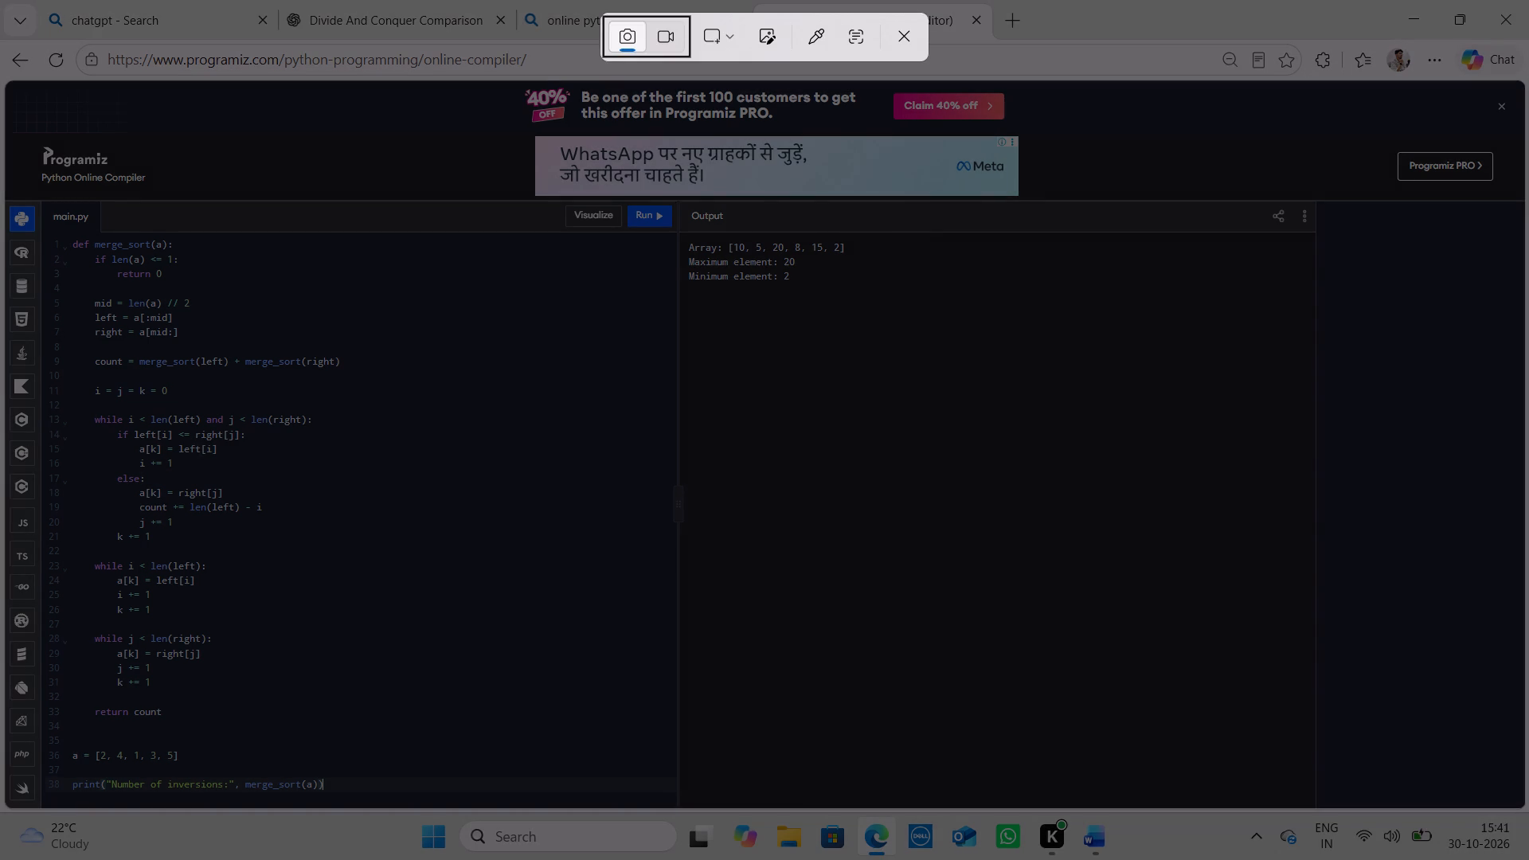
pyautogui.moveTo(70, 242); pyautogui.dragTo(429, 490)
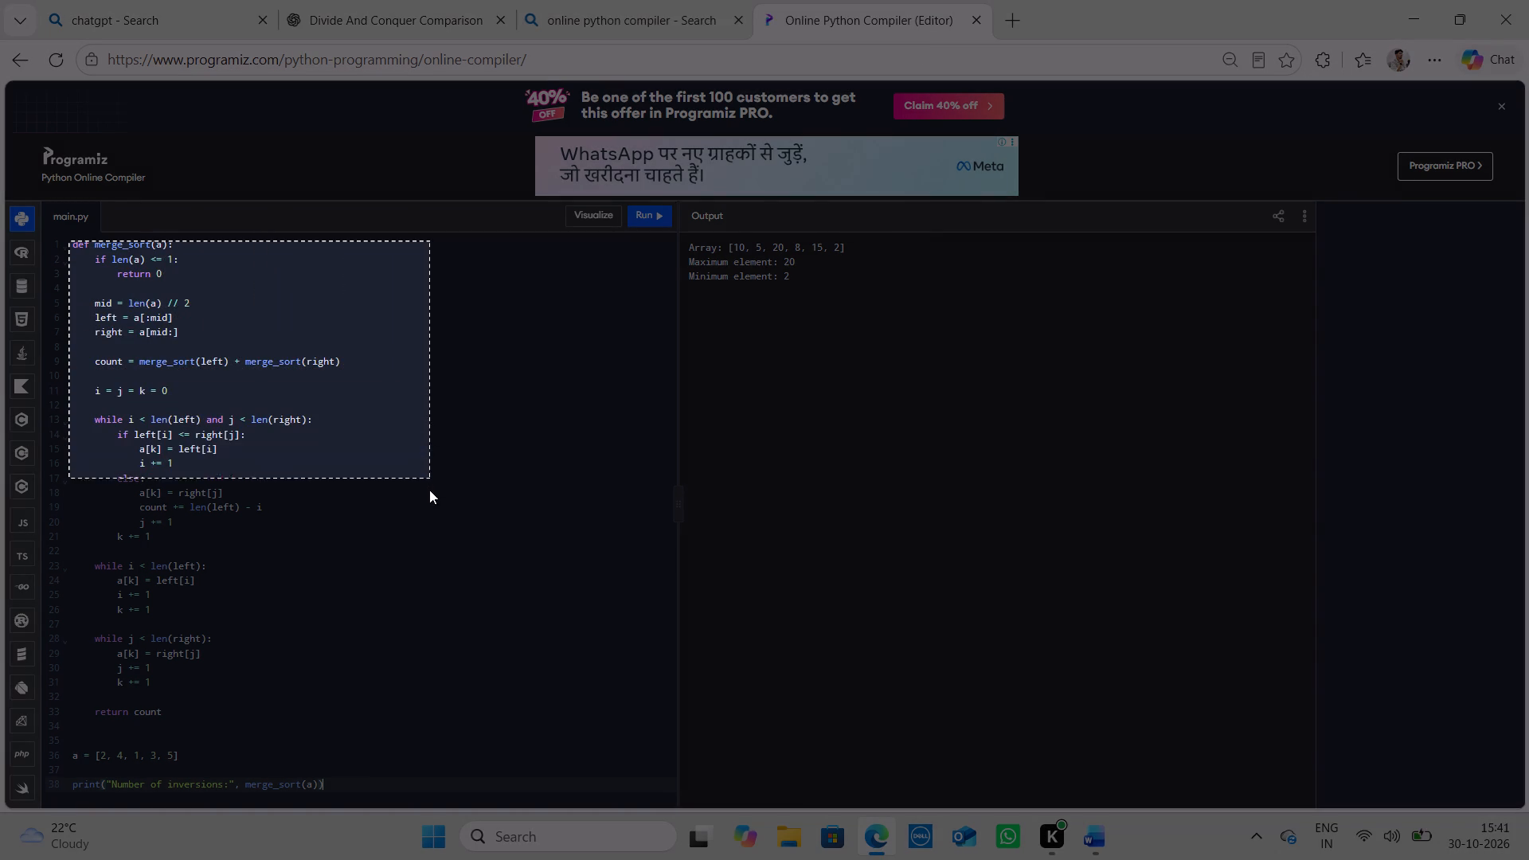
pyautogui.moveTo(429, 490); pyautogui.dragTo(404, 556)
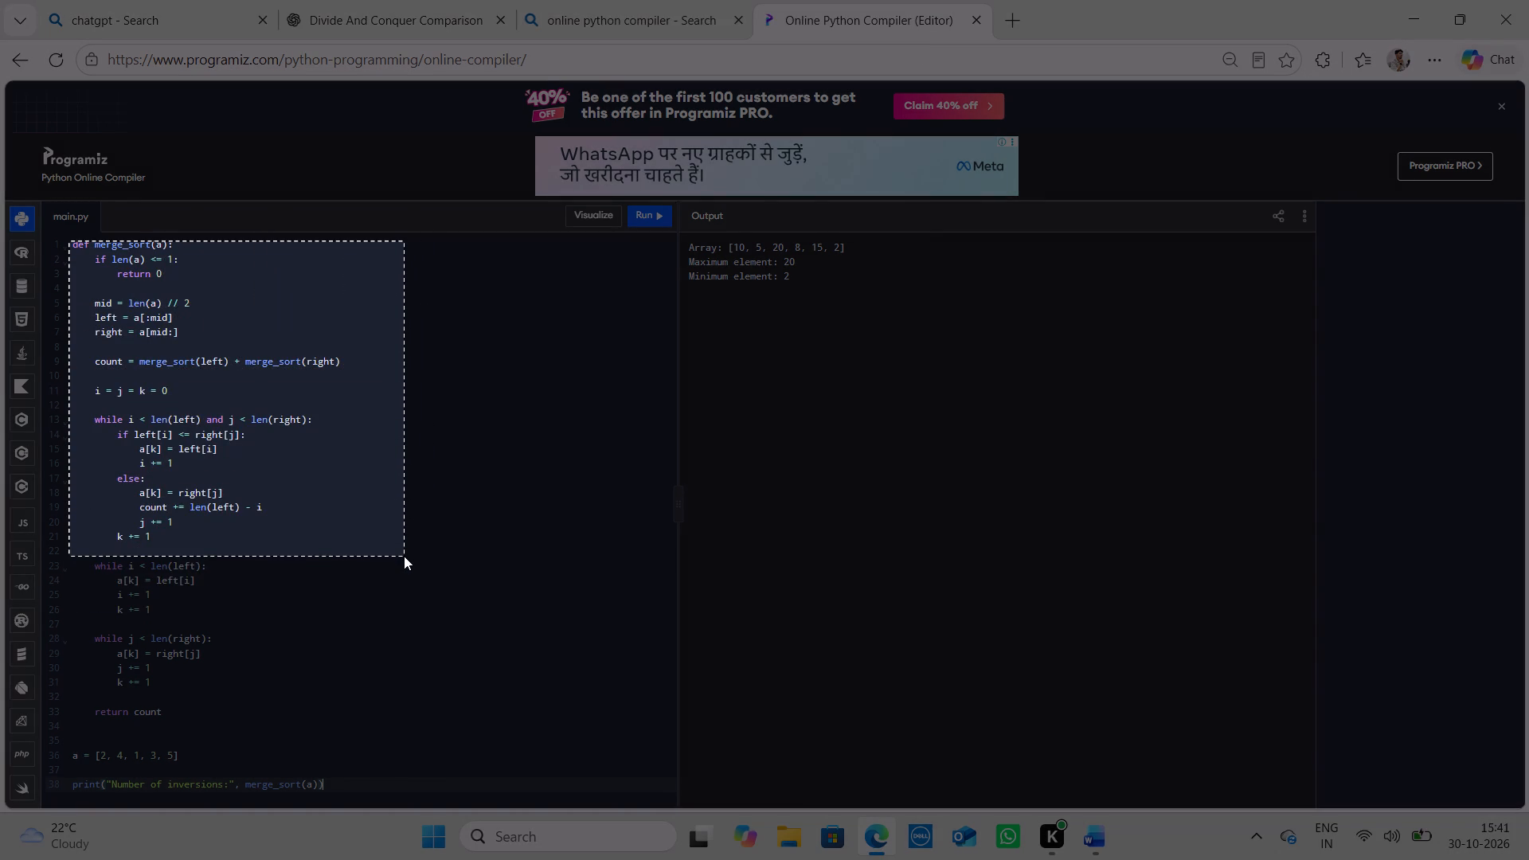
pyautogui.moveTo(404, 556); pyautogui.dragTo(402, 545)
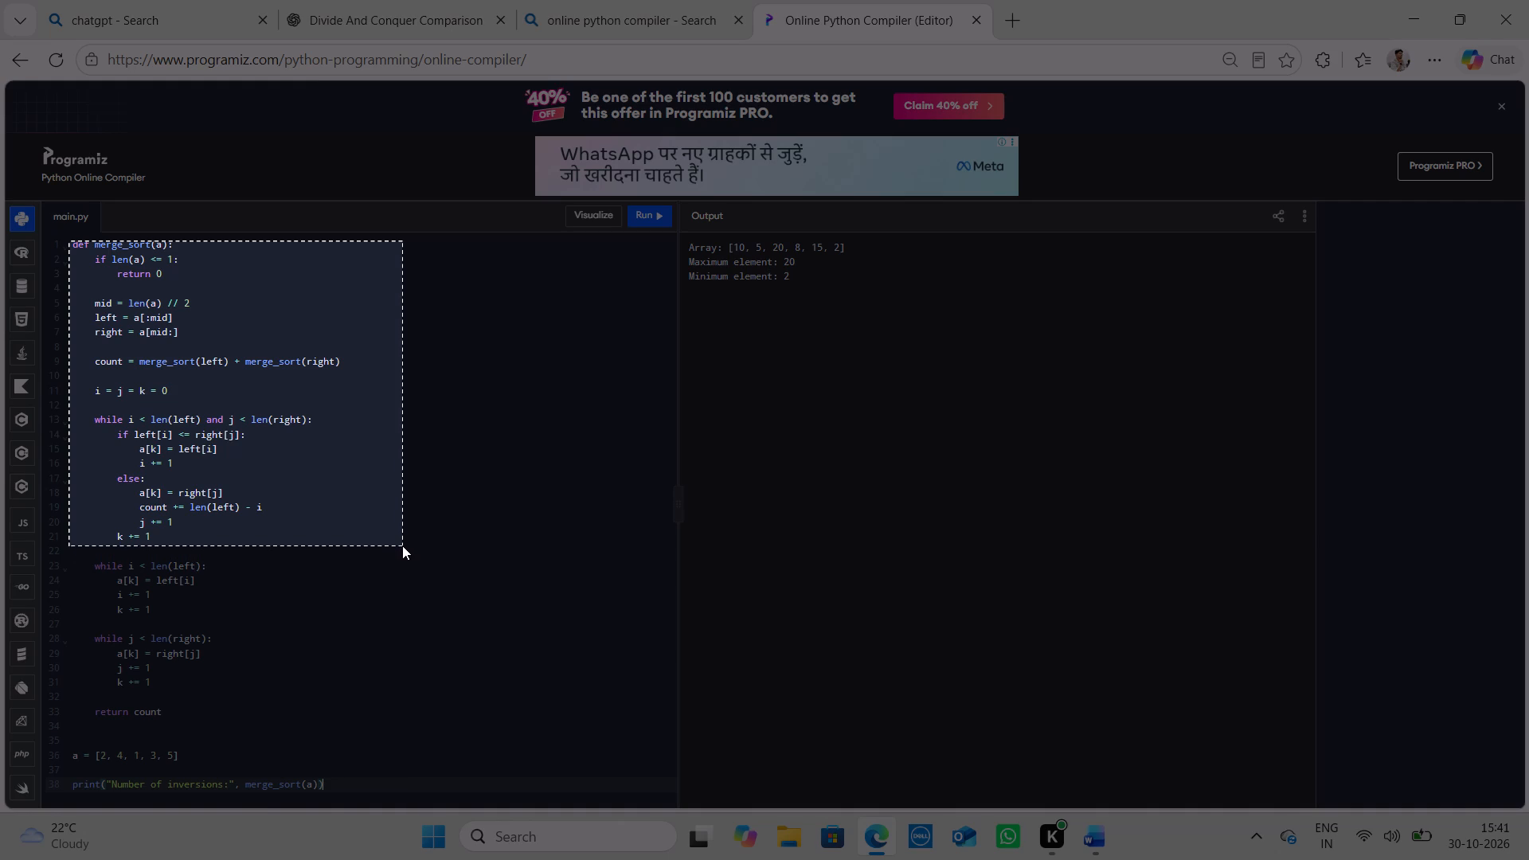
pyautogui.moveTo(402, 545); pyautogui.dragTo(346, 541)
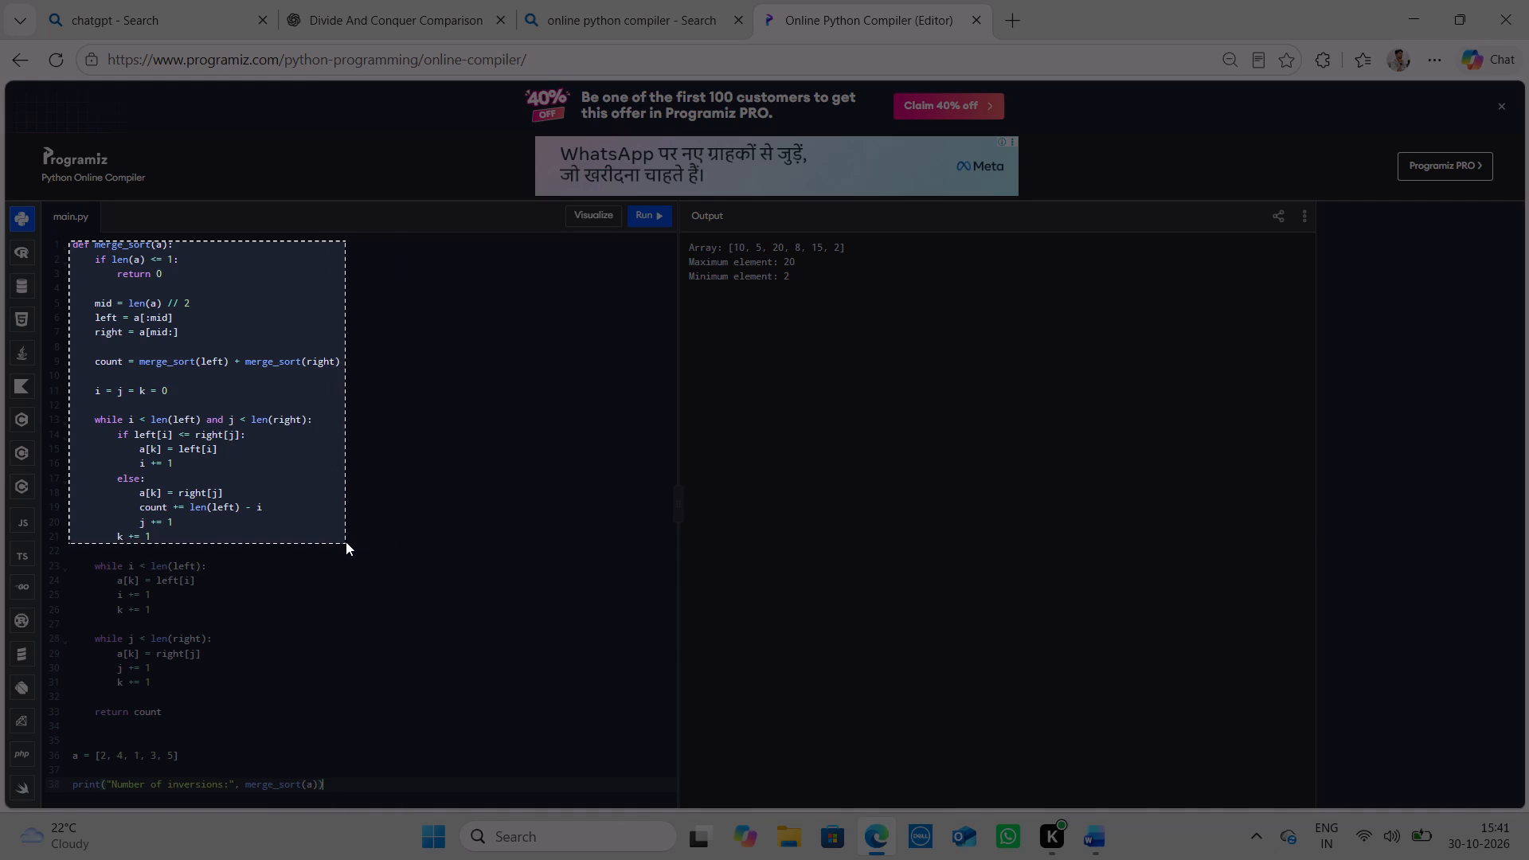
pyautogui.moveTo(346, 541); pyautogui.dragTo(348, 549)
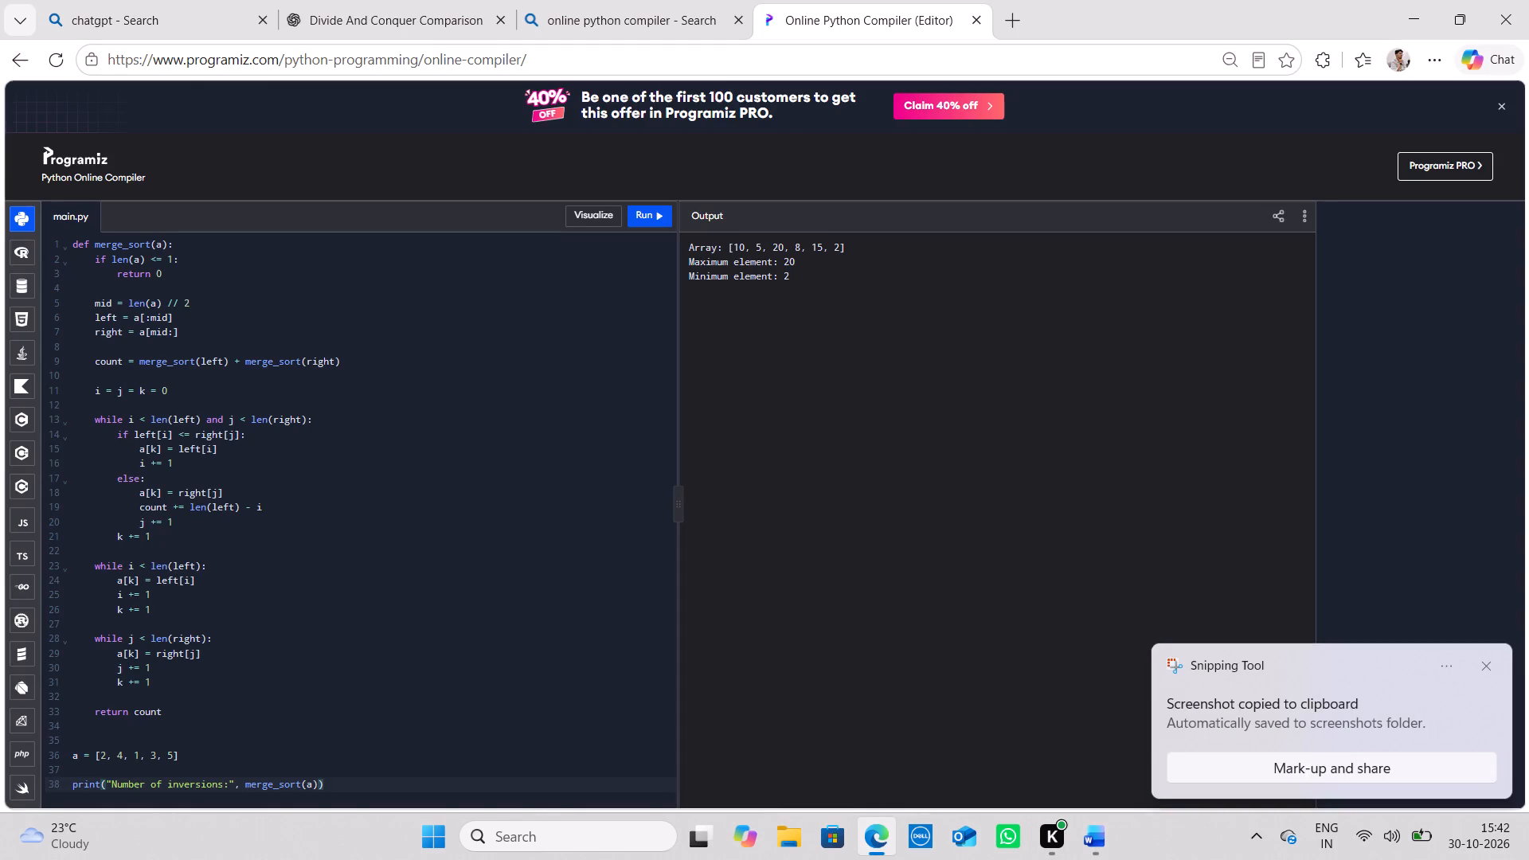
# Switch to the "padmini" document in Word and paste the code screenshot on the line below the Q2 question.
pyautogui.click(1052, 729)
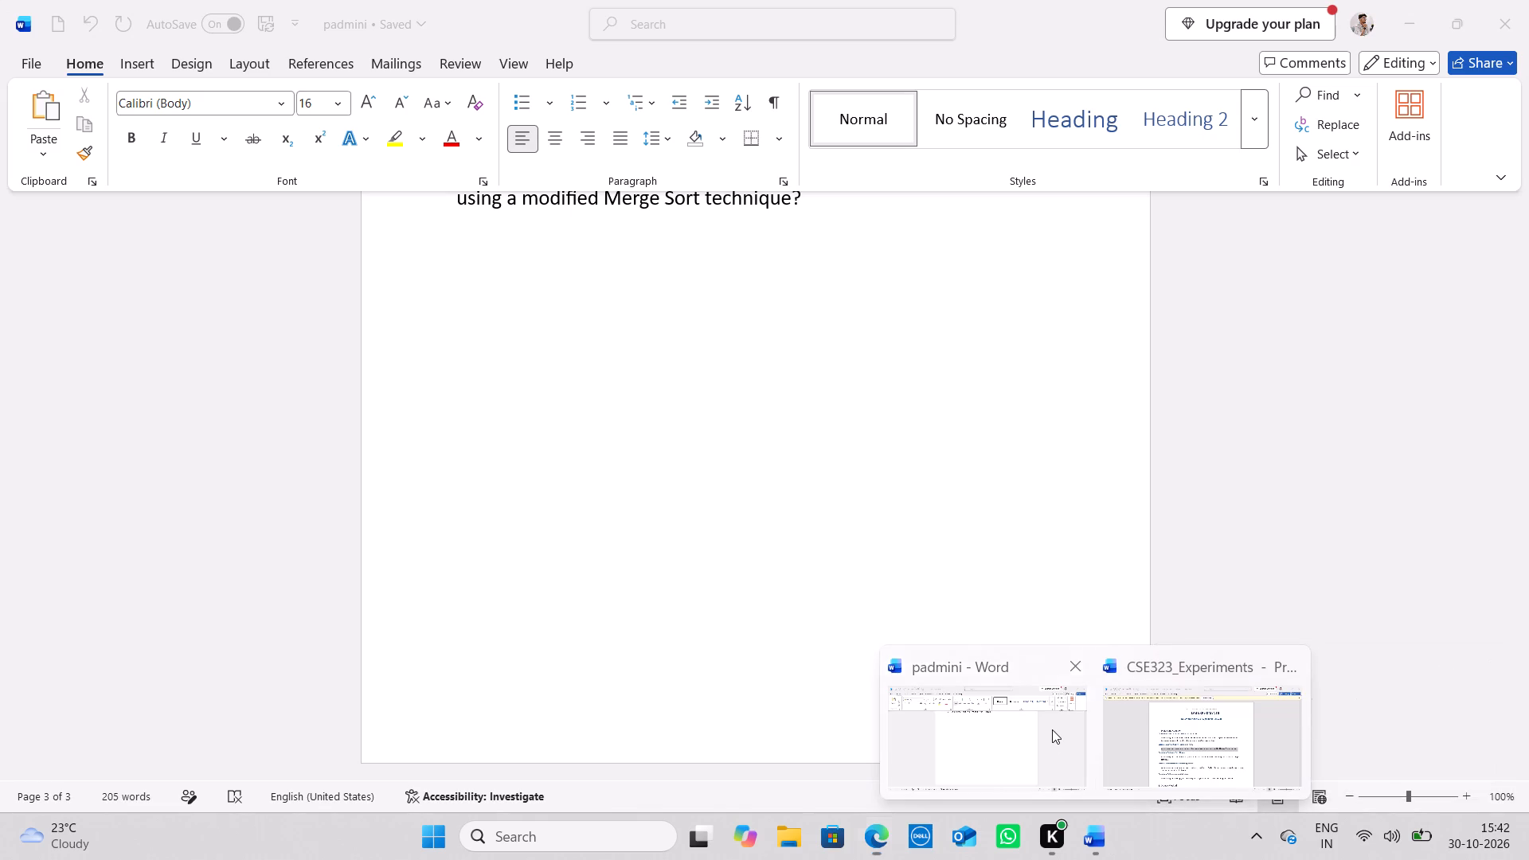
pyautogui.hotkey('ctrl', 'v')
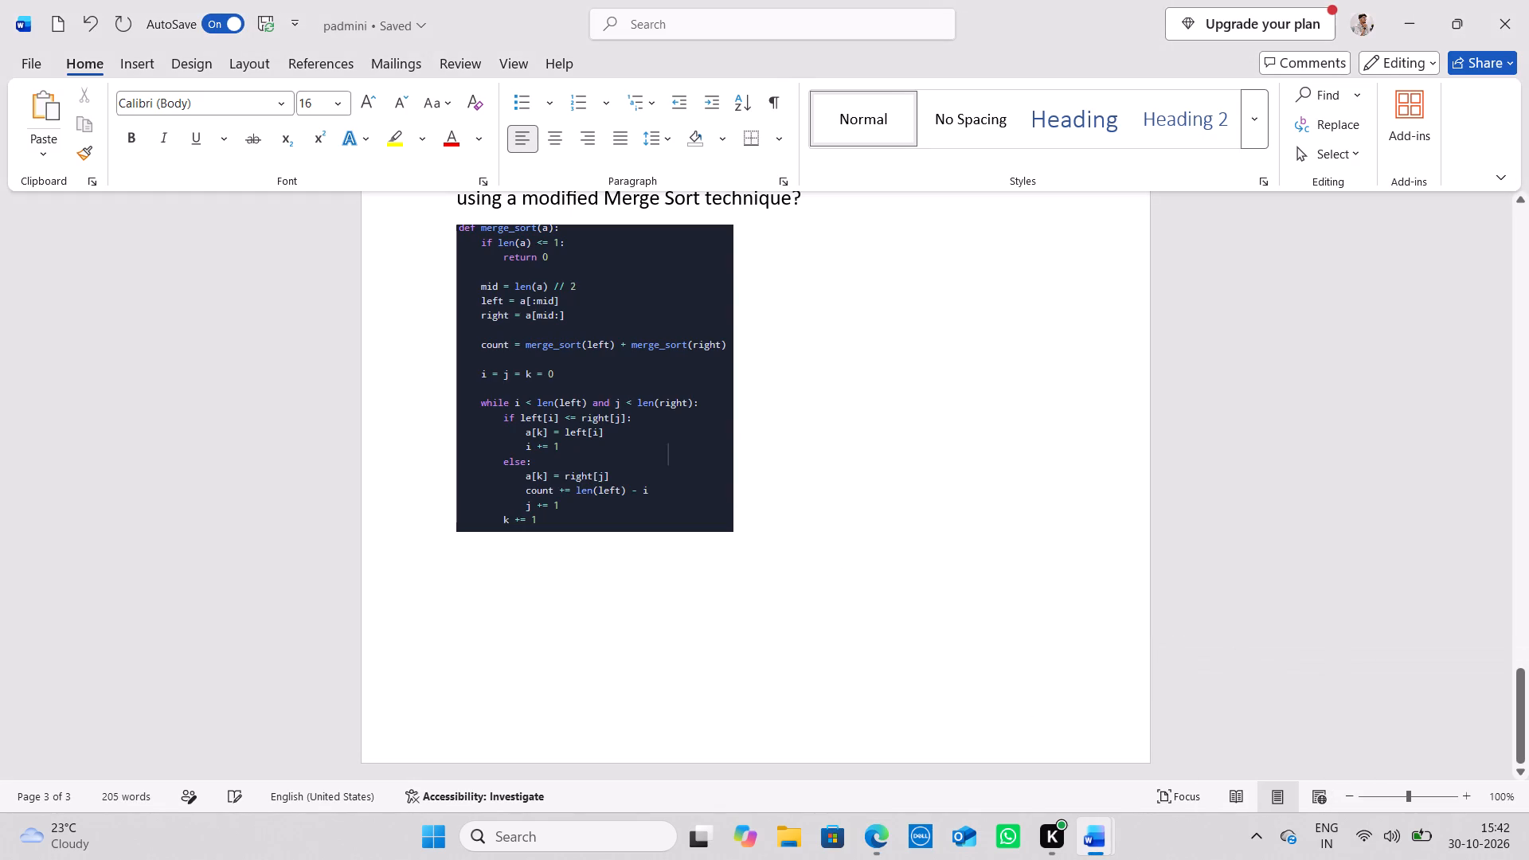
pyautogui.scroll(2, 555, 356)
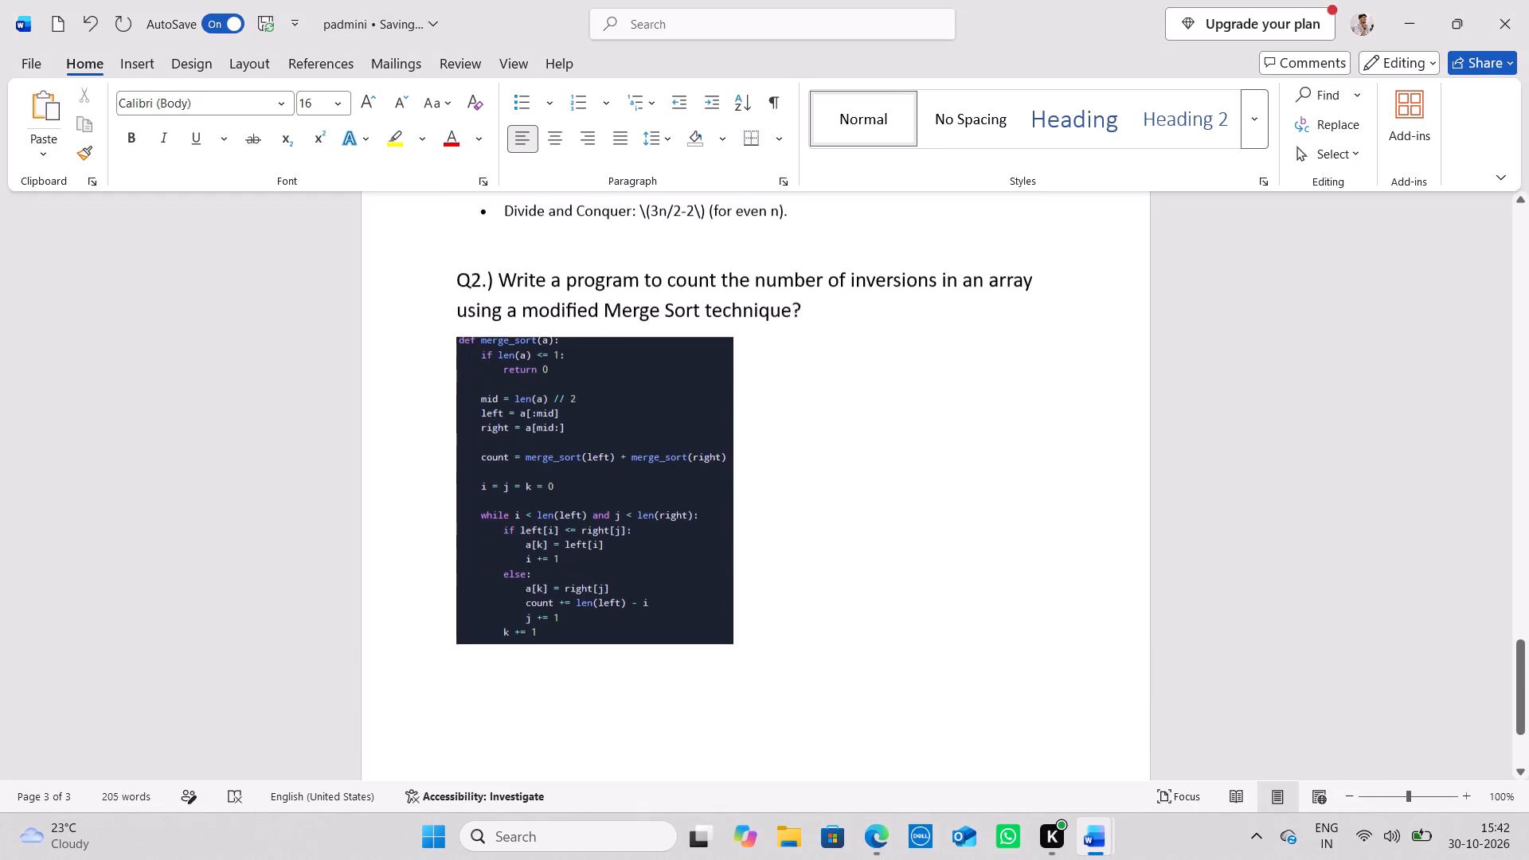
pyautogui.scroll(1, 555, 356)
pyautogui.scroll(-1, 555, 356)
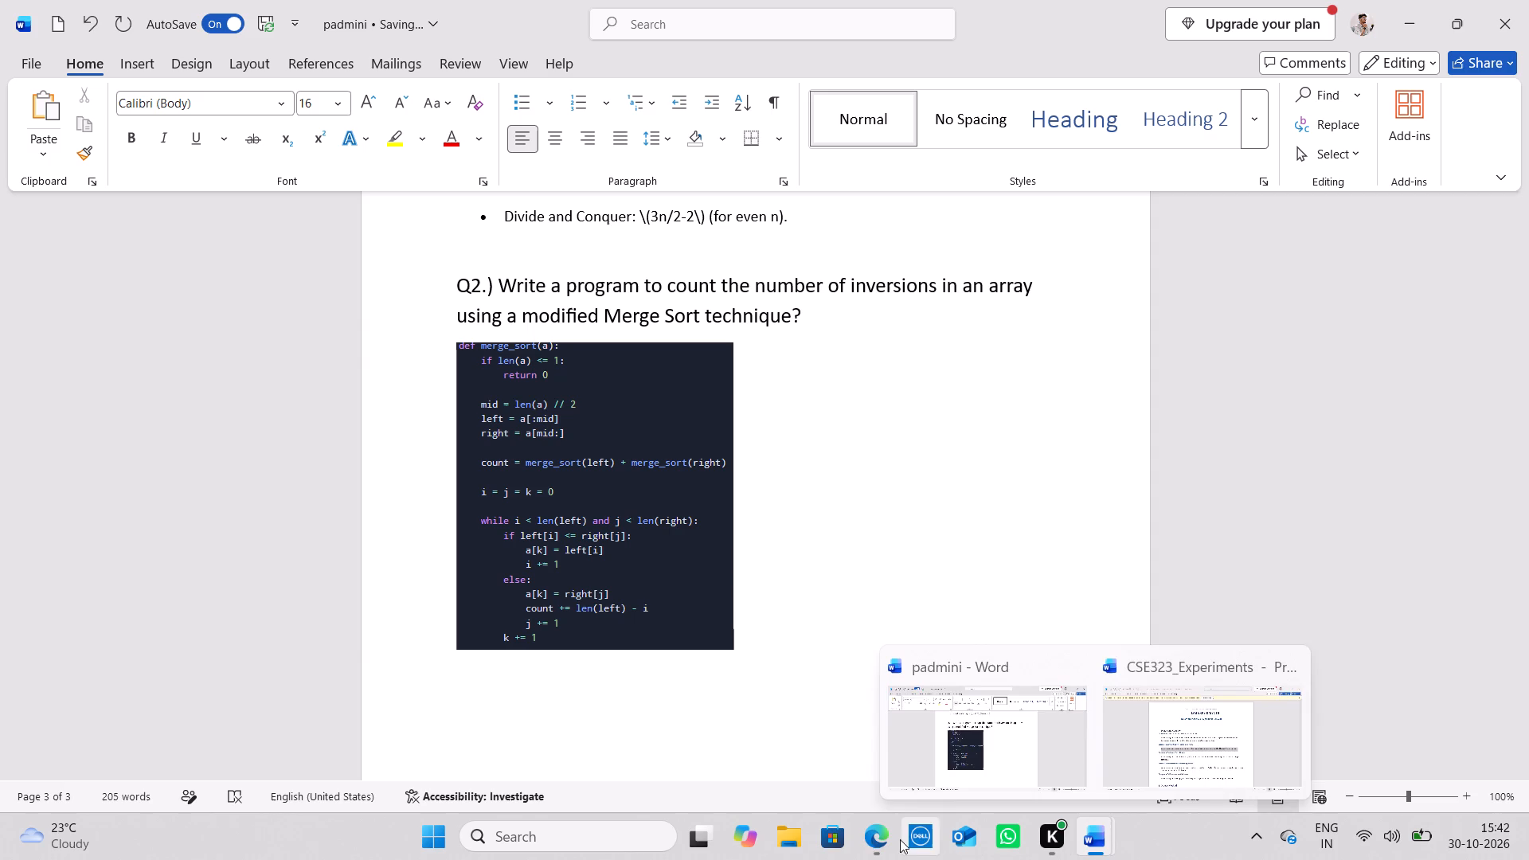
# Return to the online Python compiler in Edge and run the merge_sort program.
pyautogui.click(875, 761)
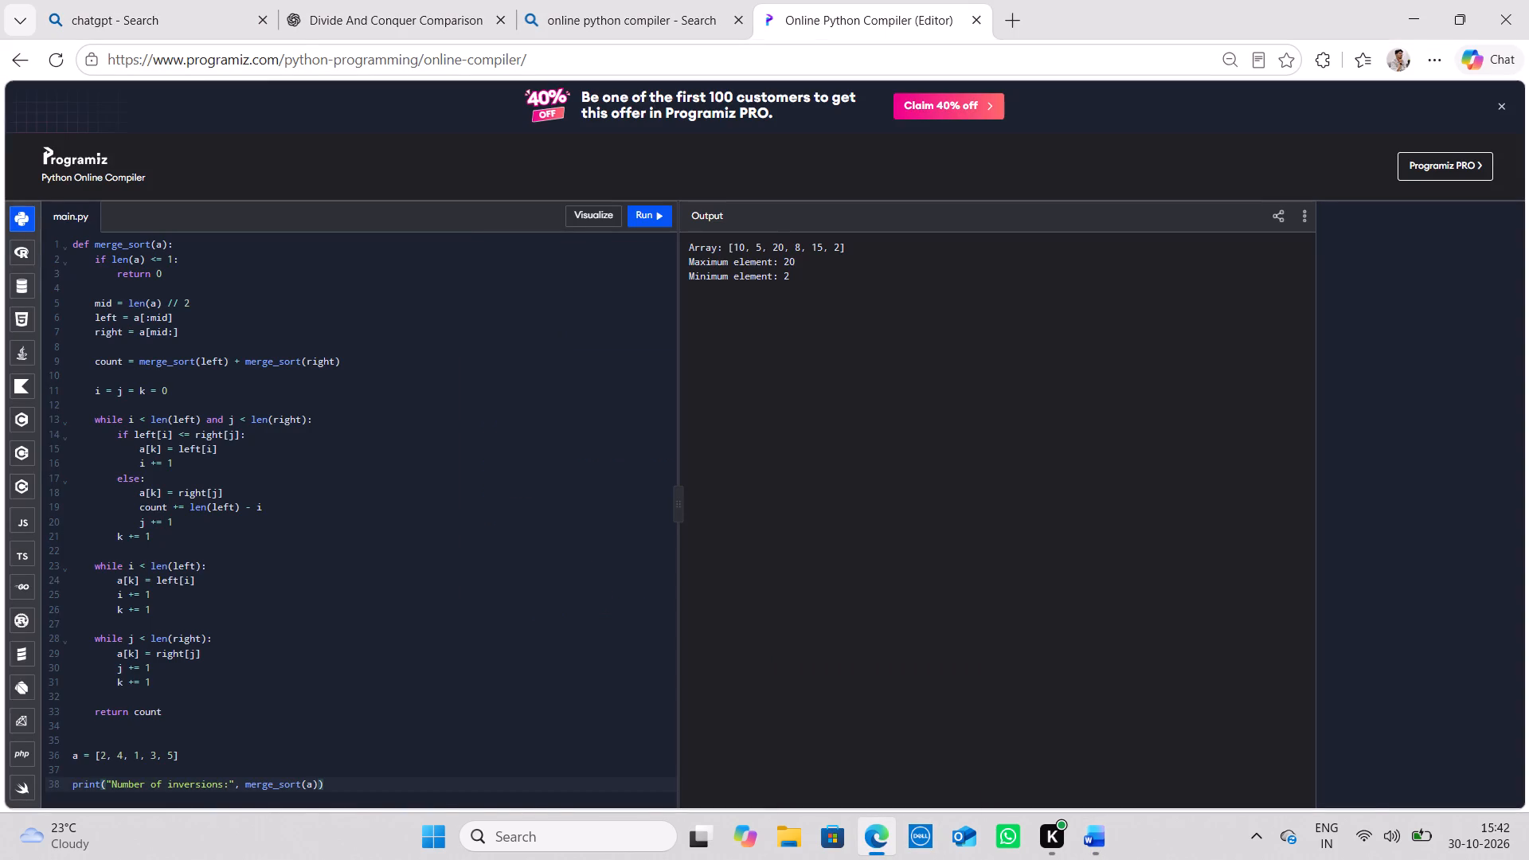
pyautogui.scroll(-1, 129, 580)
pyautogui.moveTo(92, 562); pyautogui.dragTo(152, 673)
pyautogui.moveTo(152, 673); pyautogui.dragTo(247, 562)
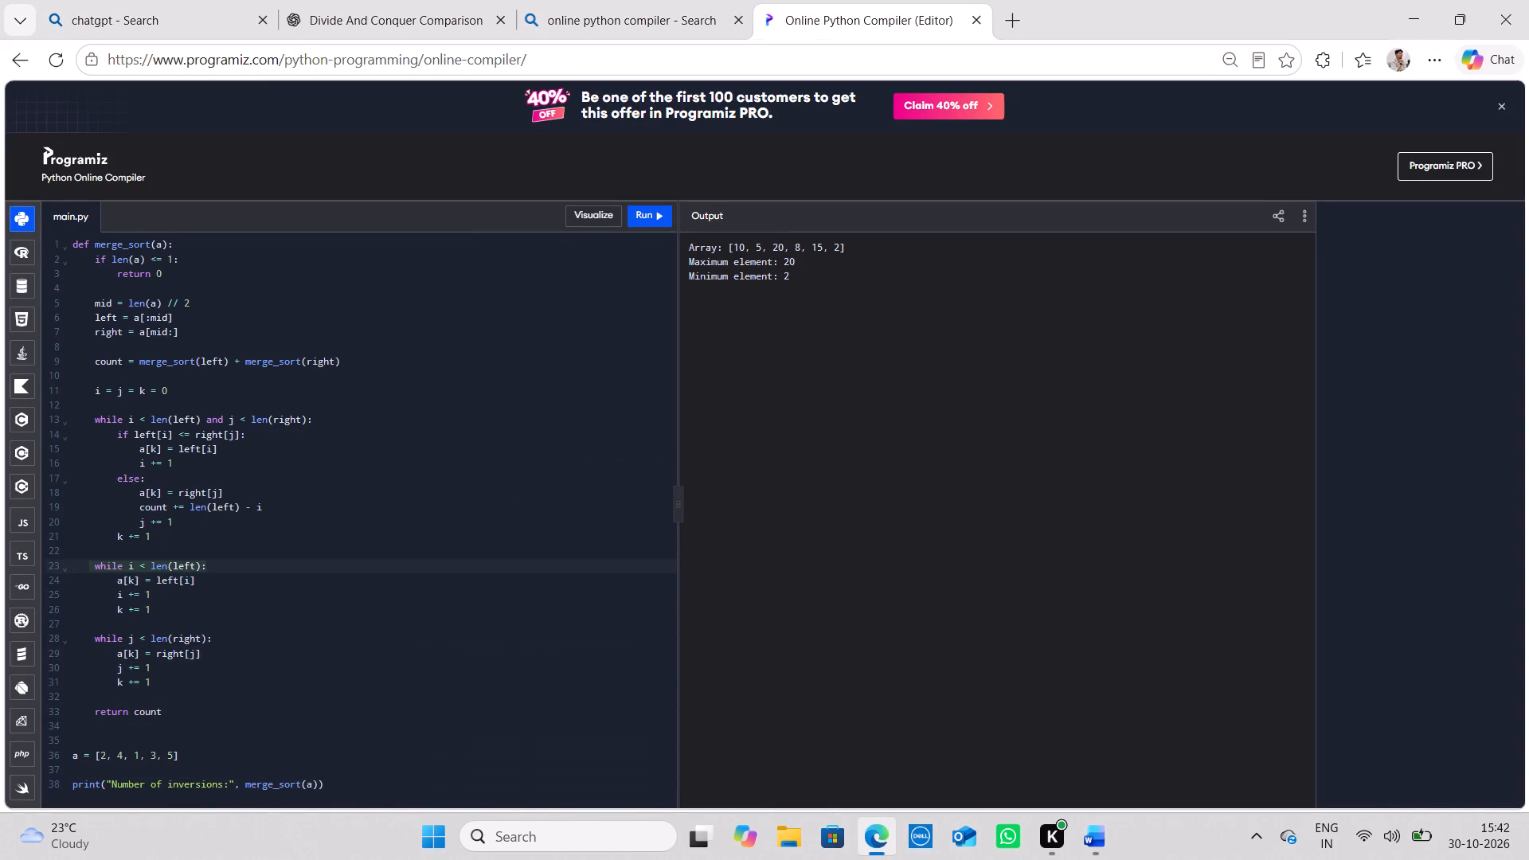
pyautogui.click(277, 527)
pyautogui.click(108, 546)
pyautogui.click(637, 214)
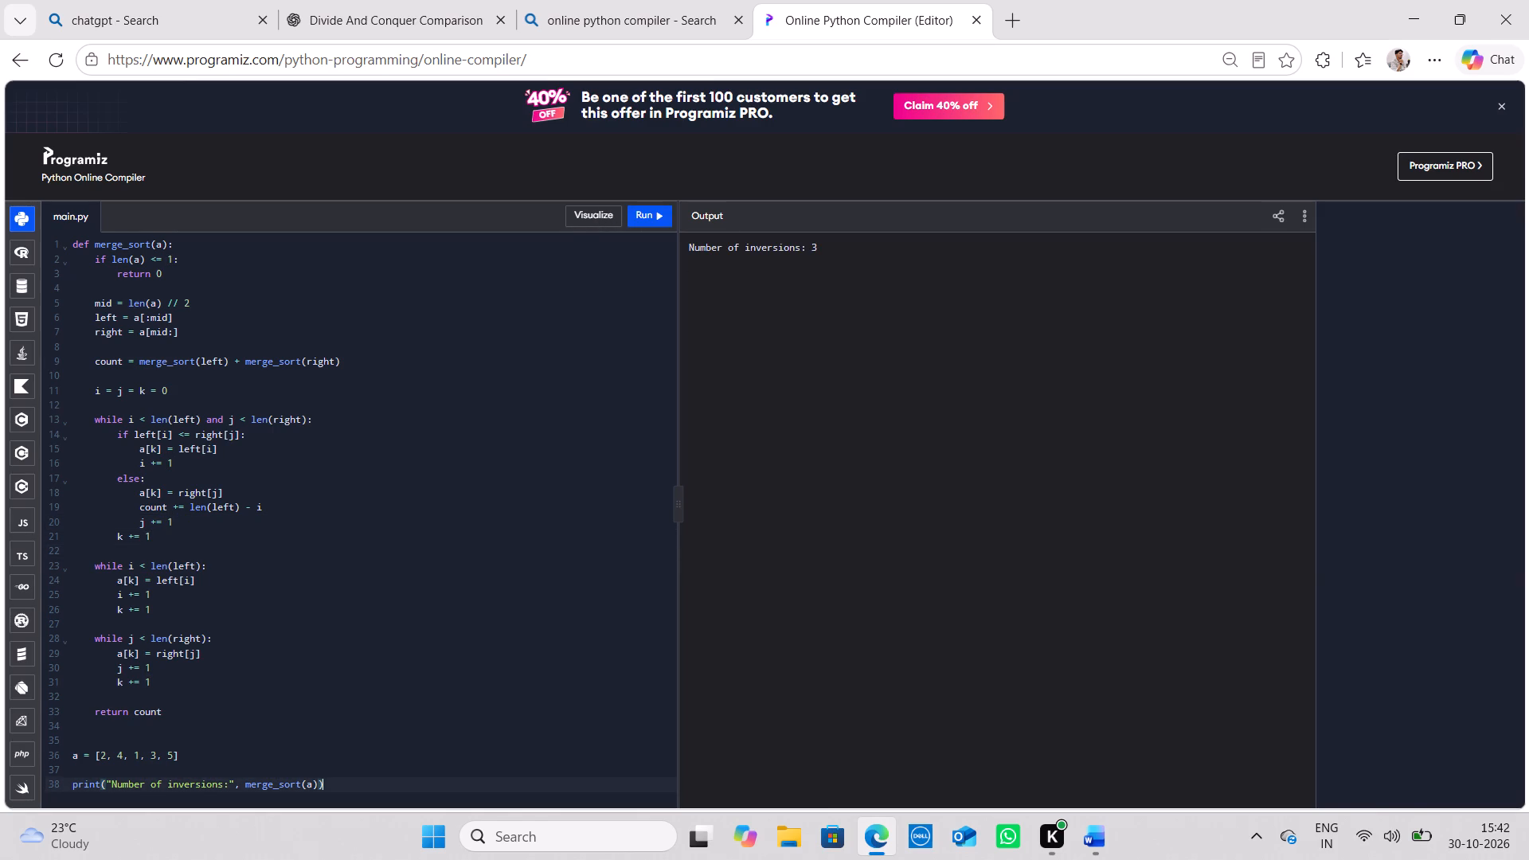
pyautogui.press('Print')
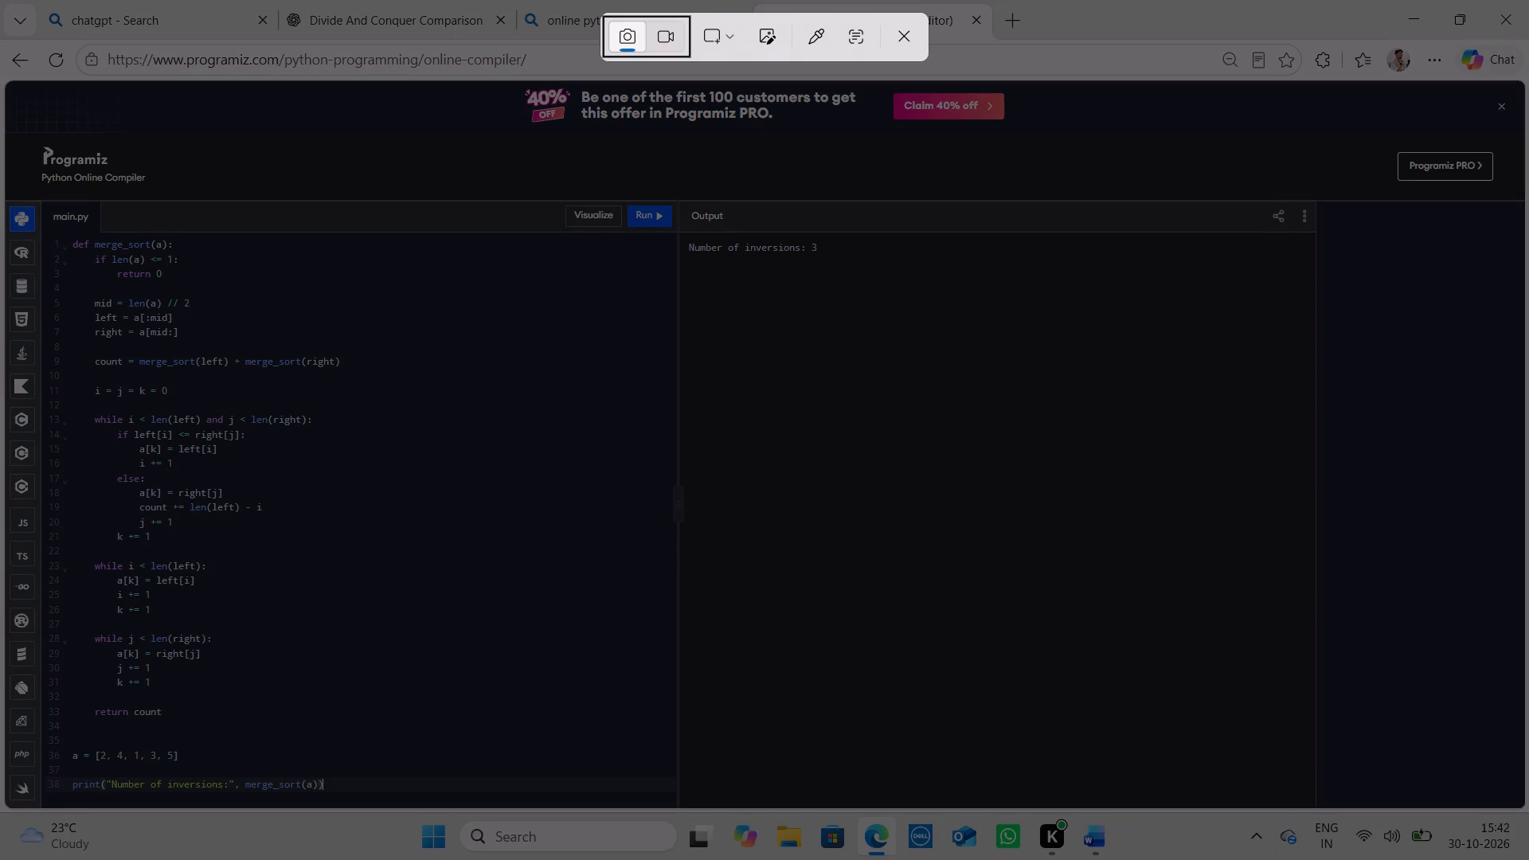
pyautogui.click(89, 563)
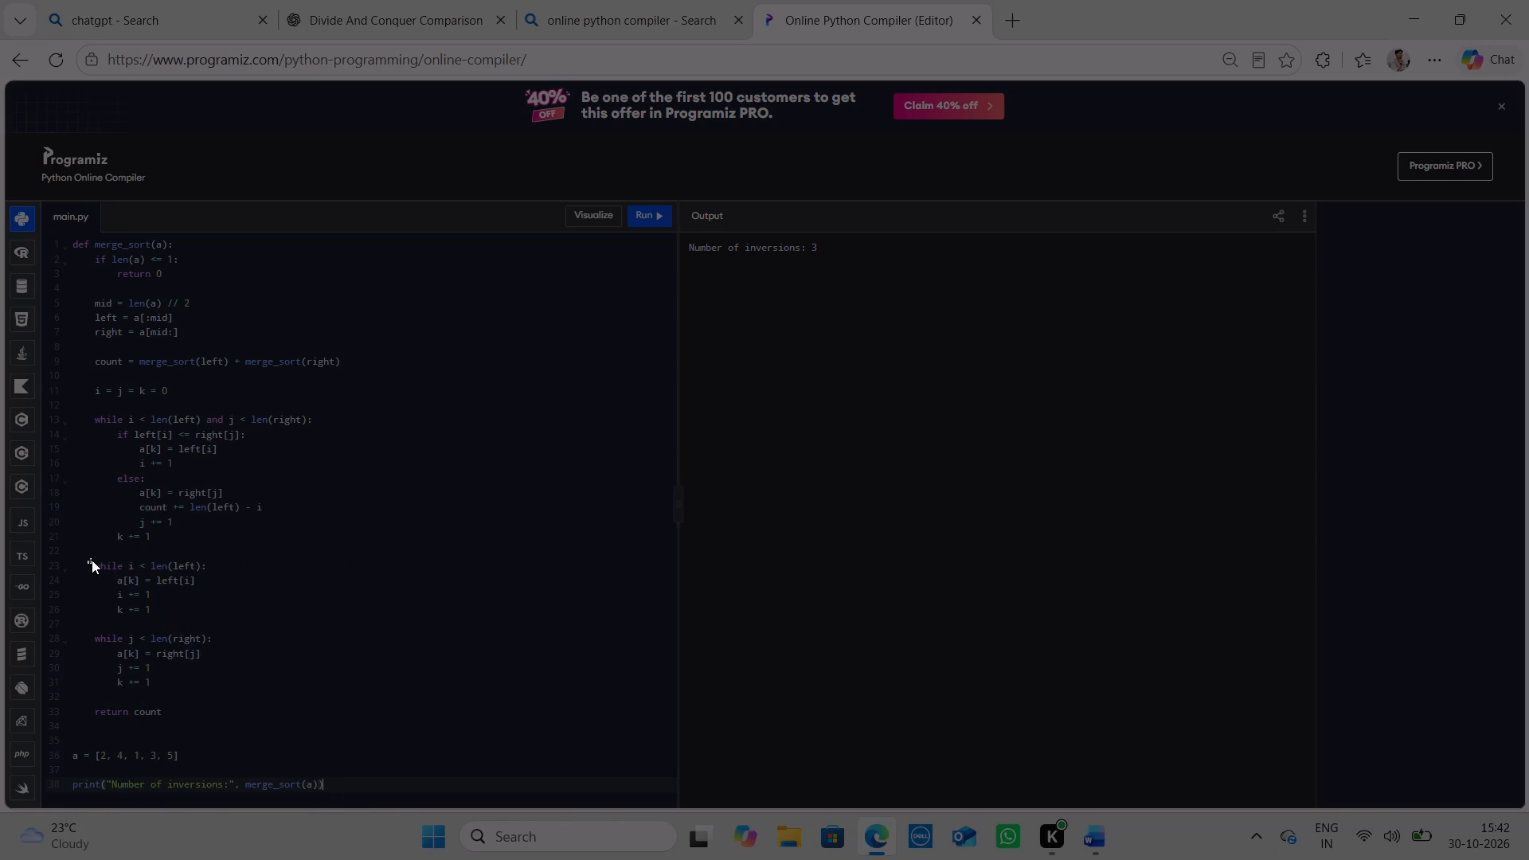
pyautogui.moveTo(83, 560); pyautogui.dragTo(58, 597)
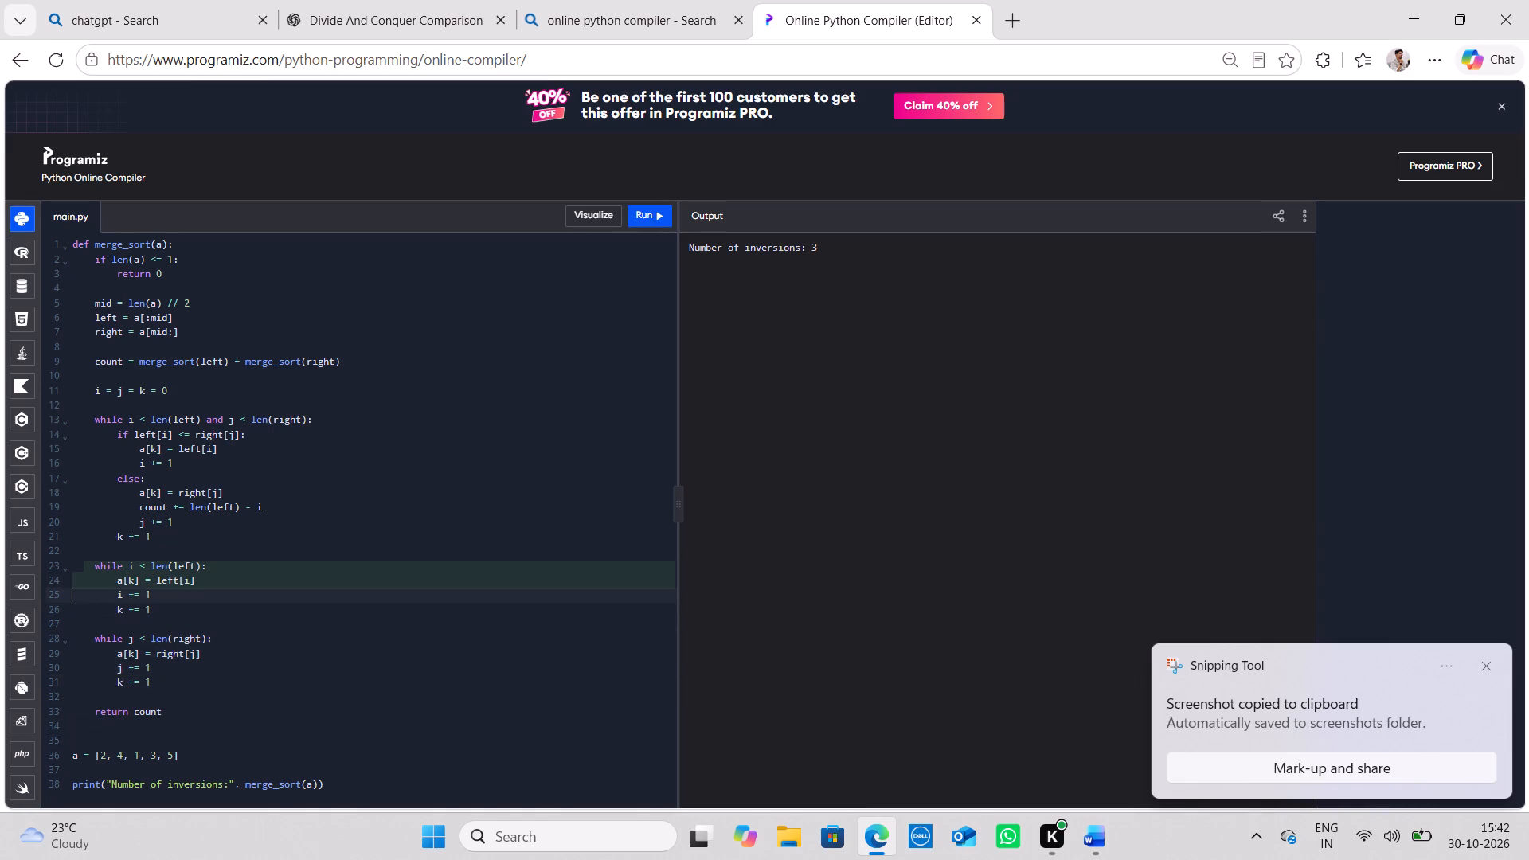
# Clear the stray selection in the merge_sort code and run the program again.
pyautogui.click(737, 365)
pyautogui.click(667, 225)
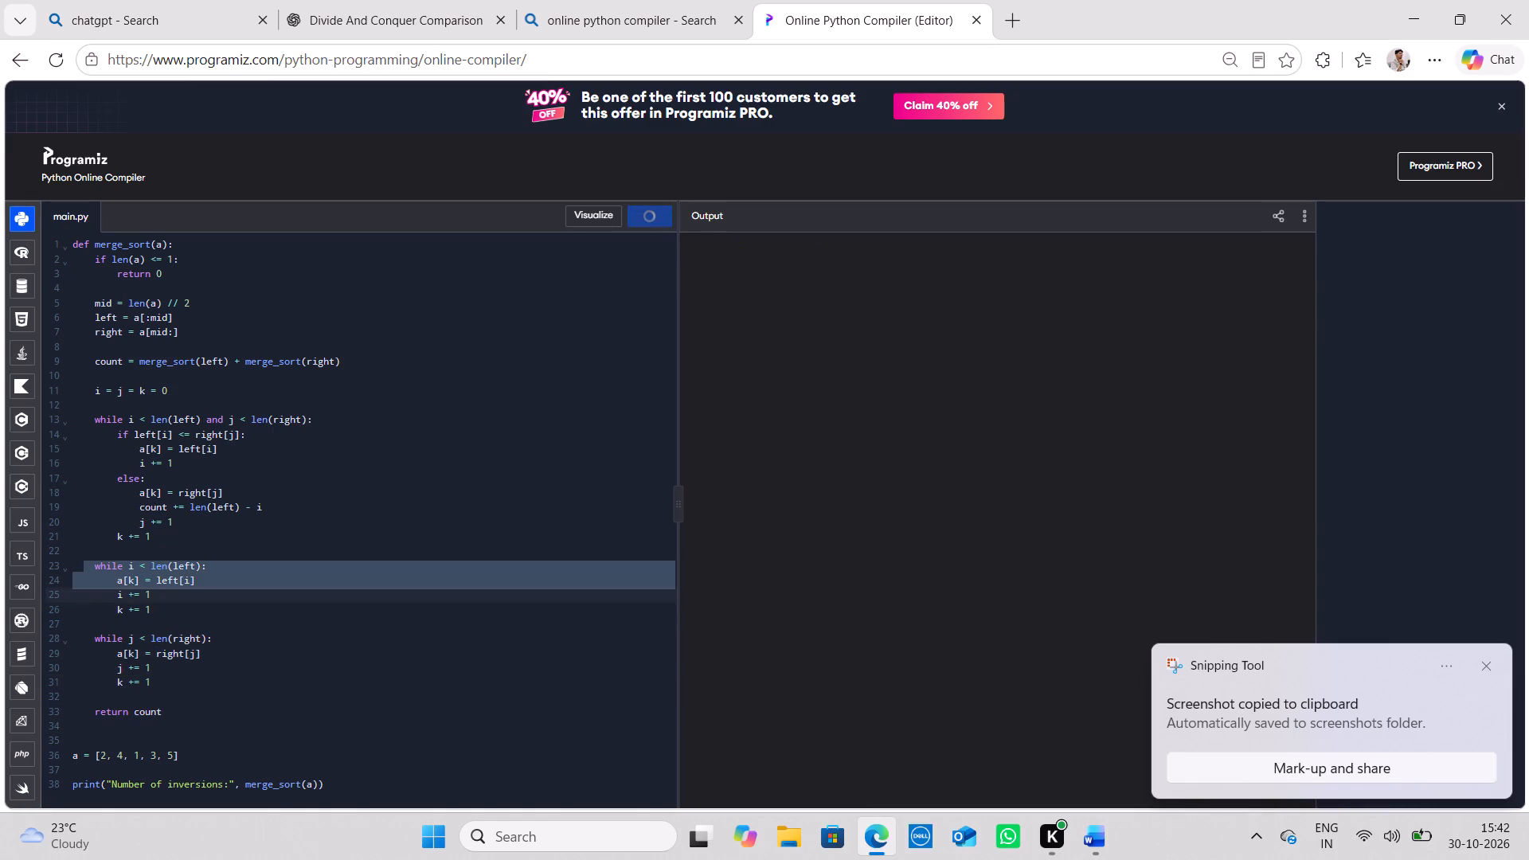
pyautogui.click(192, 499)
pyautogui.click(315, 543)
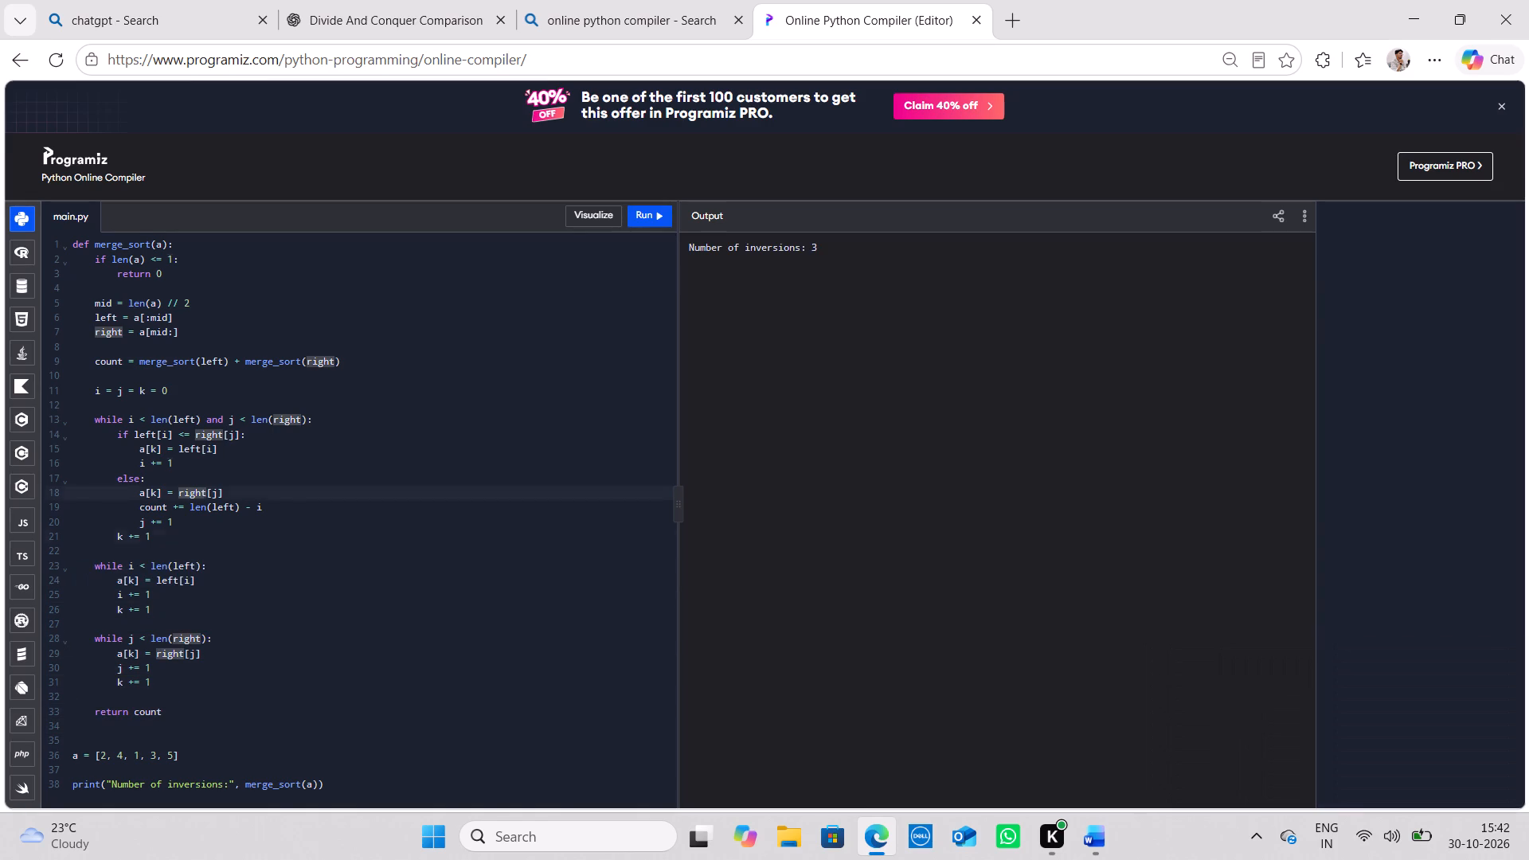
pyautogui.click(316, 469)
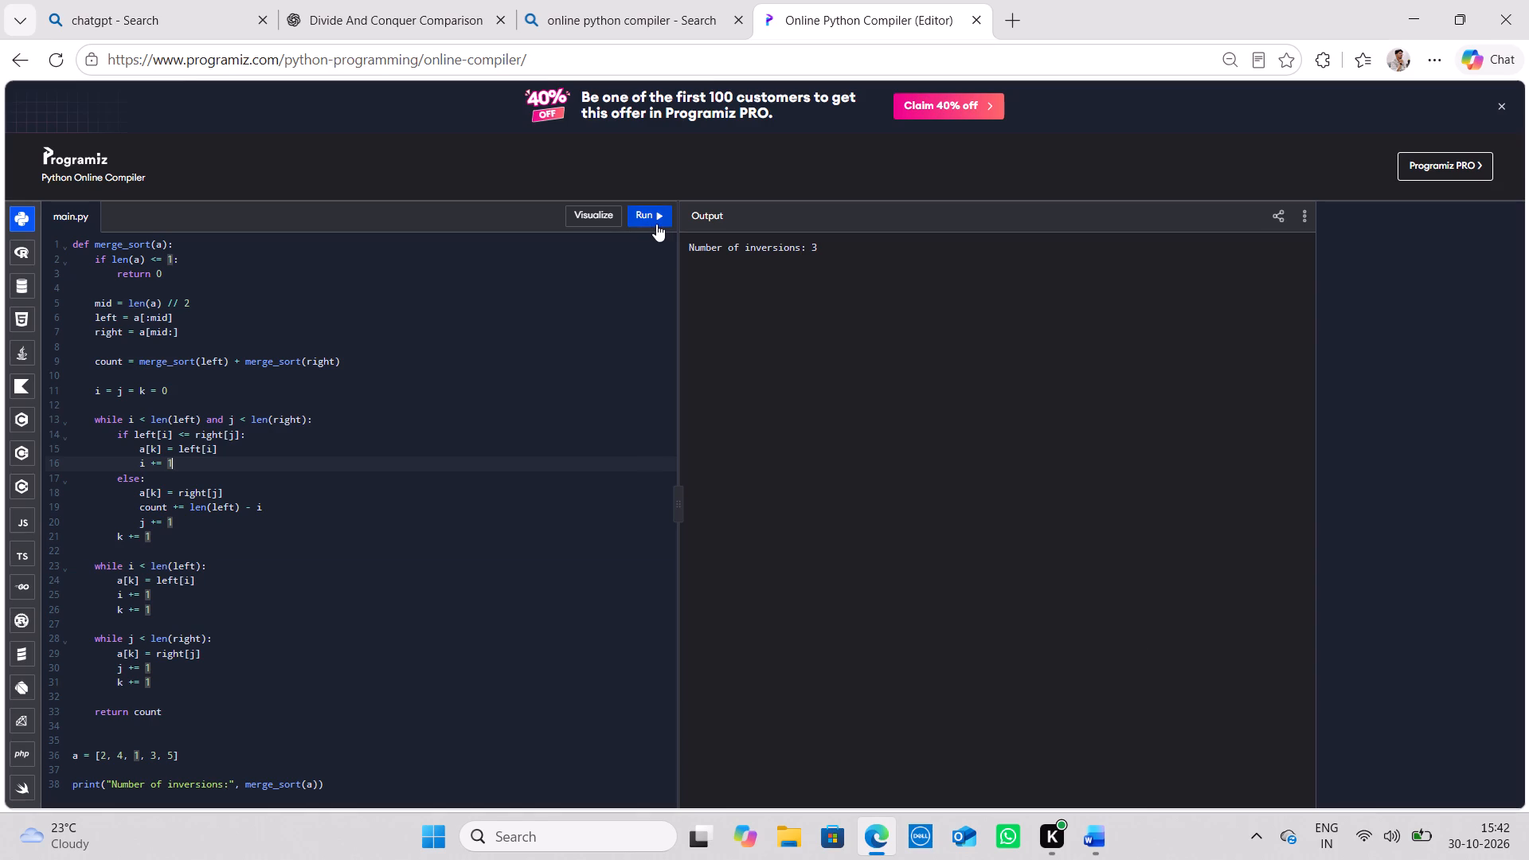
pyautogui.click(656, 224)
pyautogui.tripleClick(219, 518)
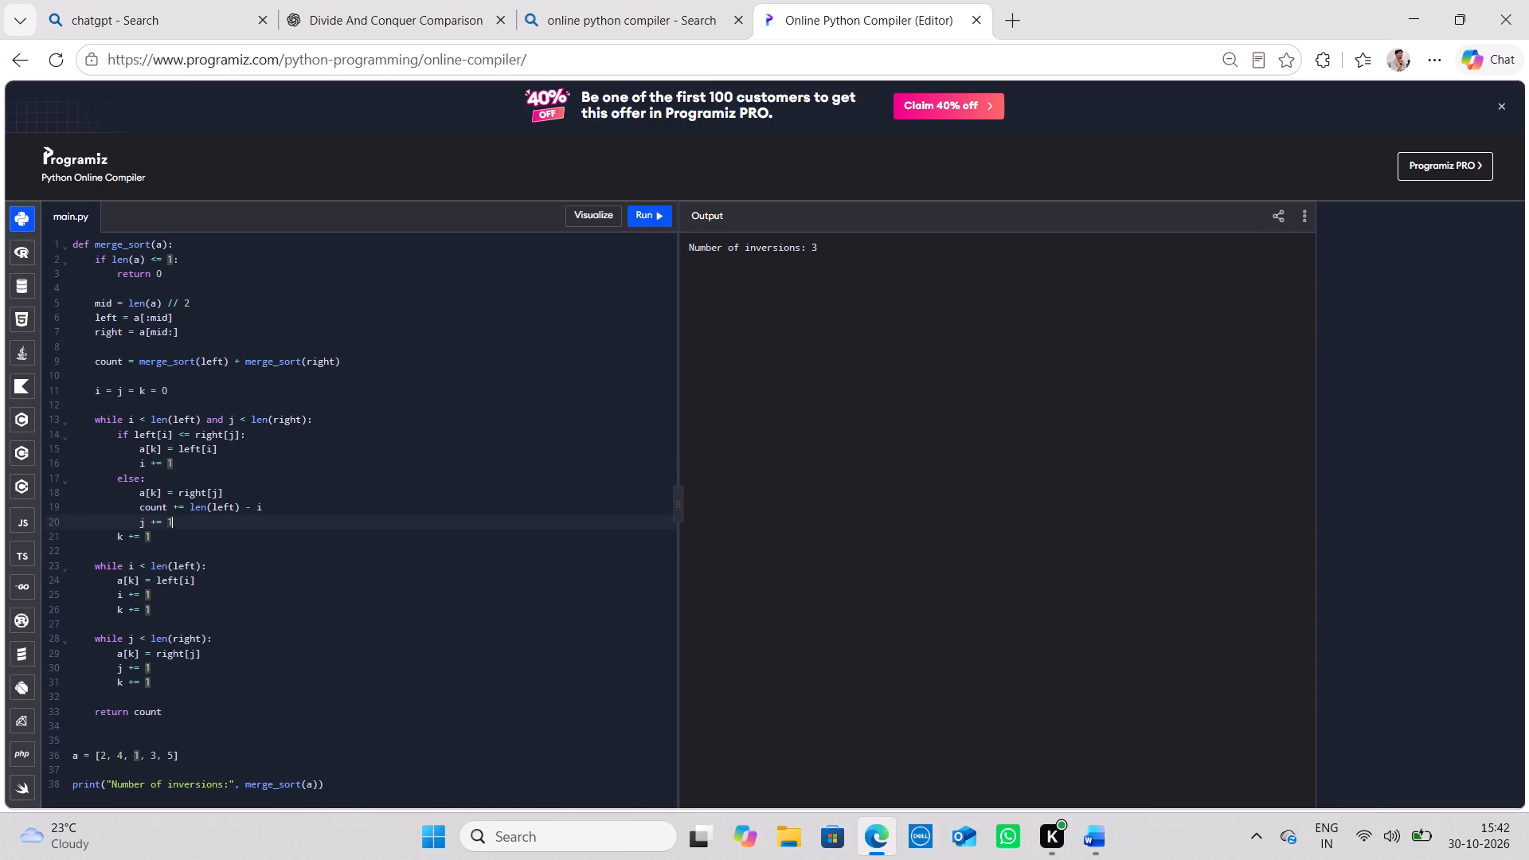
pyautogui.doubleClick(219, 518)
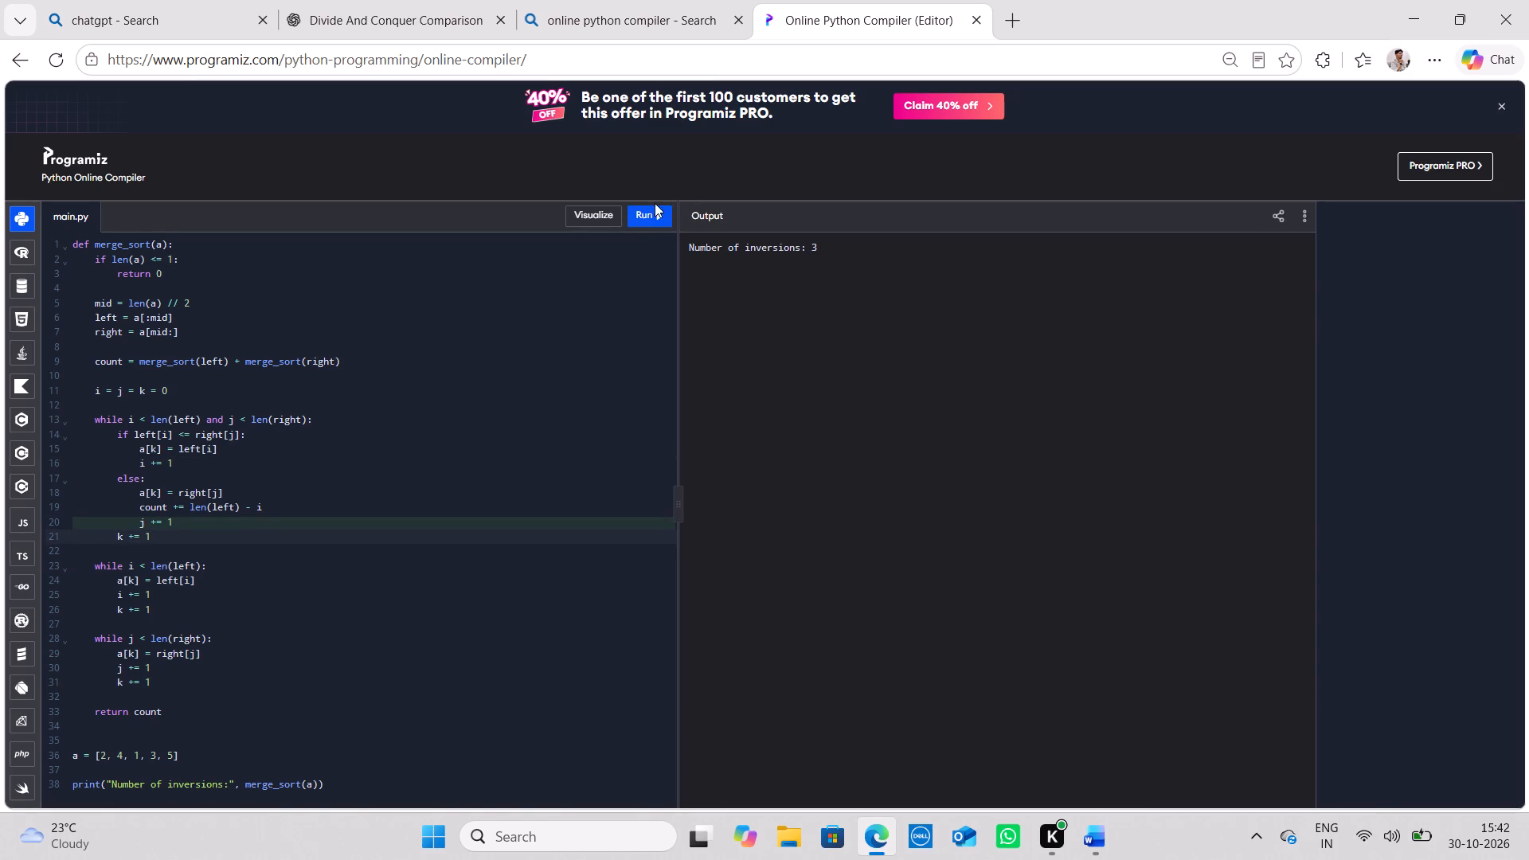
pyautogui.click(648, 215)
# Capture a screenshot of the remaining merge_sort code, from line 23 through the print statement on line 38.
pyautogui.press('Print')
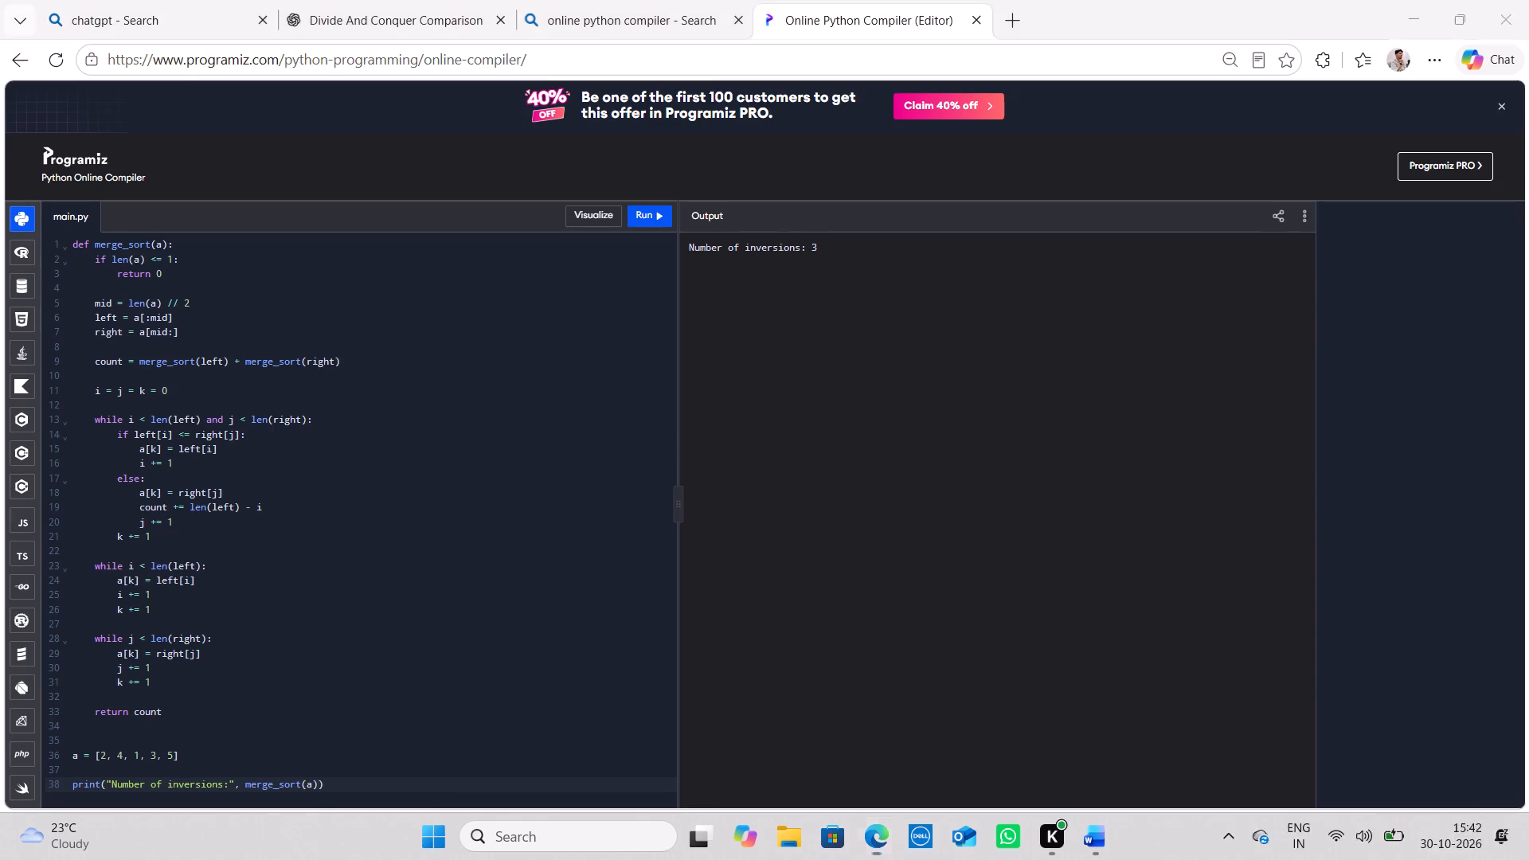
pyautogui.moveTo(76, 552); pyautogui.dragTo(113, 672)
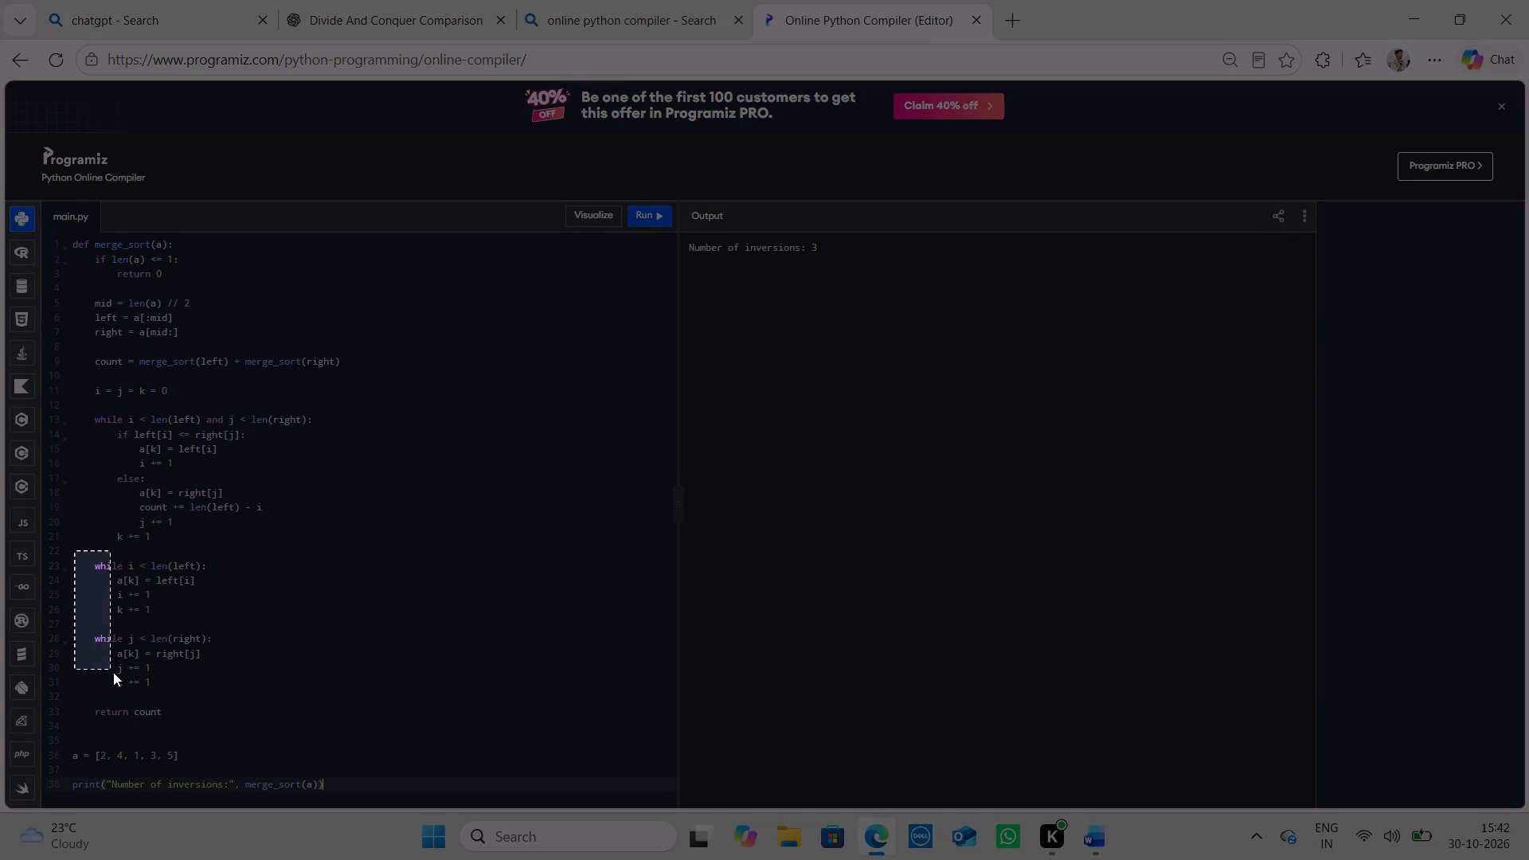
pyautogui.moveTo(113, 672); pyautogui.dragTo(272, 812)
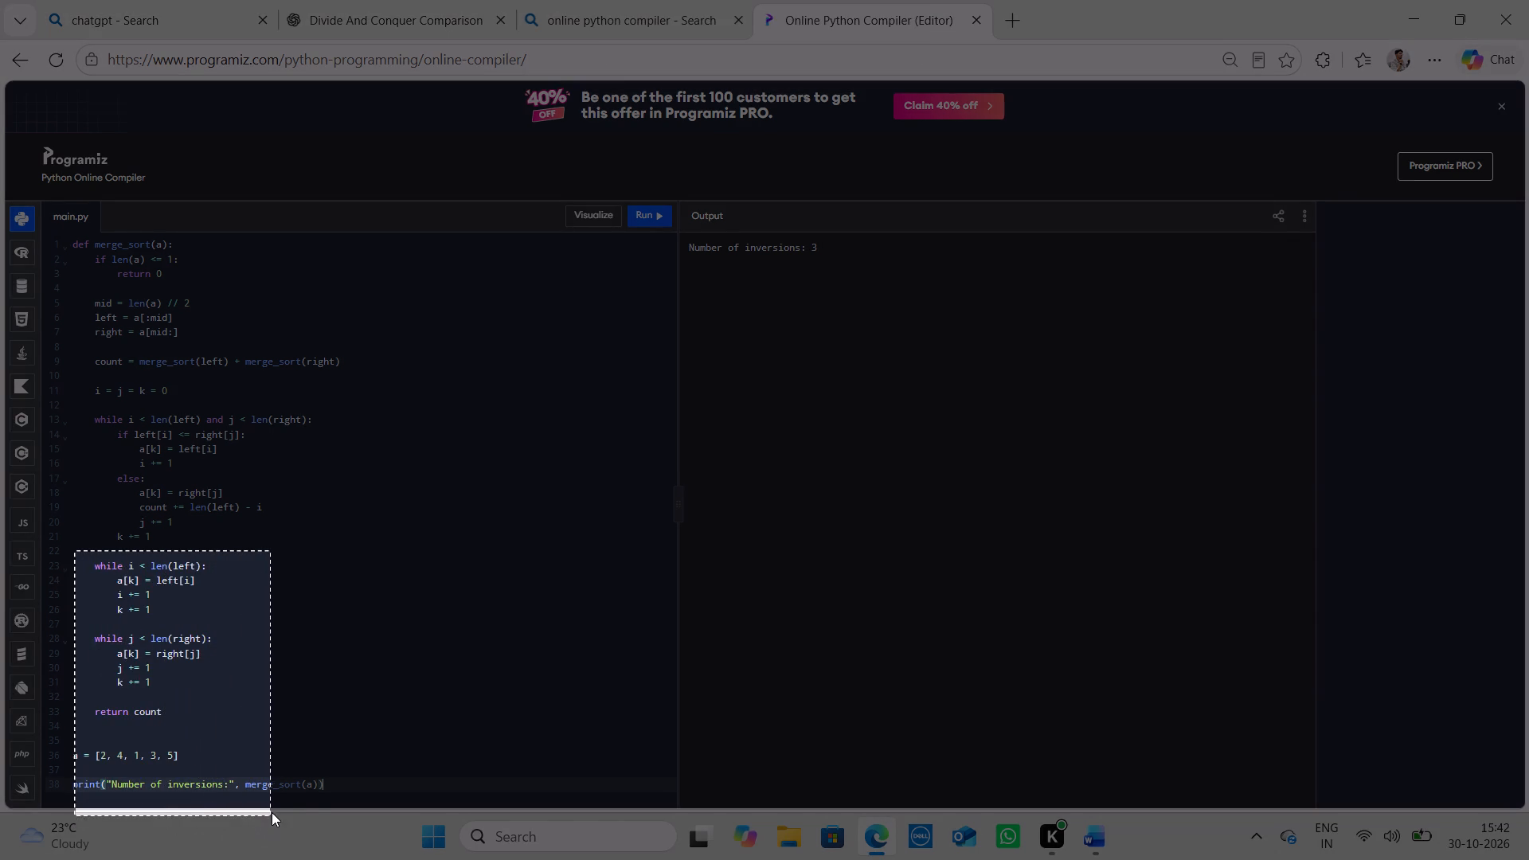
pyautogui.moveTo(272, 812); pyautogui.dragTo(331, 800)
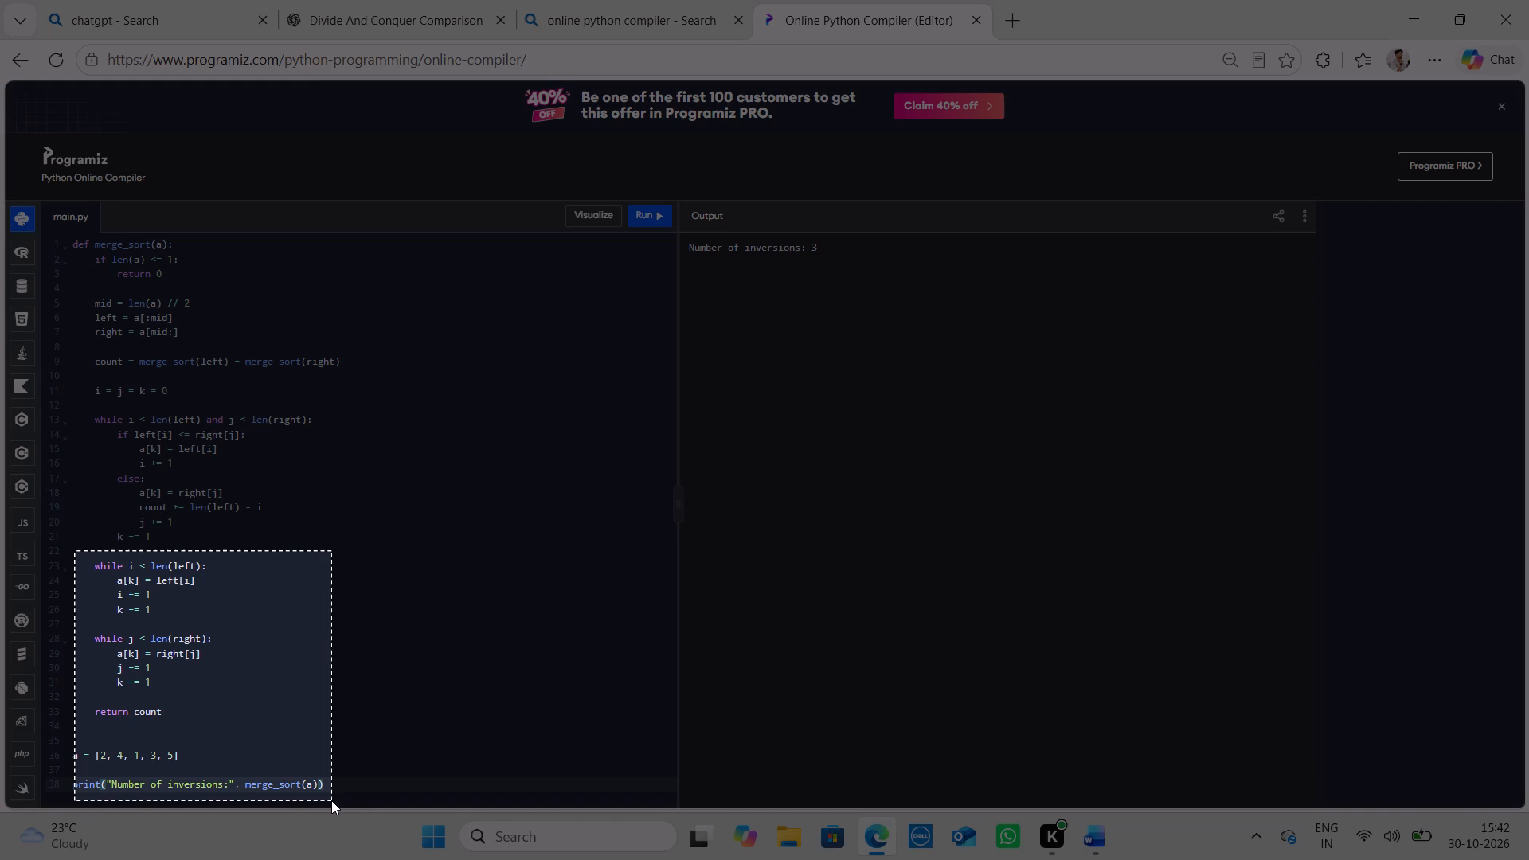
pyautogui.moveTo(331, 800); pyautogui.dragTo(328, 799)
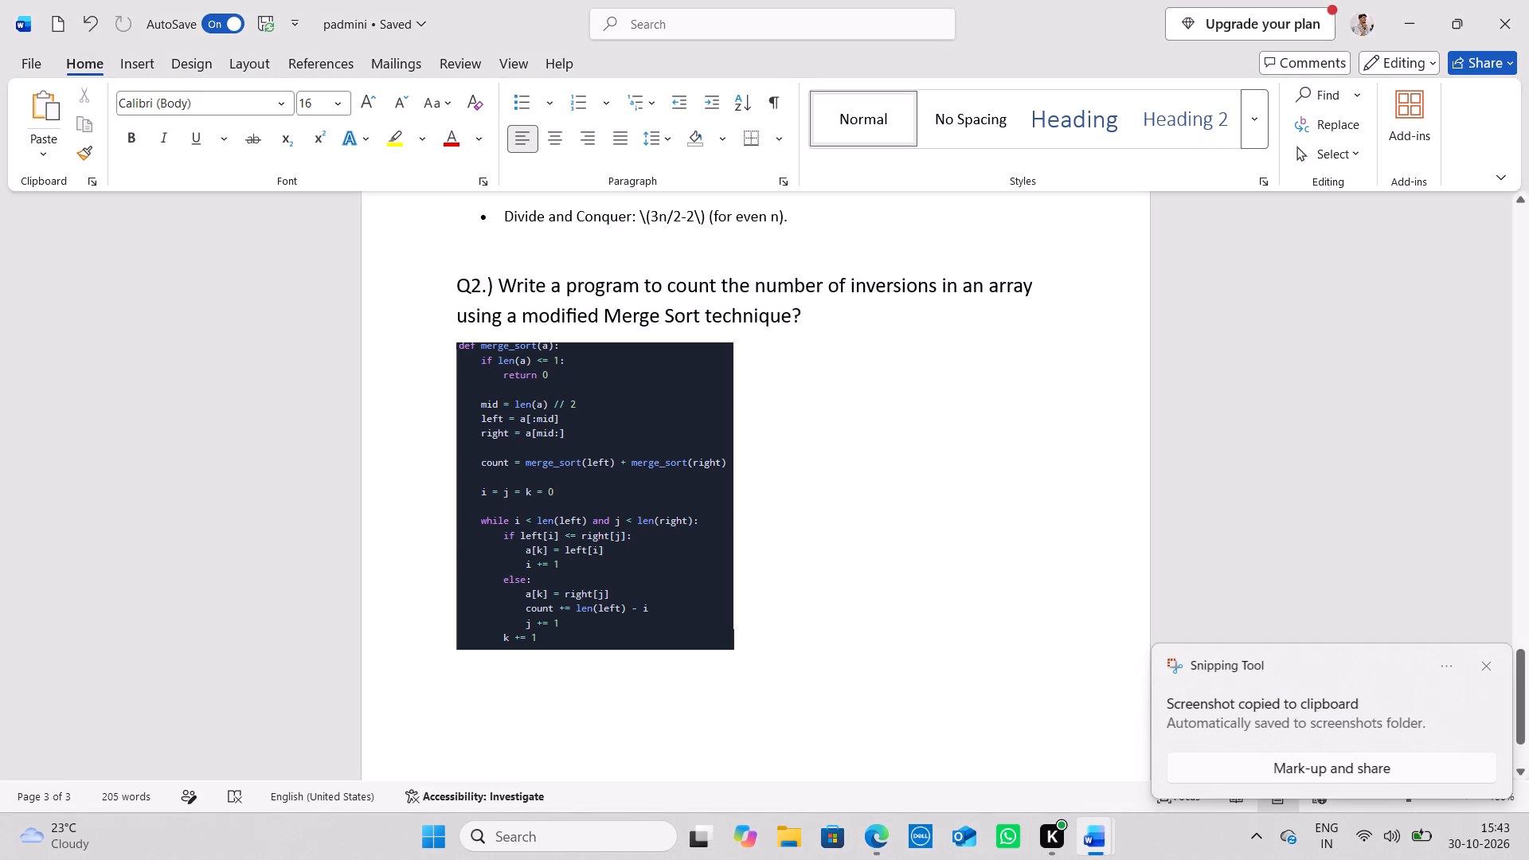
# In the "padmini" Word document, paste the second code screenshot on the line below the first Q2 code screenshot.
pyautogui.click(763, 663)
pyautogui.doubleClick(575, 686)
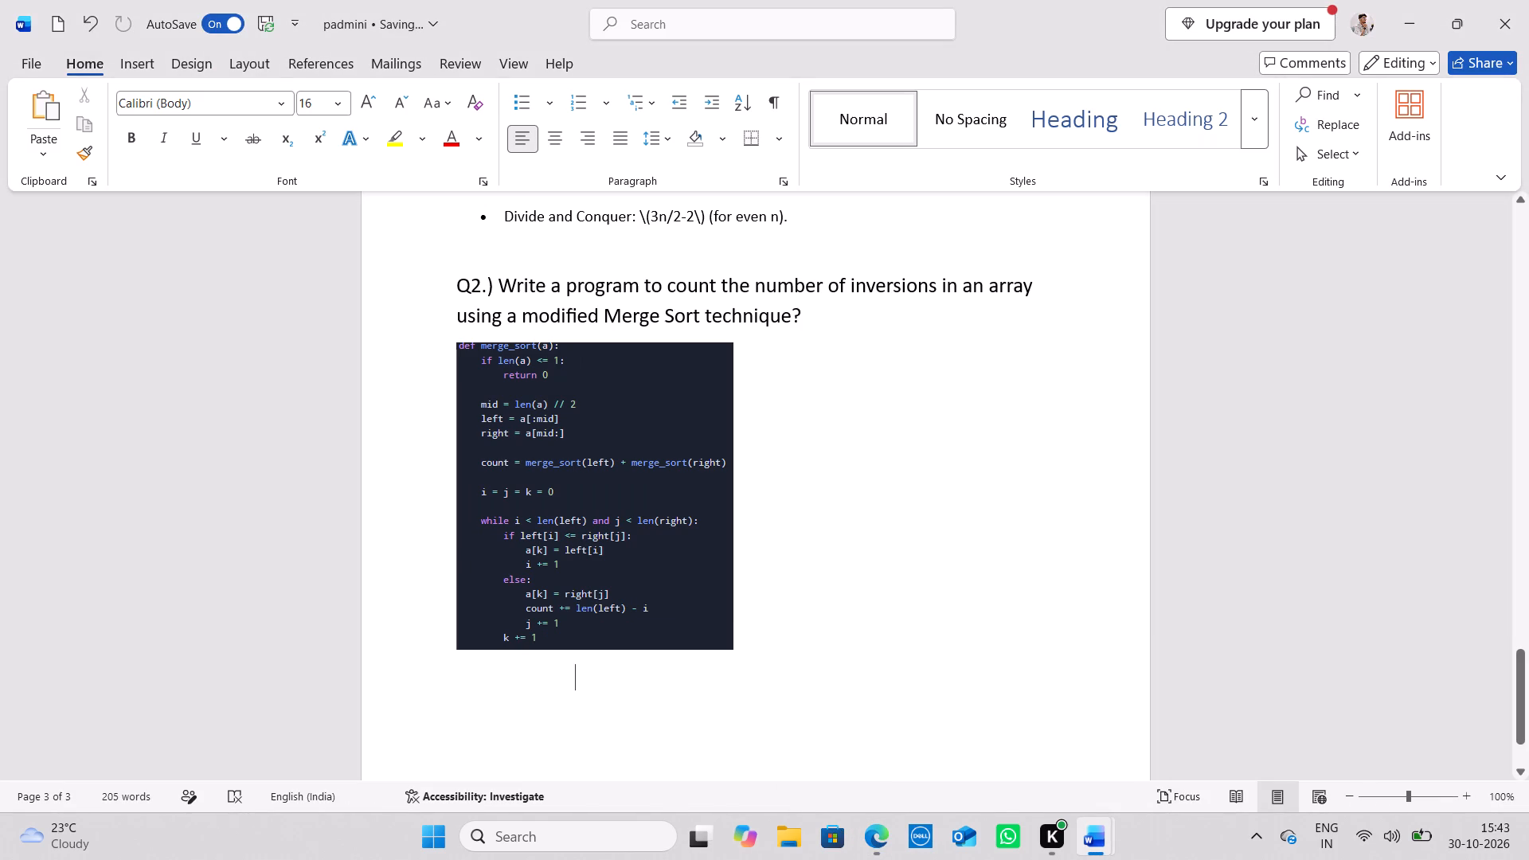
pyautogui.click(463, 682)
pyautogui.click(463, 682)
pyautogui.hotkey('ctrl', 'v')
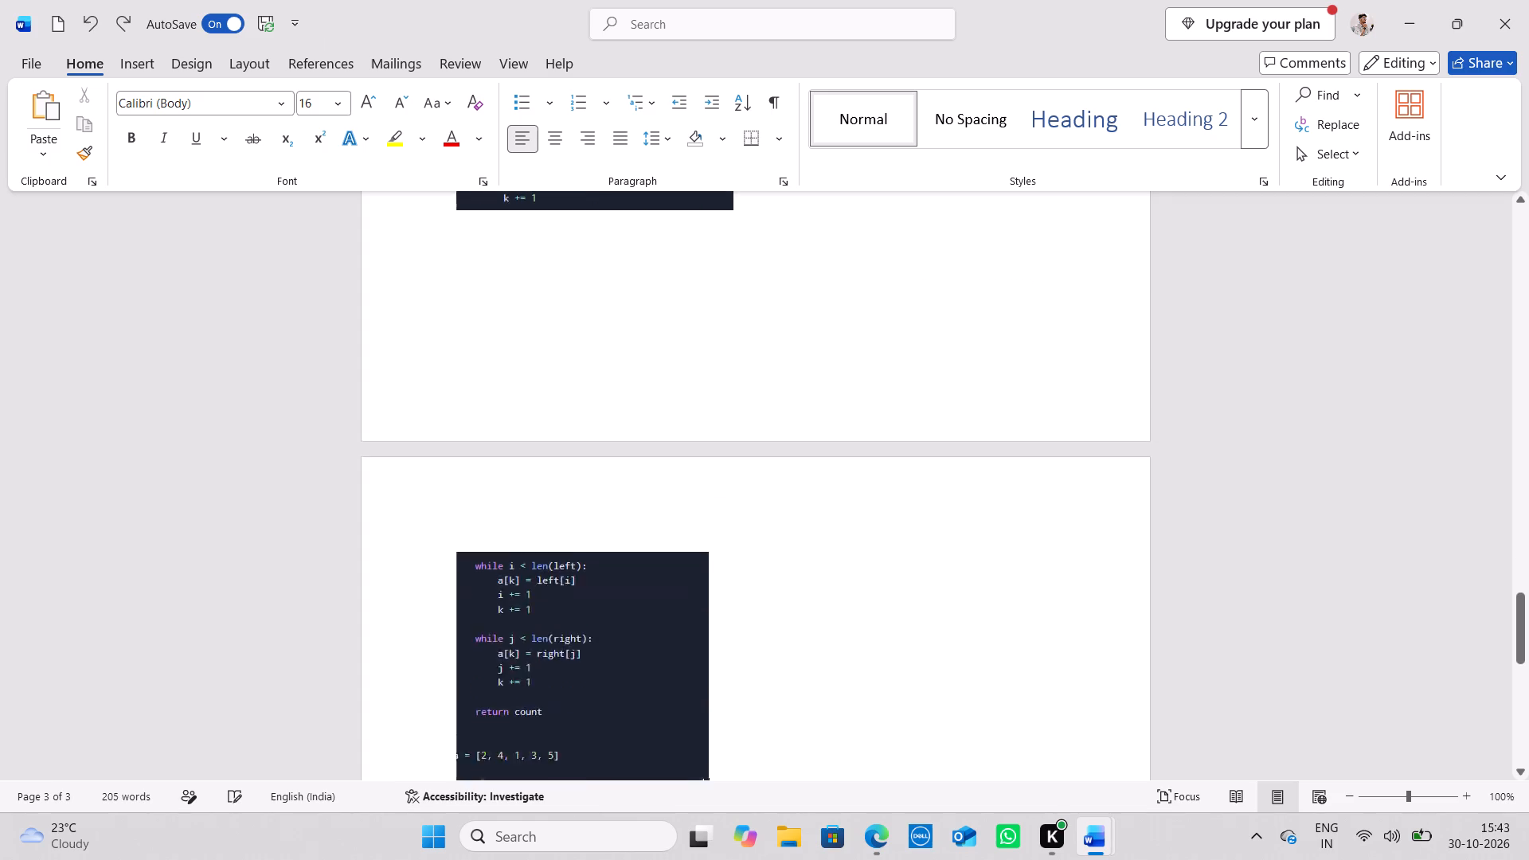
pyautogui.scroll(2, 442, 647)
pyautogui.scroll(-1, 442, 647)
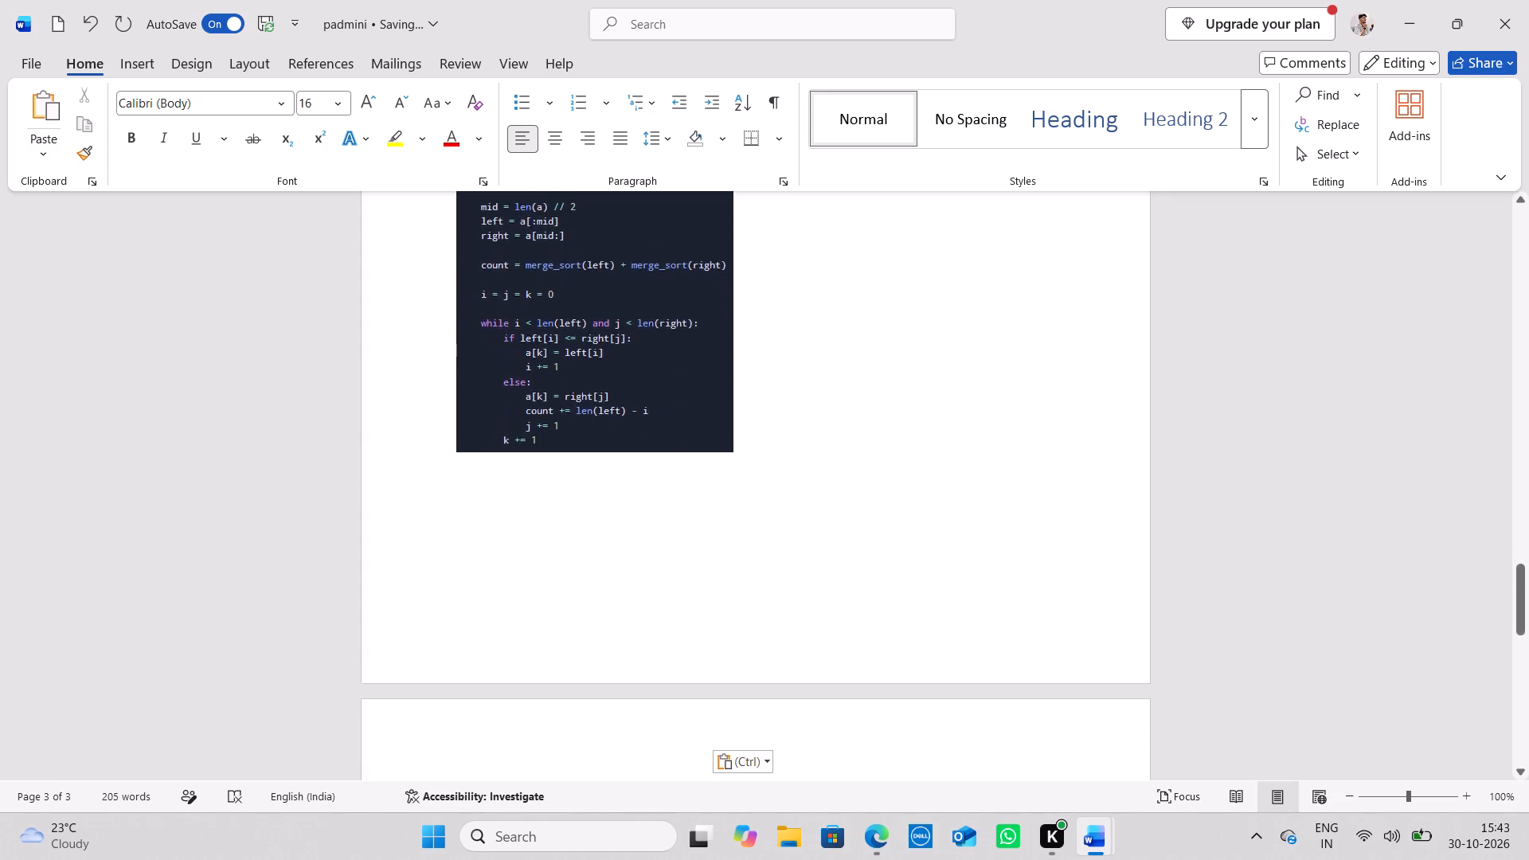
pyautogui.scroll(-3, 442, 647)
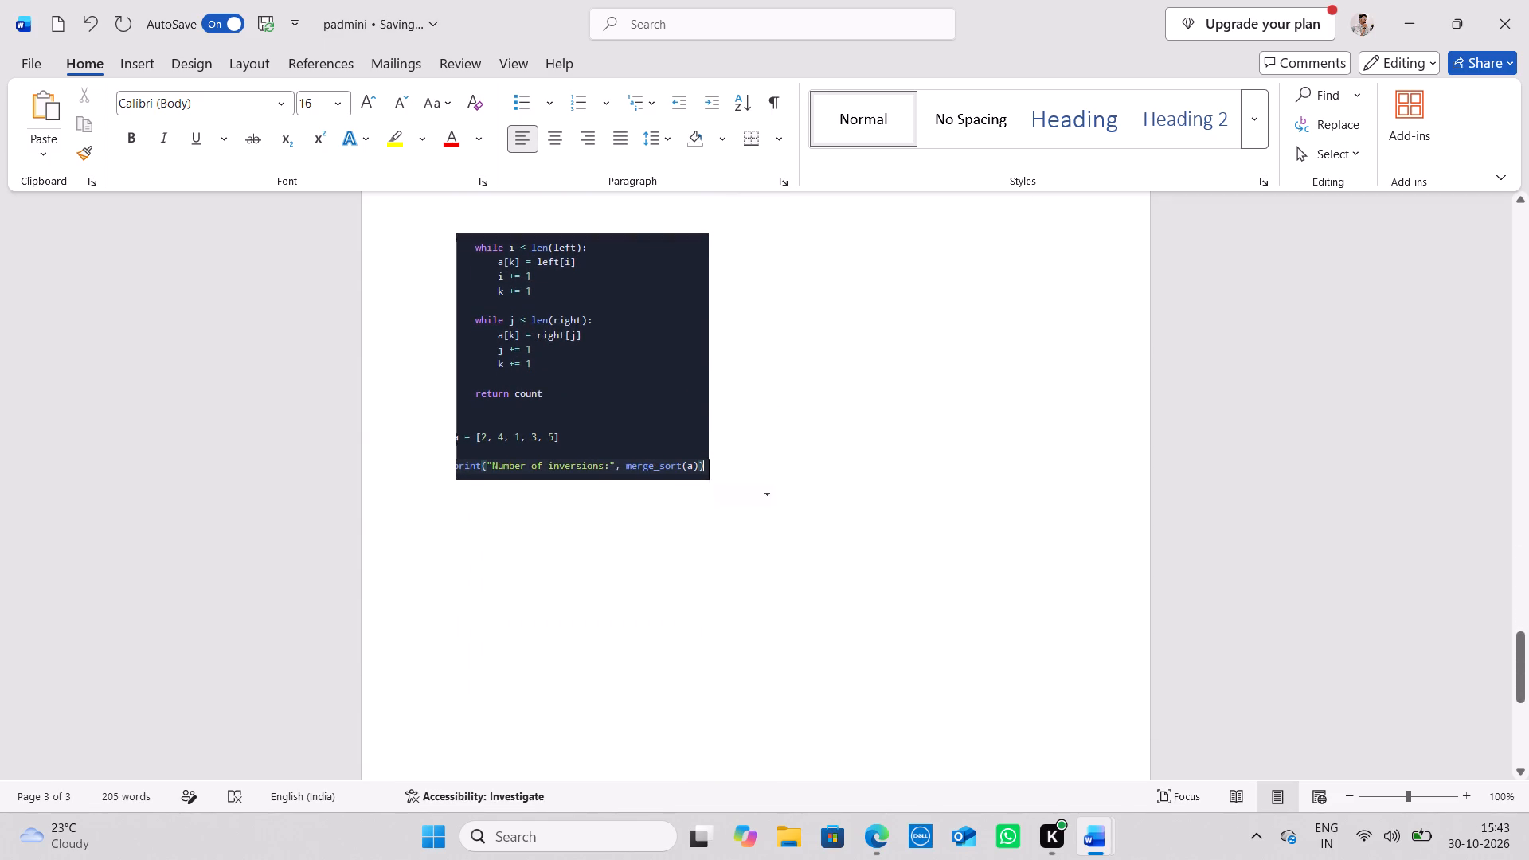
pyautogui.scroll(4, 442, 647)
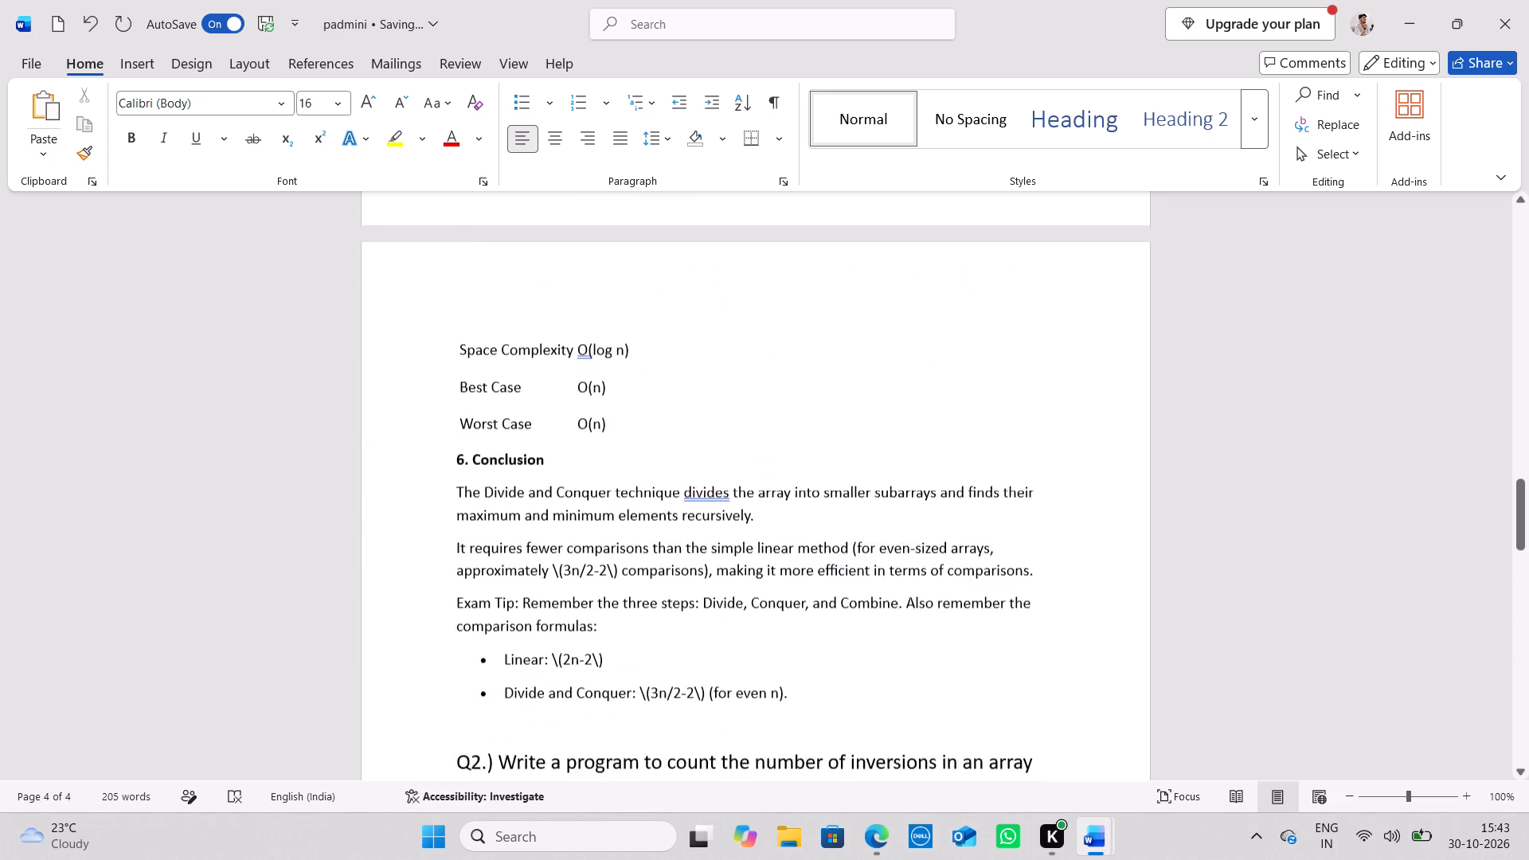
pyautogui.scroll(1, 442, 647)
pyautogui.scroll(-3, 442, 647)
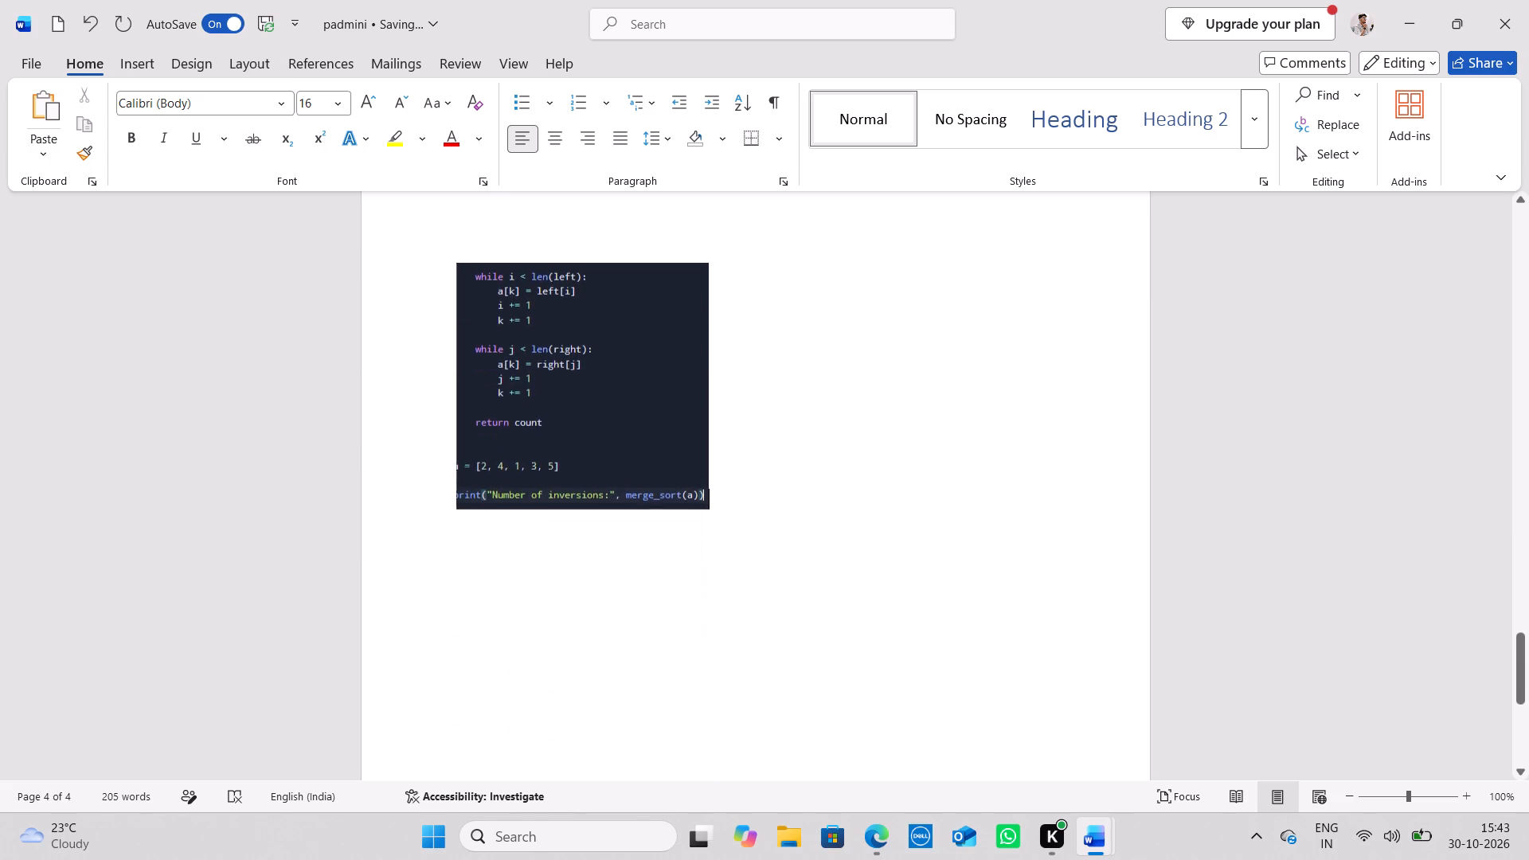
pyautogui.scroll(-1, 442, 647)
pyautogui.scroll(-1, 737, 646)
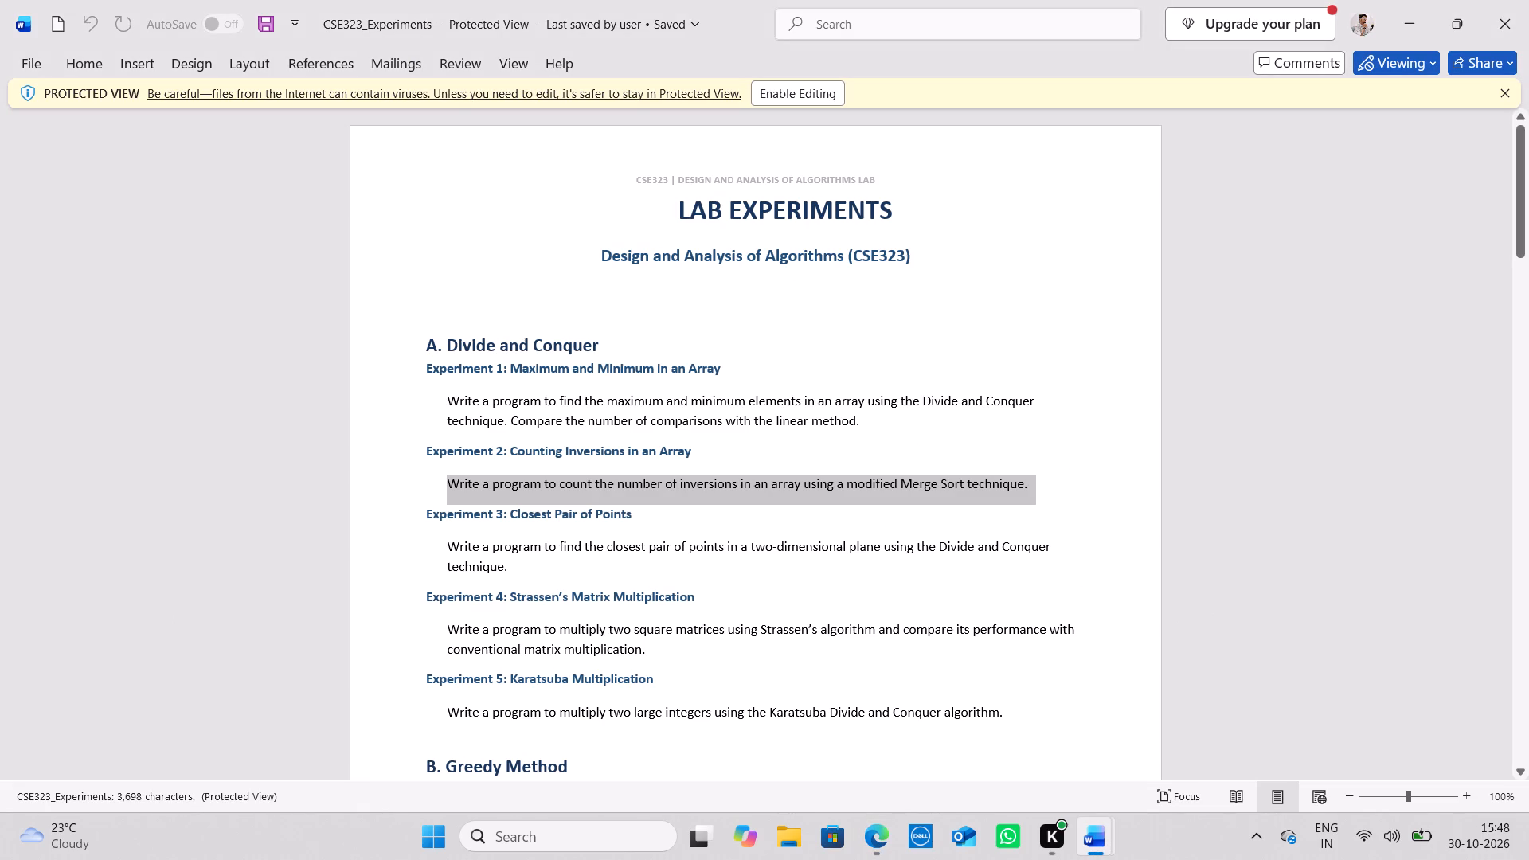
pyautogui.moveTo(447, 545); pyautogui.dragTo(513, 558)
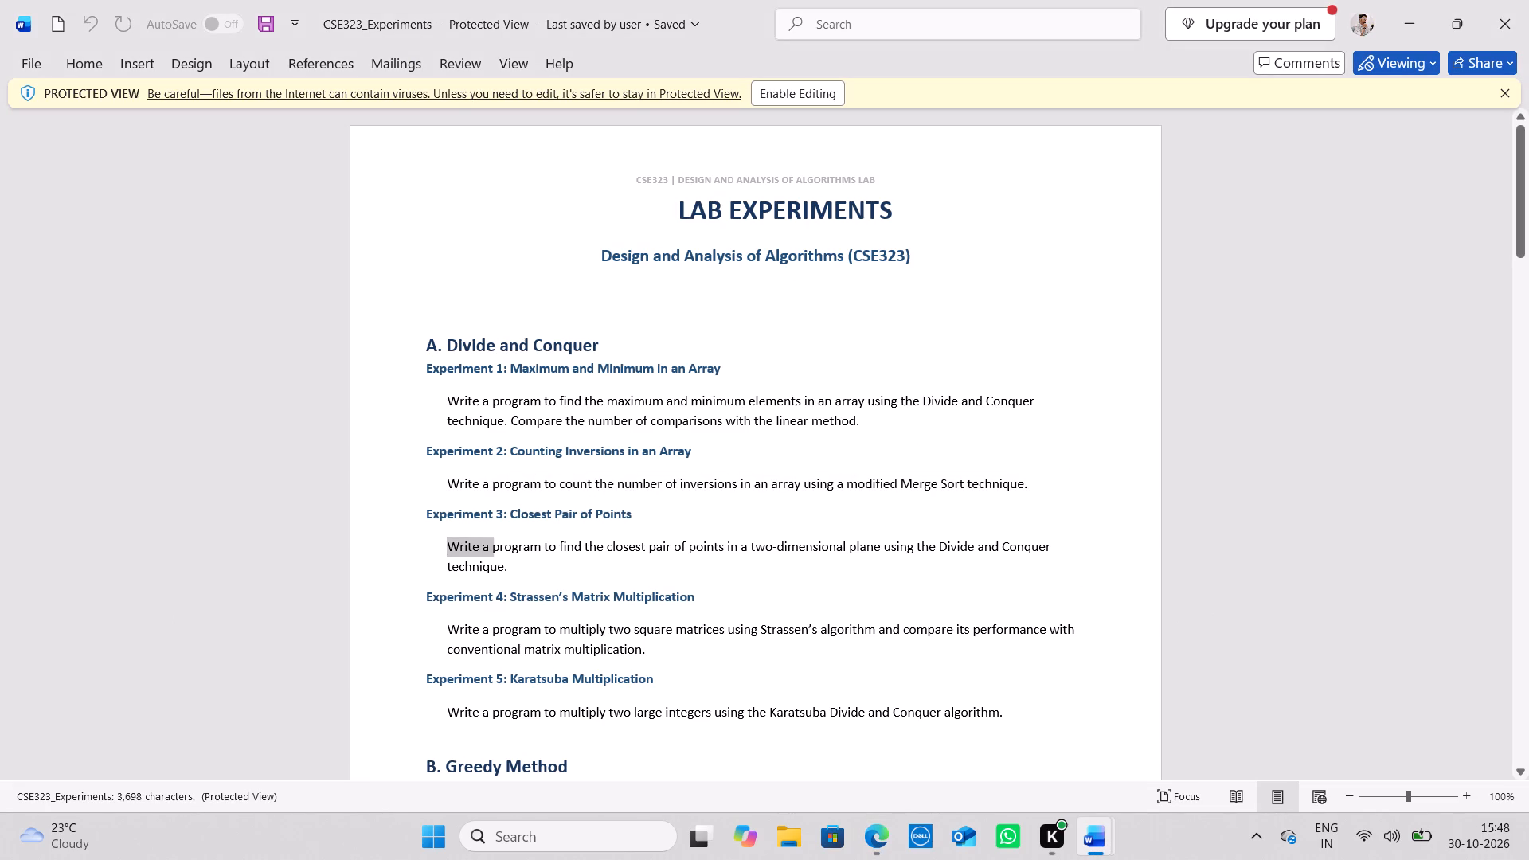
pyautogui.moveTo(513, 558); pyautogui.dragTo(526, 563)
pyautogui.hotkey('ctrl', 'c')
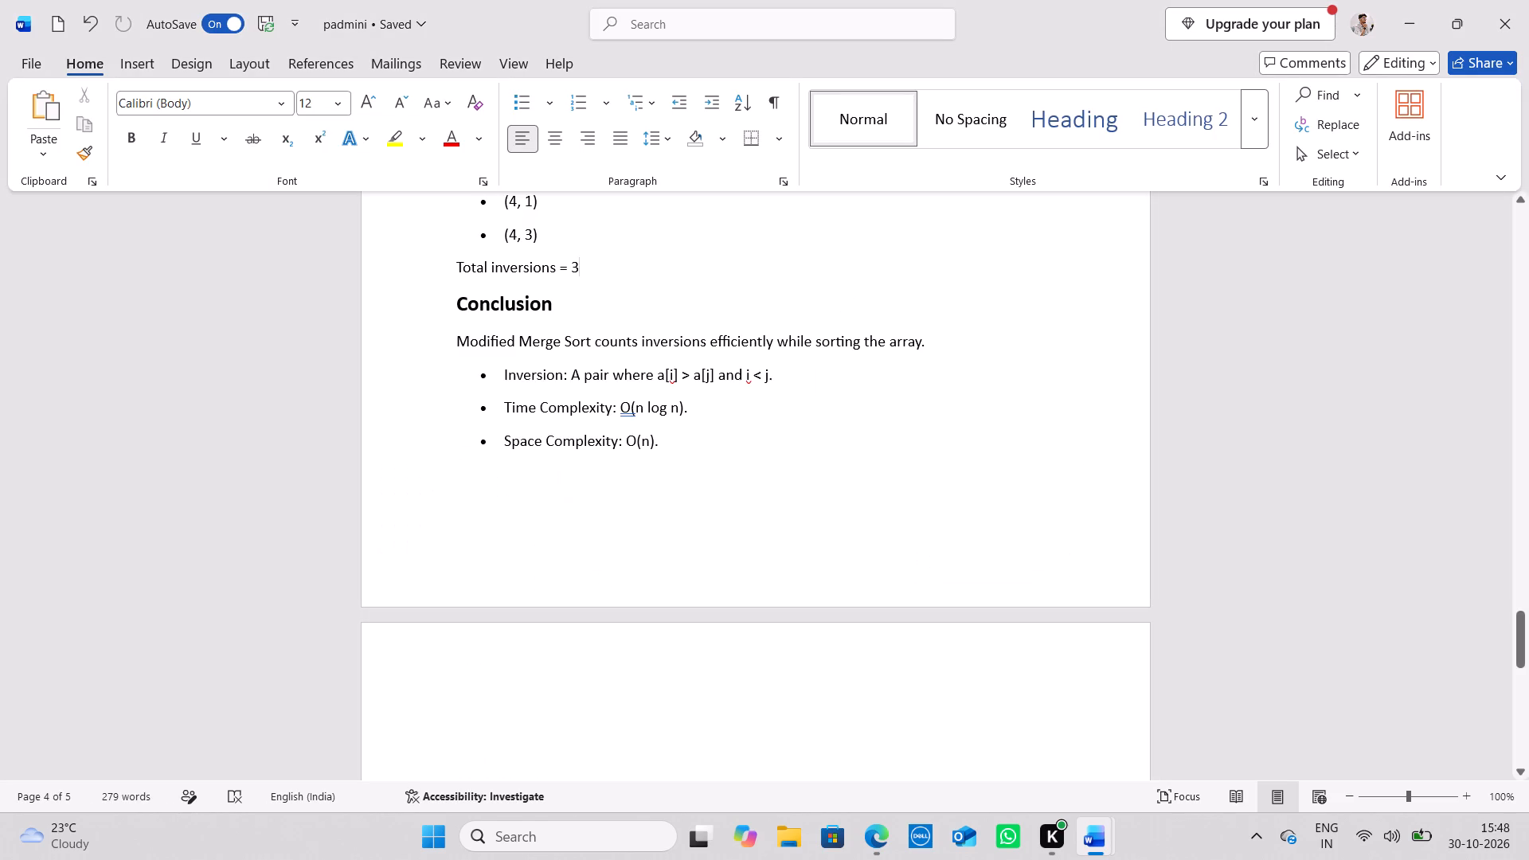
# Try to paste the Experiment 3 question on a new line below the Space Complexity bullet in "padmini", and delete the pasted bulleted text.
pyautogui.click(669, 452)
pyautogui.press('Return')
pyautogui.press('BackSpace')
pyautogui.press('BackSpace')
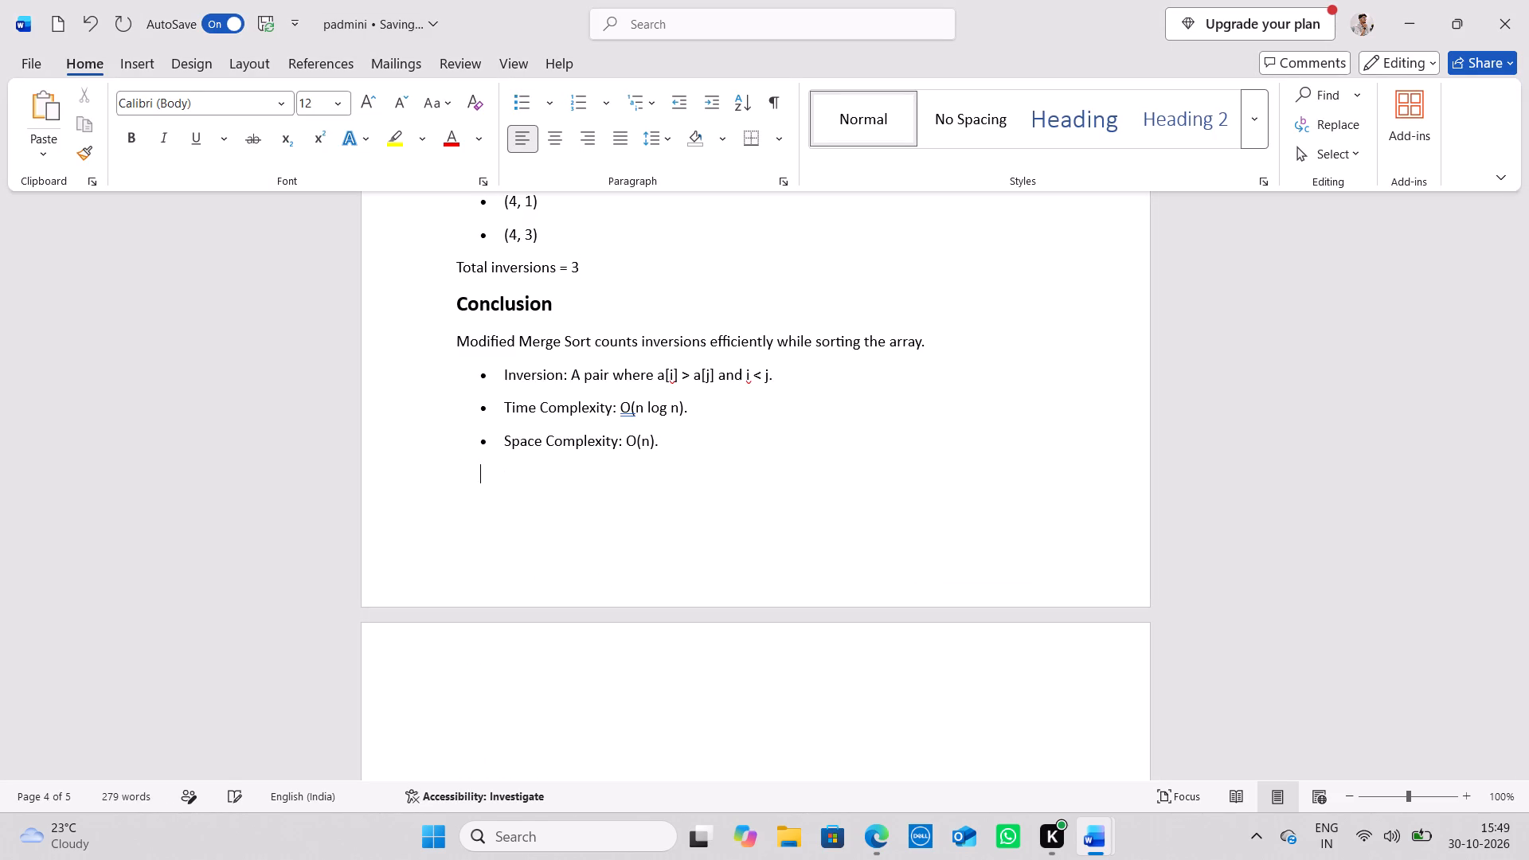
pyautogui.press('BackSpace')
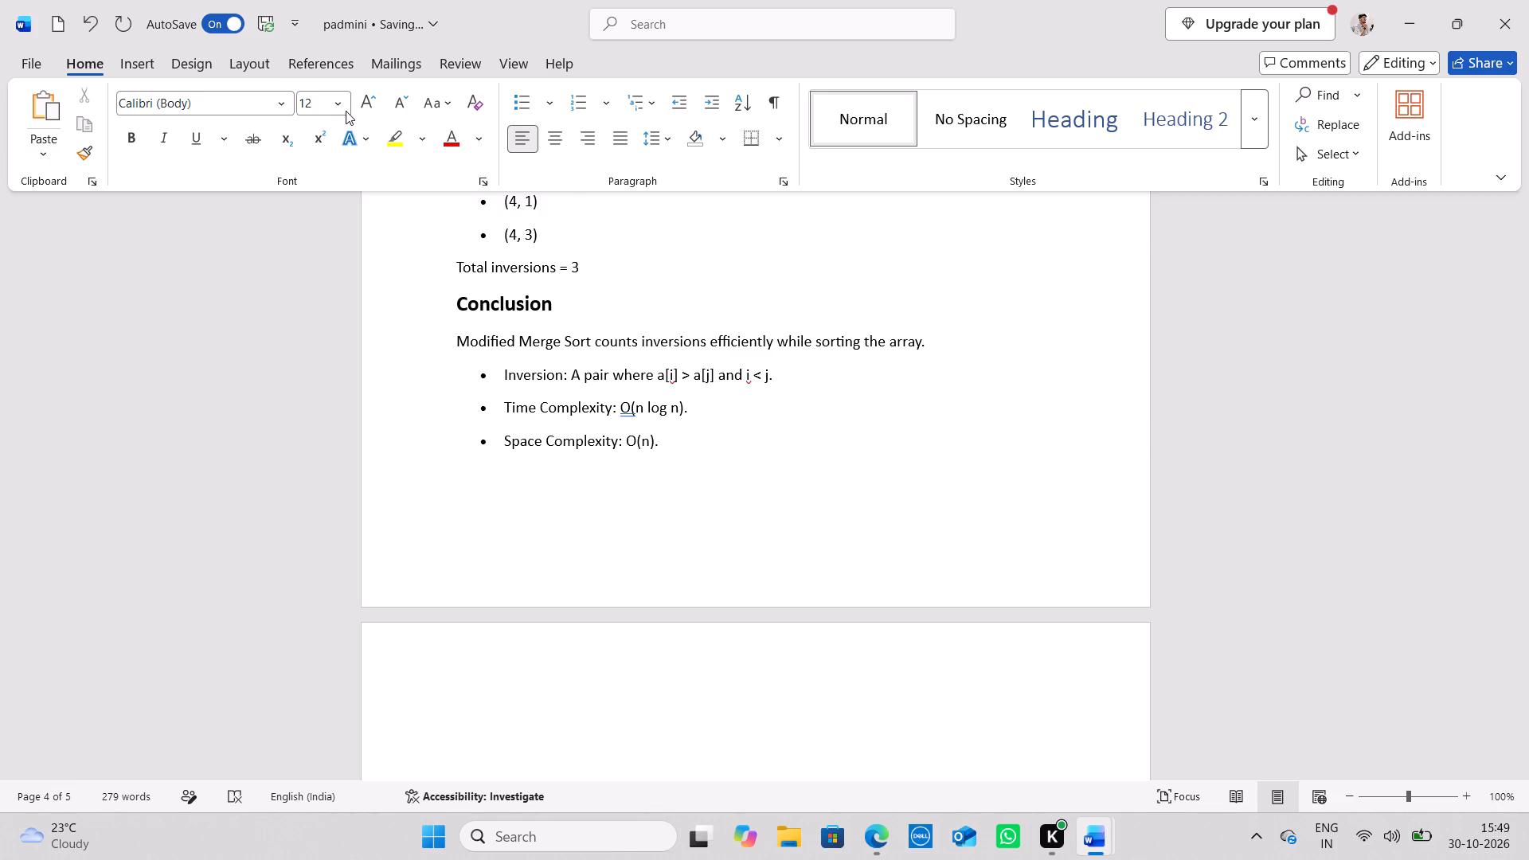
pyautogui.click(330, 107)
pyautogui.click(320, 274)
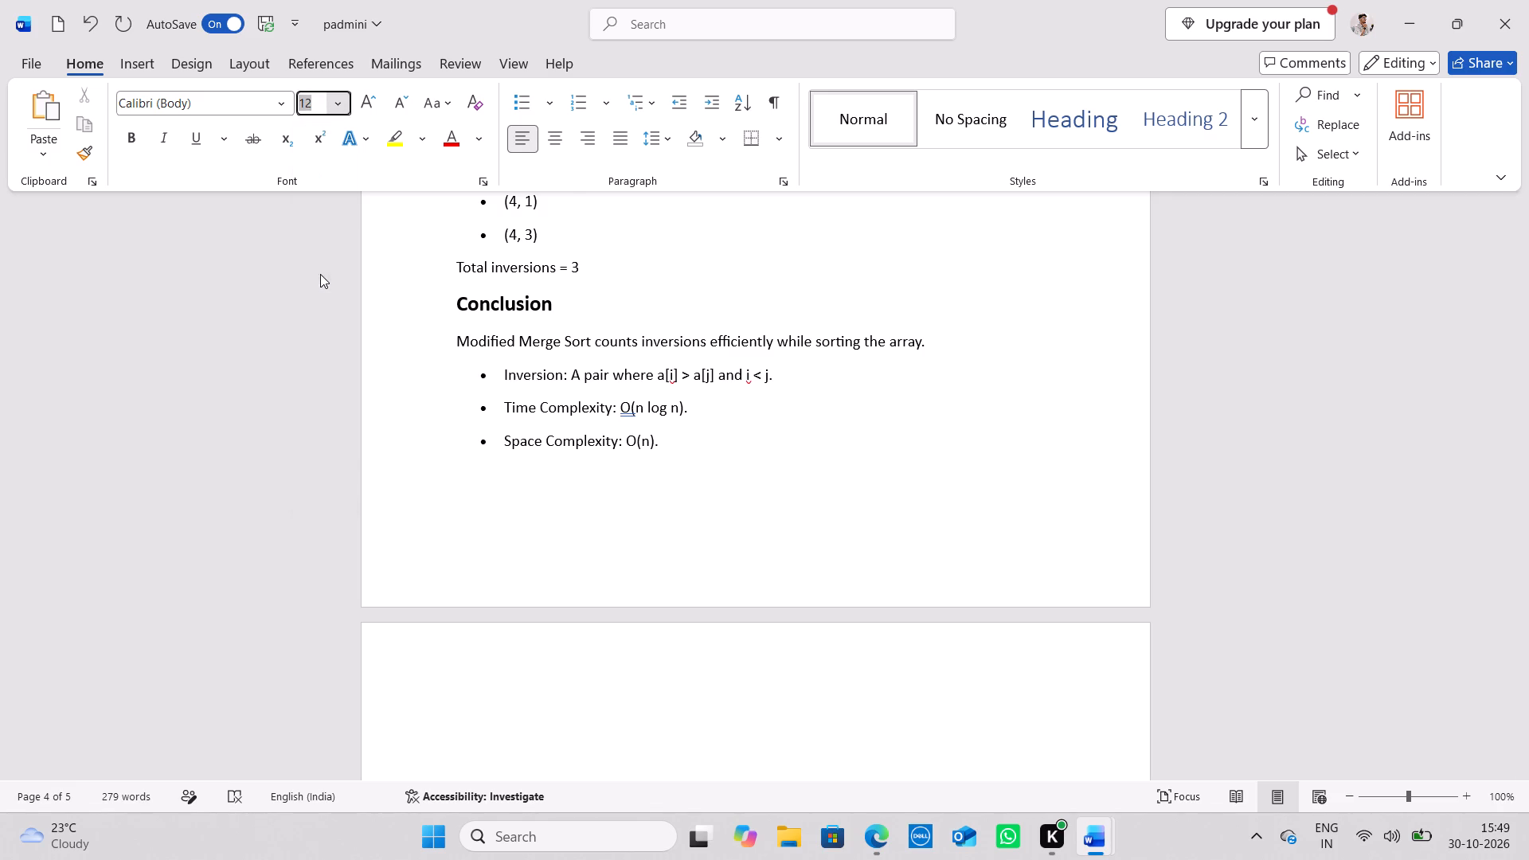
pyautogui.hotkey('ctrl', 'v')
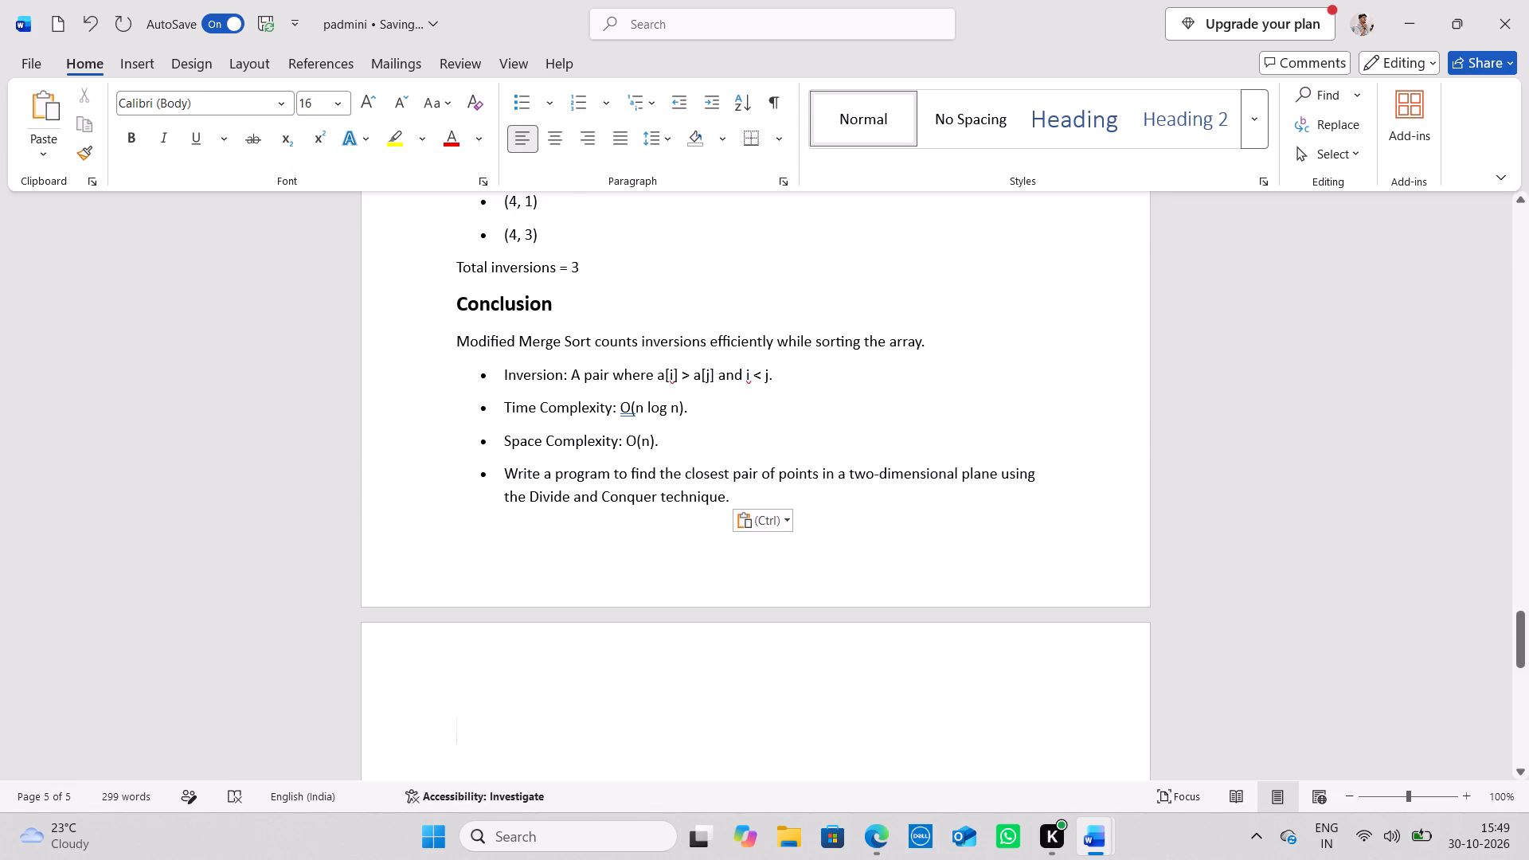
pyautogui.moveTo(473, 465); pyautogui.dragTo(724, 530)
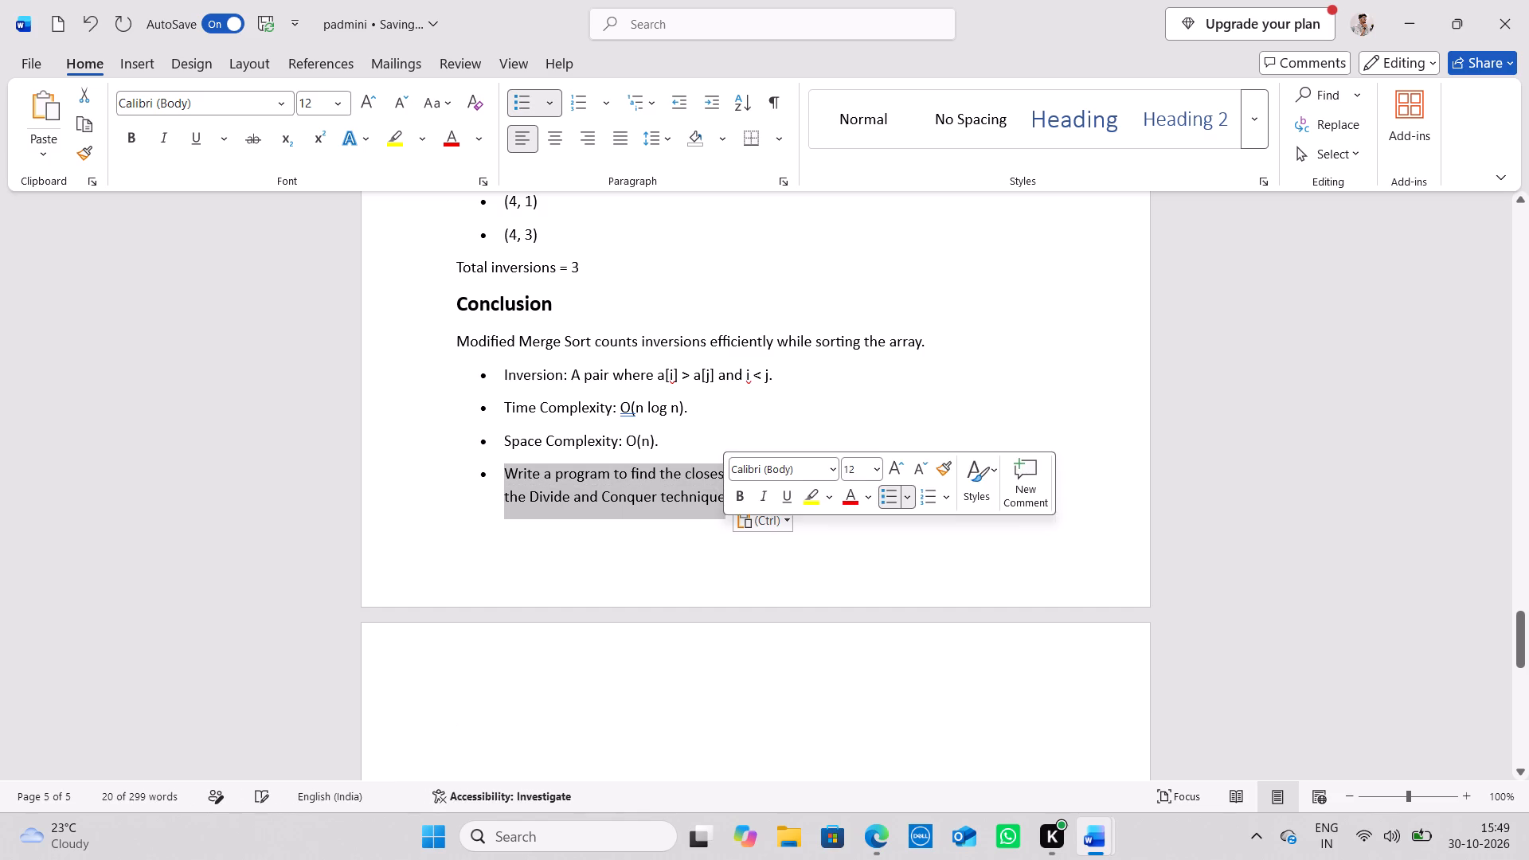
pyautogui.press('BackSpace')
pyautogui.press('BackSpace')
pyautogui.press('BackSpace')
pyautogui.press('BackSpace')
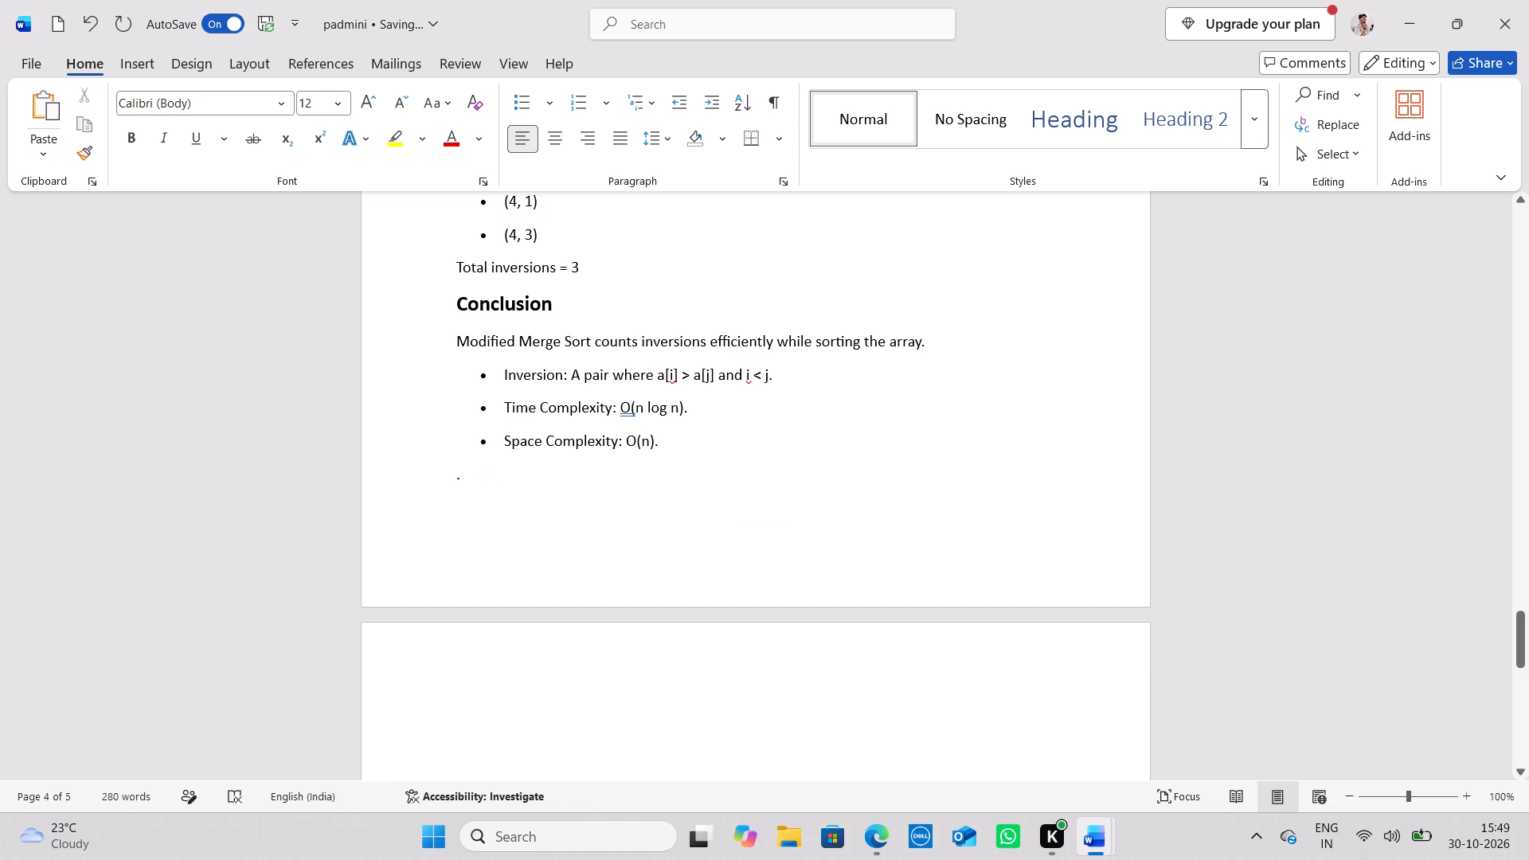
# Paste the closest-pair question as plain unbulleted text at the top of the page after the conclusion and remove the stray period below it.
pyautogui.press('Return')
pyautogui.press('Return')
pyautogui.press('BackSpace')
pyautogui.press('BackSpace')
pyautogui.press('Return')
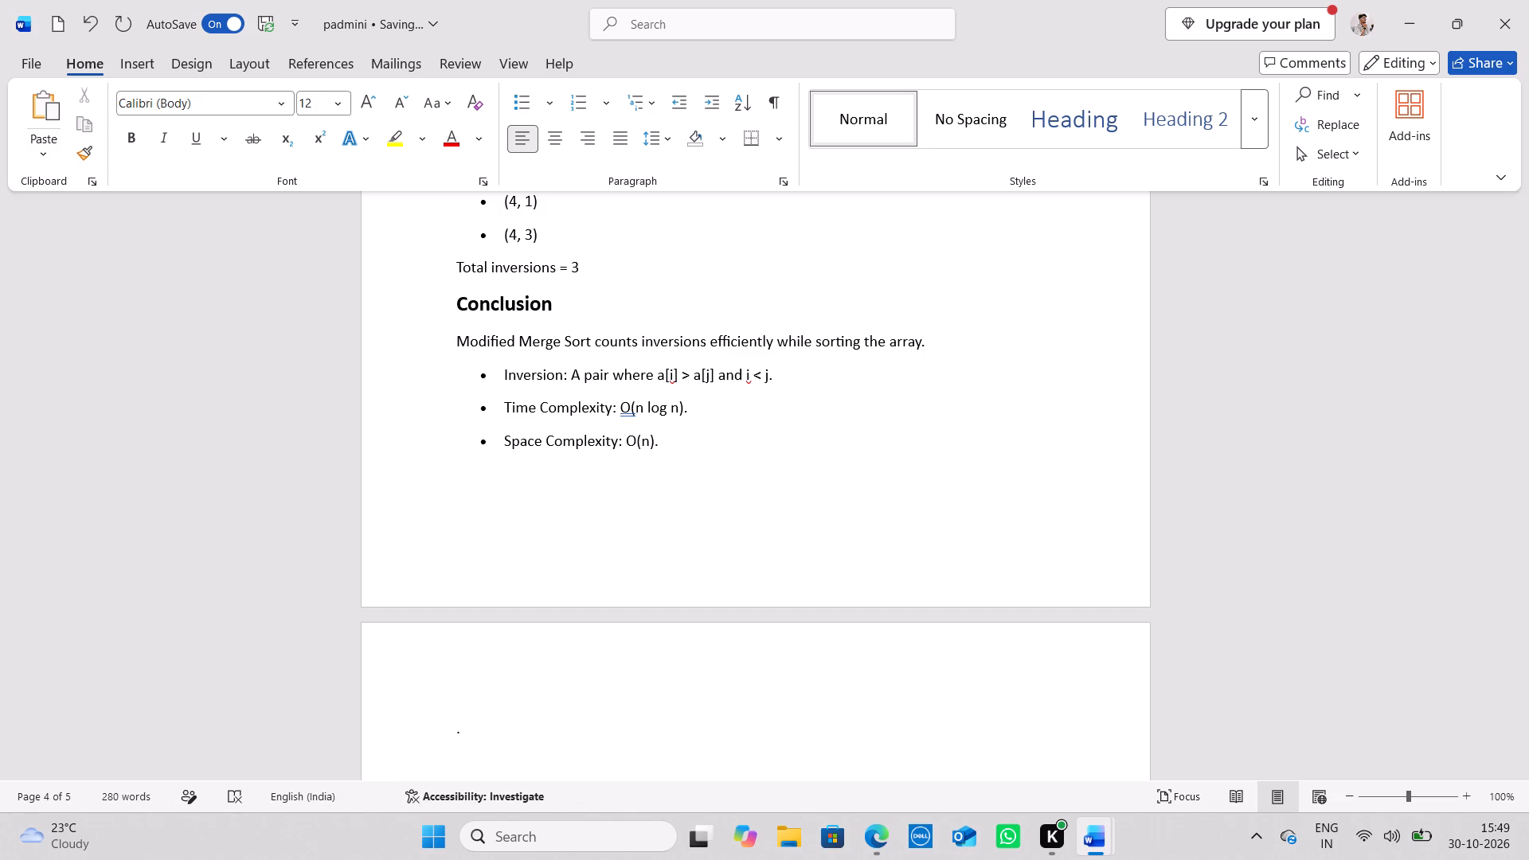
pyautogui.hotkey('ctrl', 'v')
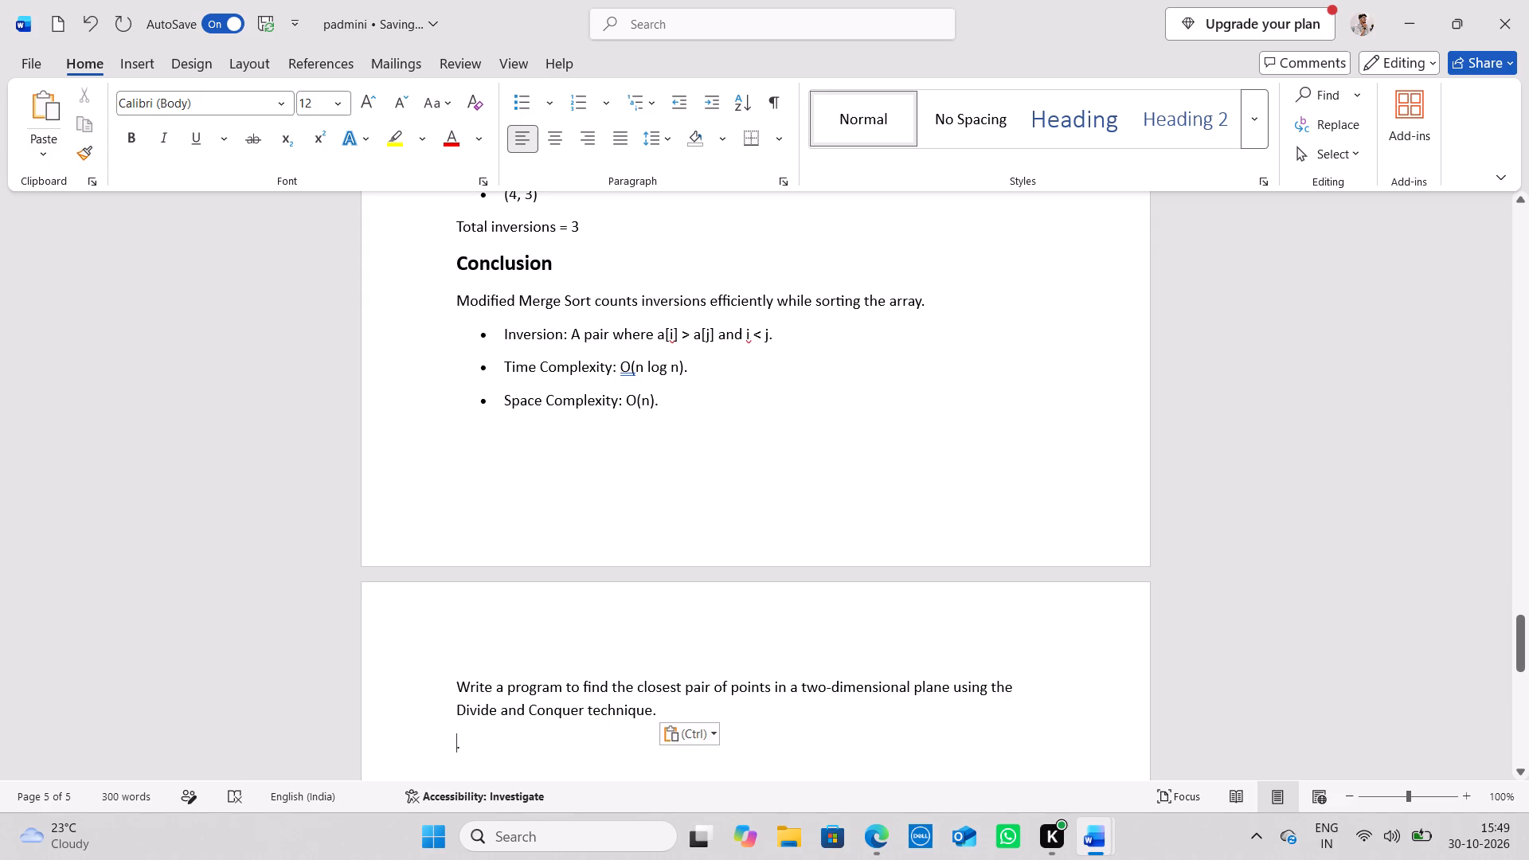
pyautogui.click(484, 742)
pyautogui.press('BackSpace')
pyautogui.press('BackSpace')
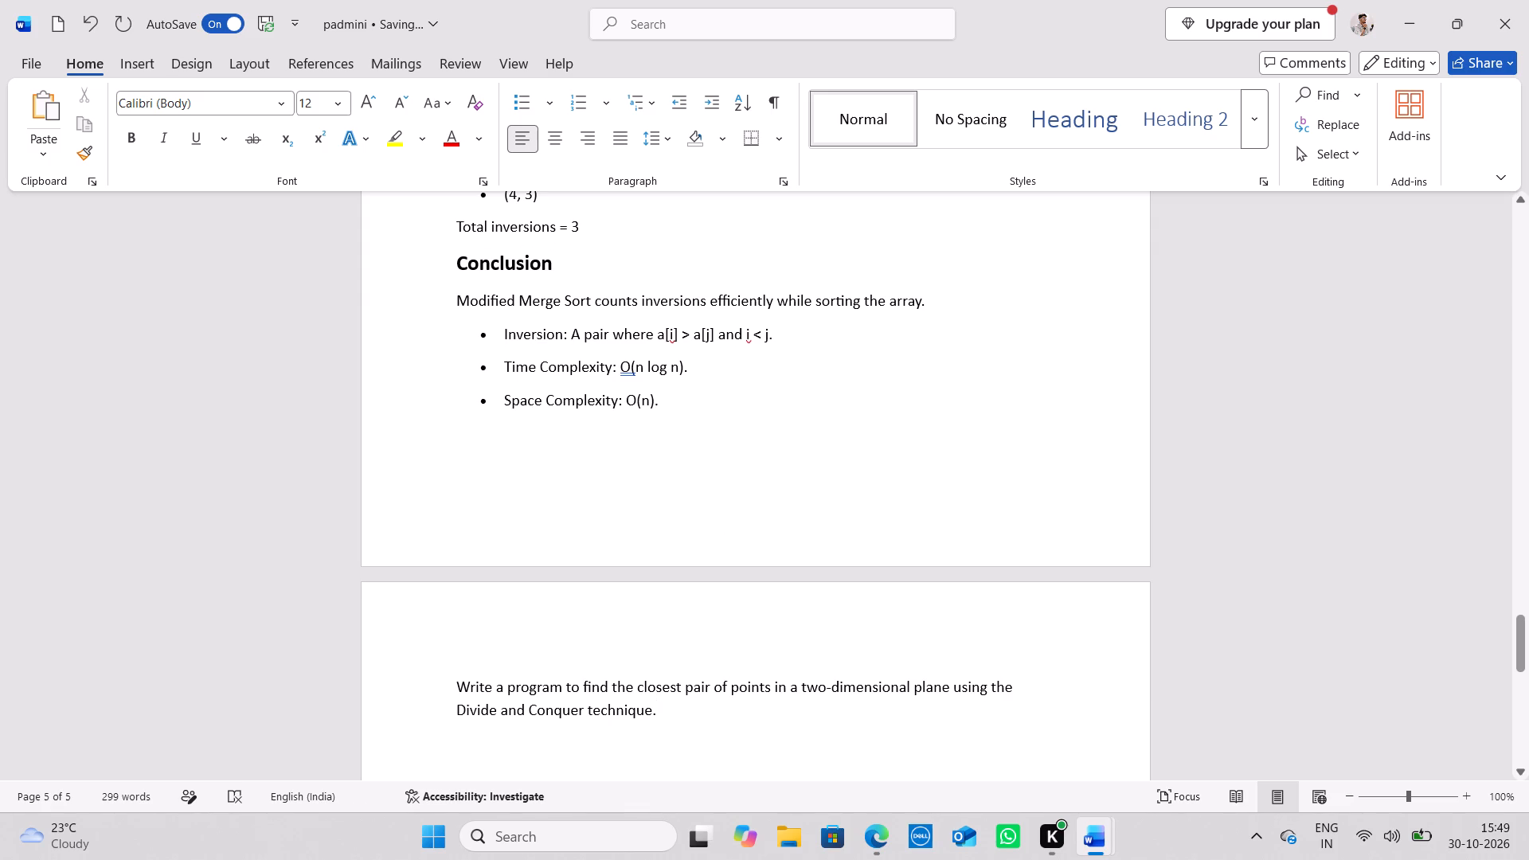
# Add the prefix "Q3.) " in front of the closest-pair question.
pyautogui.moveTo(451, 680); pyautogui.dragTo(603, 699)
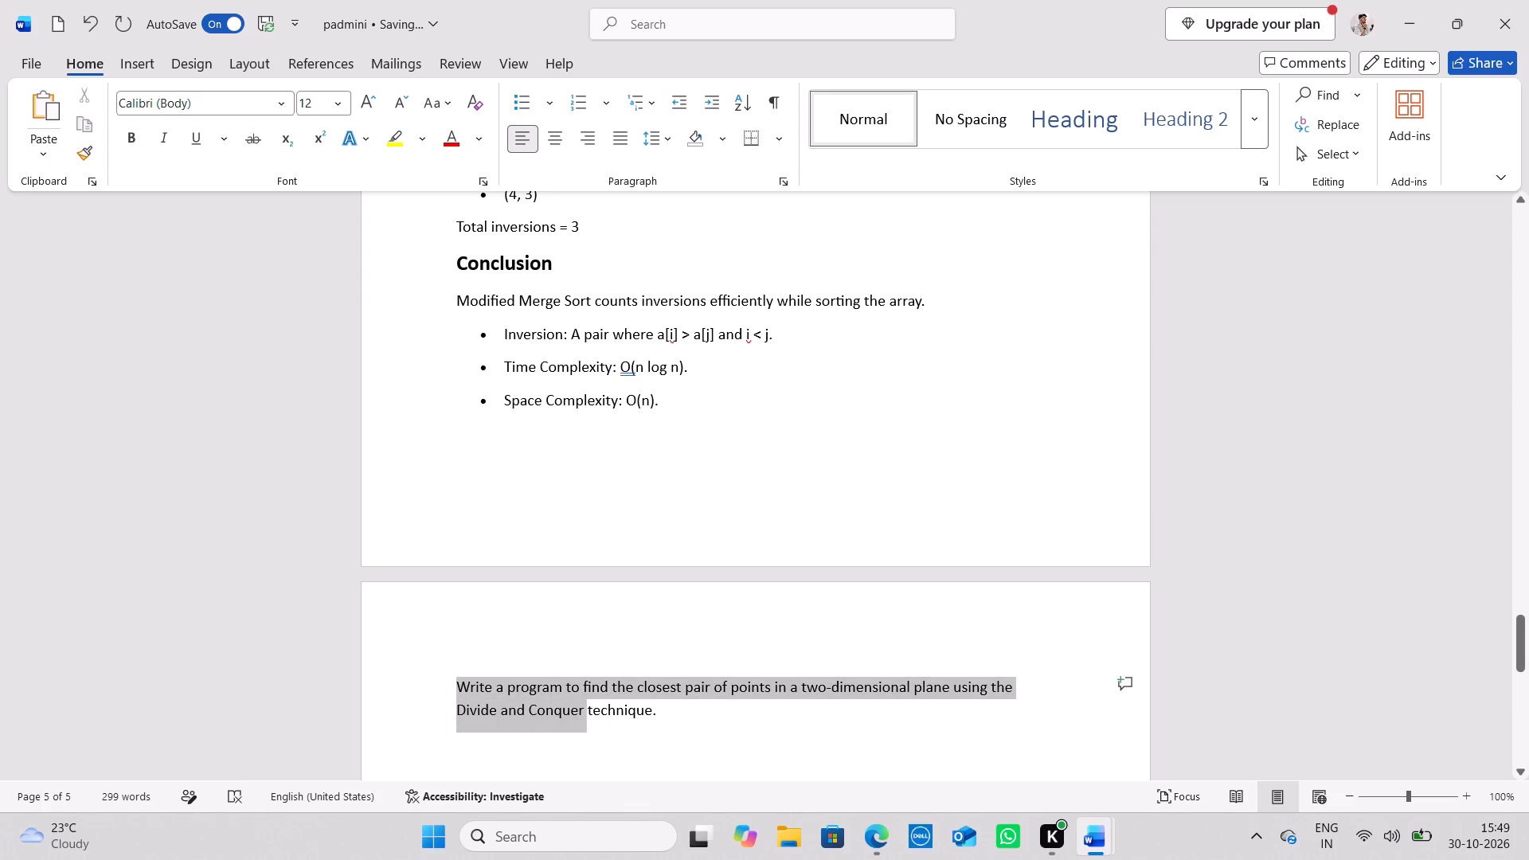
pyautogui.moveTo(603, 699); pyautogui.dragTo(675, 713)
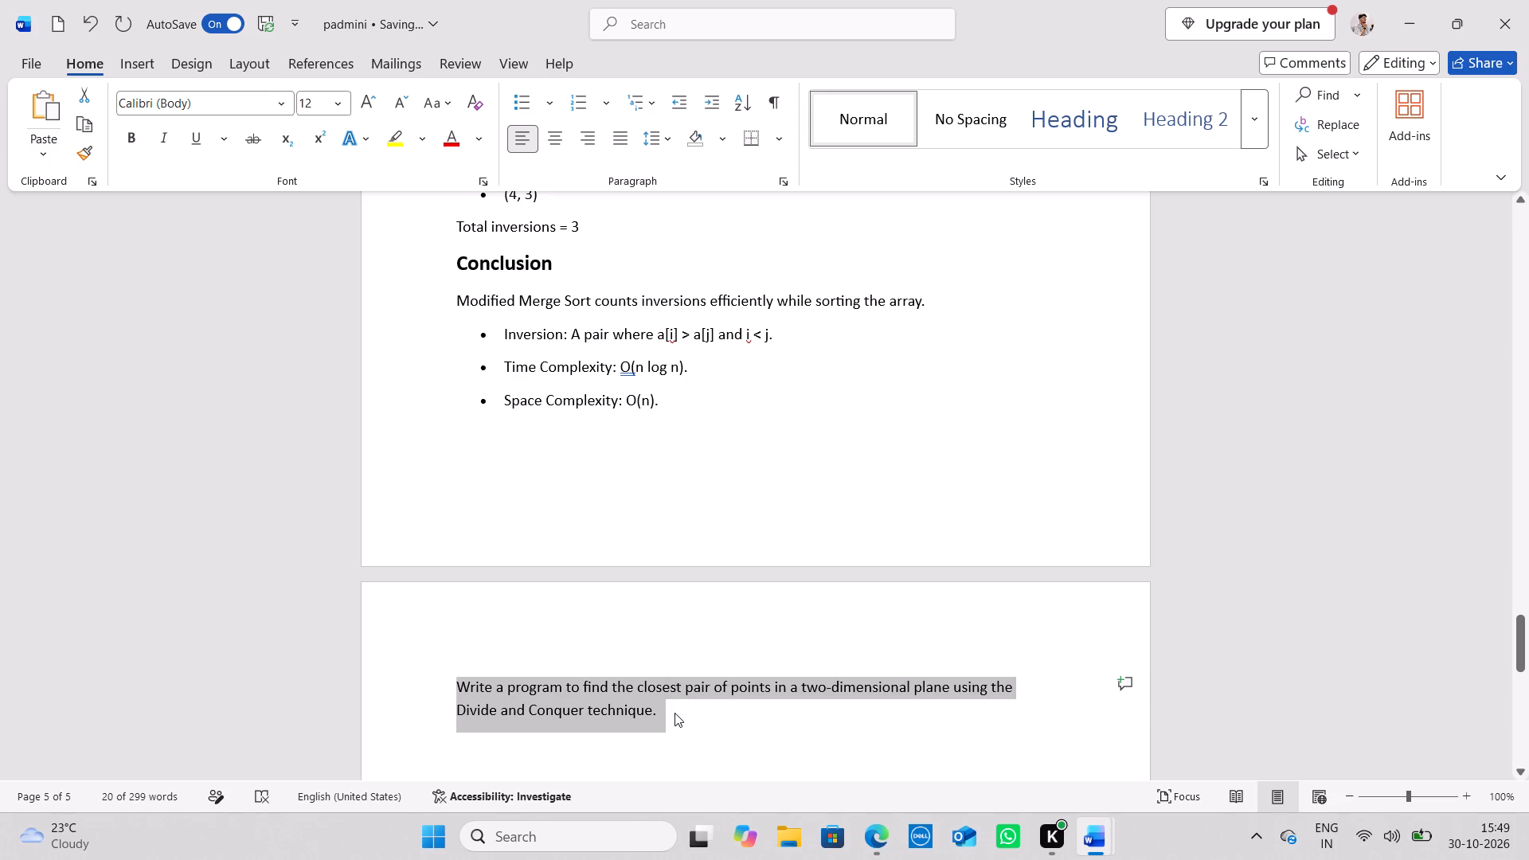
pyautogui.click(675, 713)
pyautogui.click(675, 713)
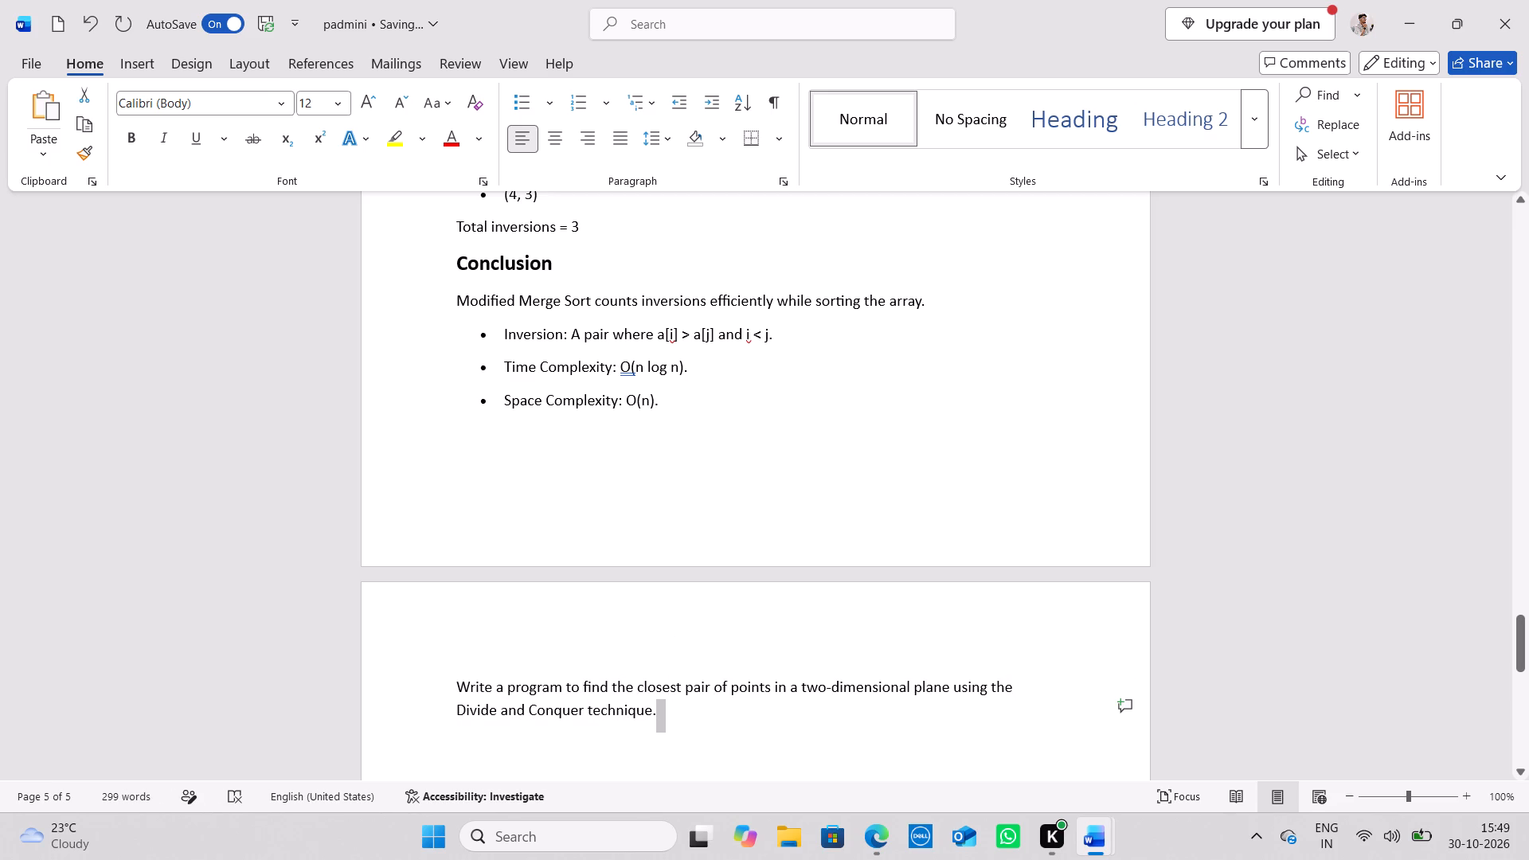
pyautogui.click(450, 685)
pyautogui.press('q')
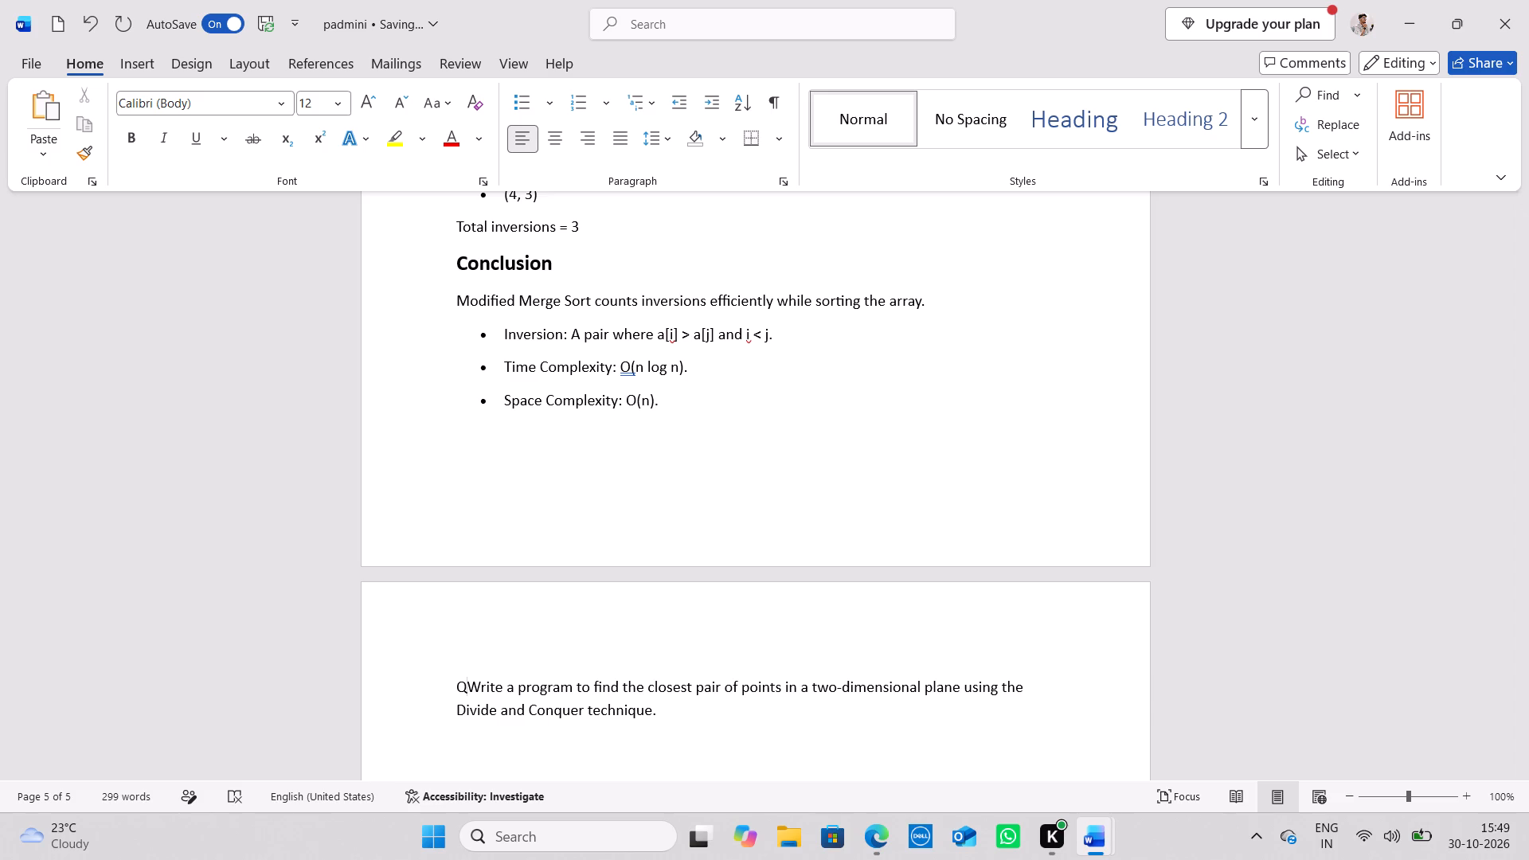
pyautogui.press('3')
pyautogui.press('.')
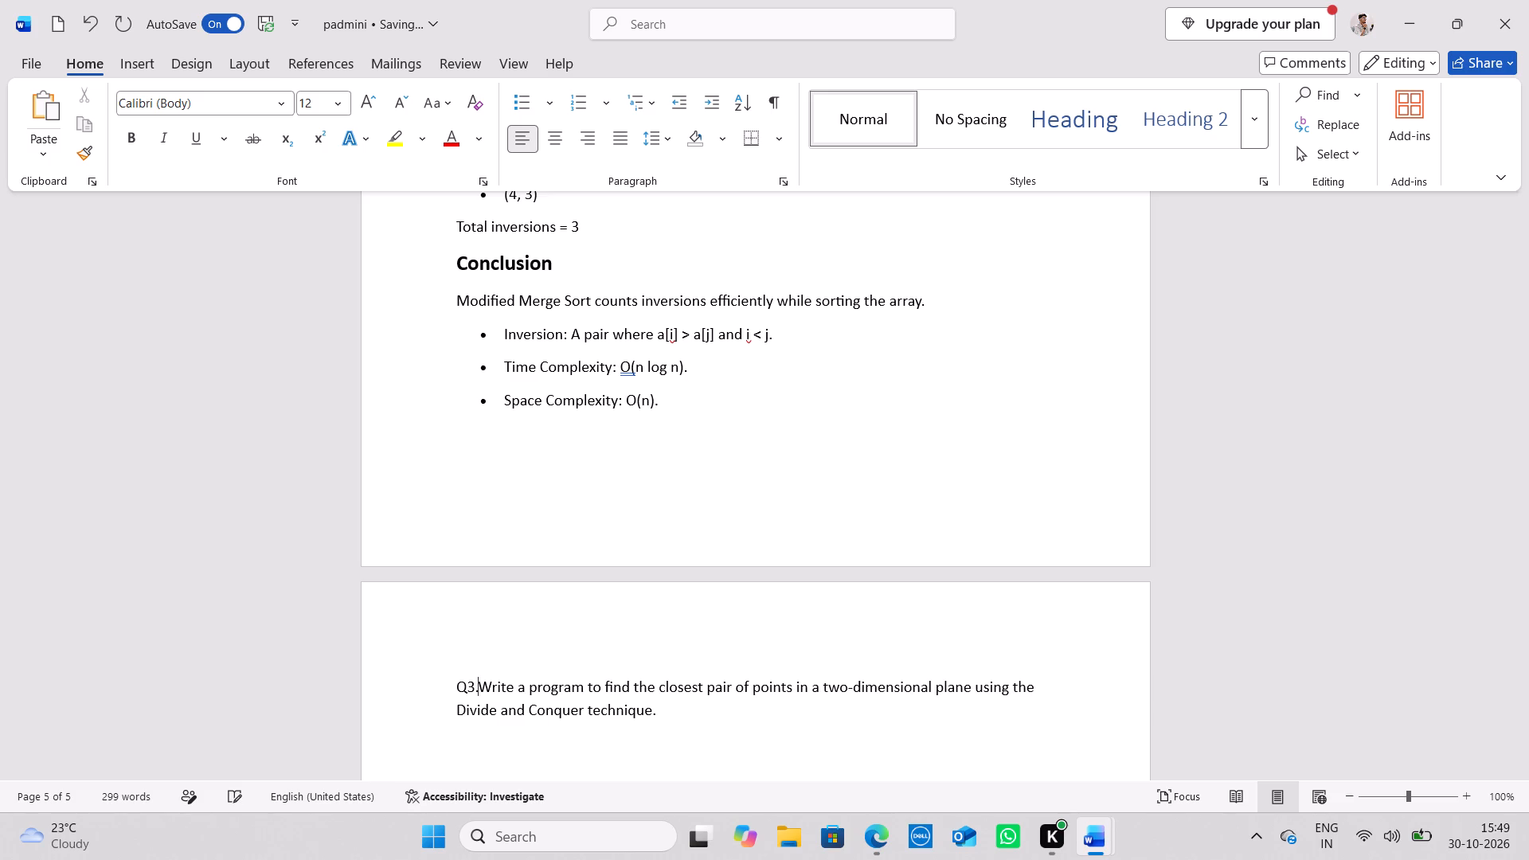
pyautogui.hotkey('shift', ')')
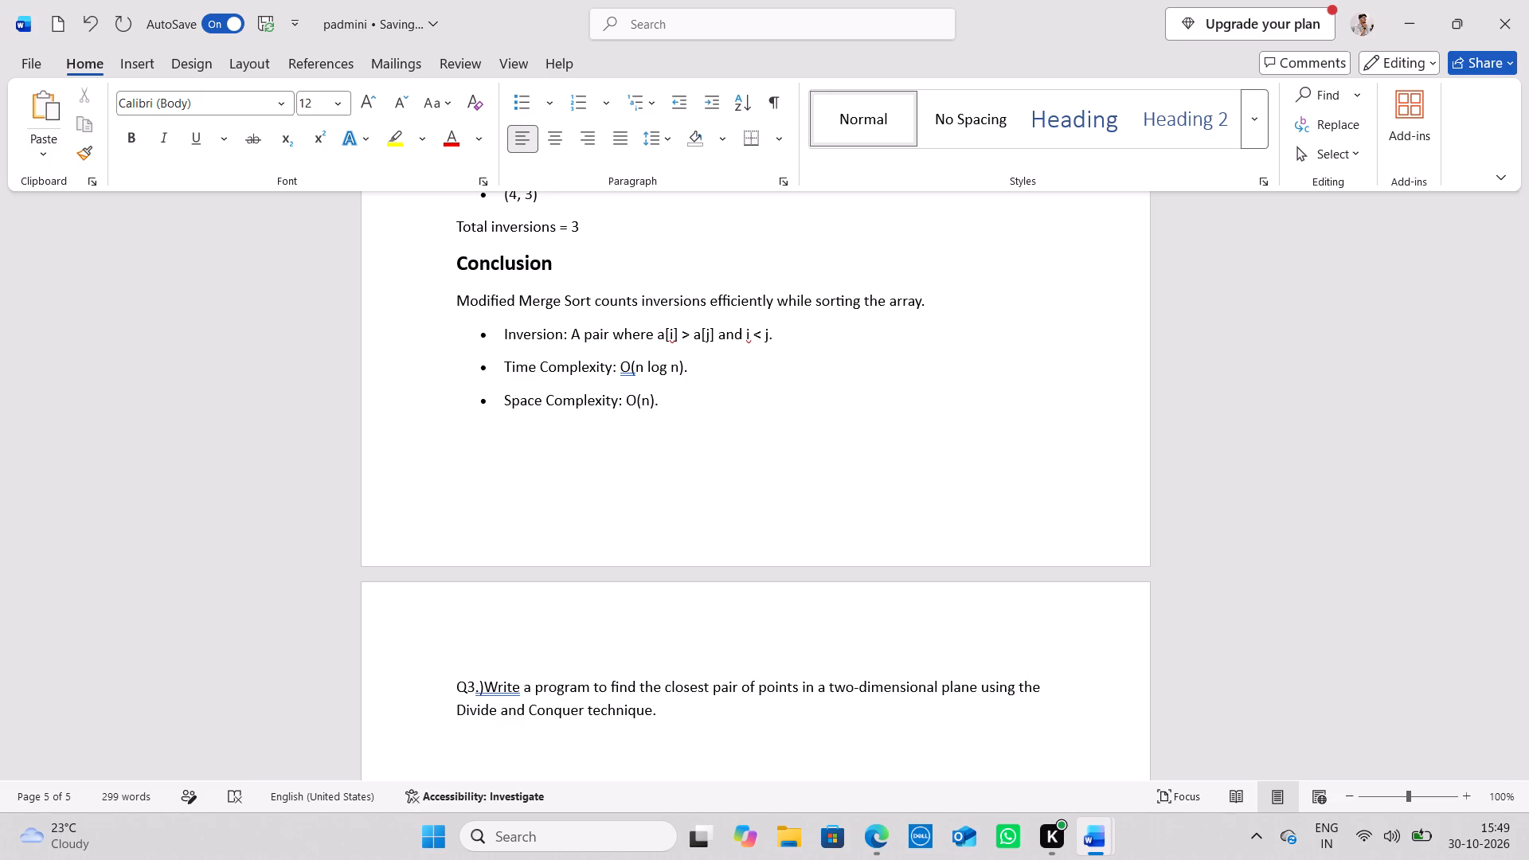
pyautogui.press('space')
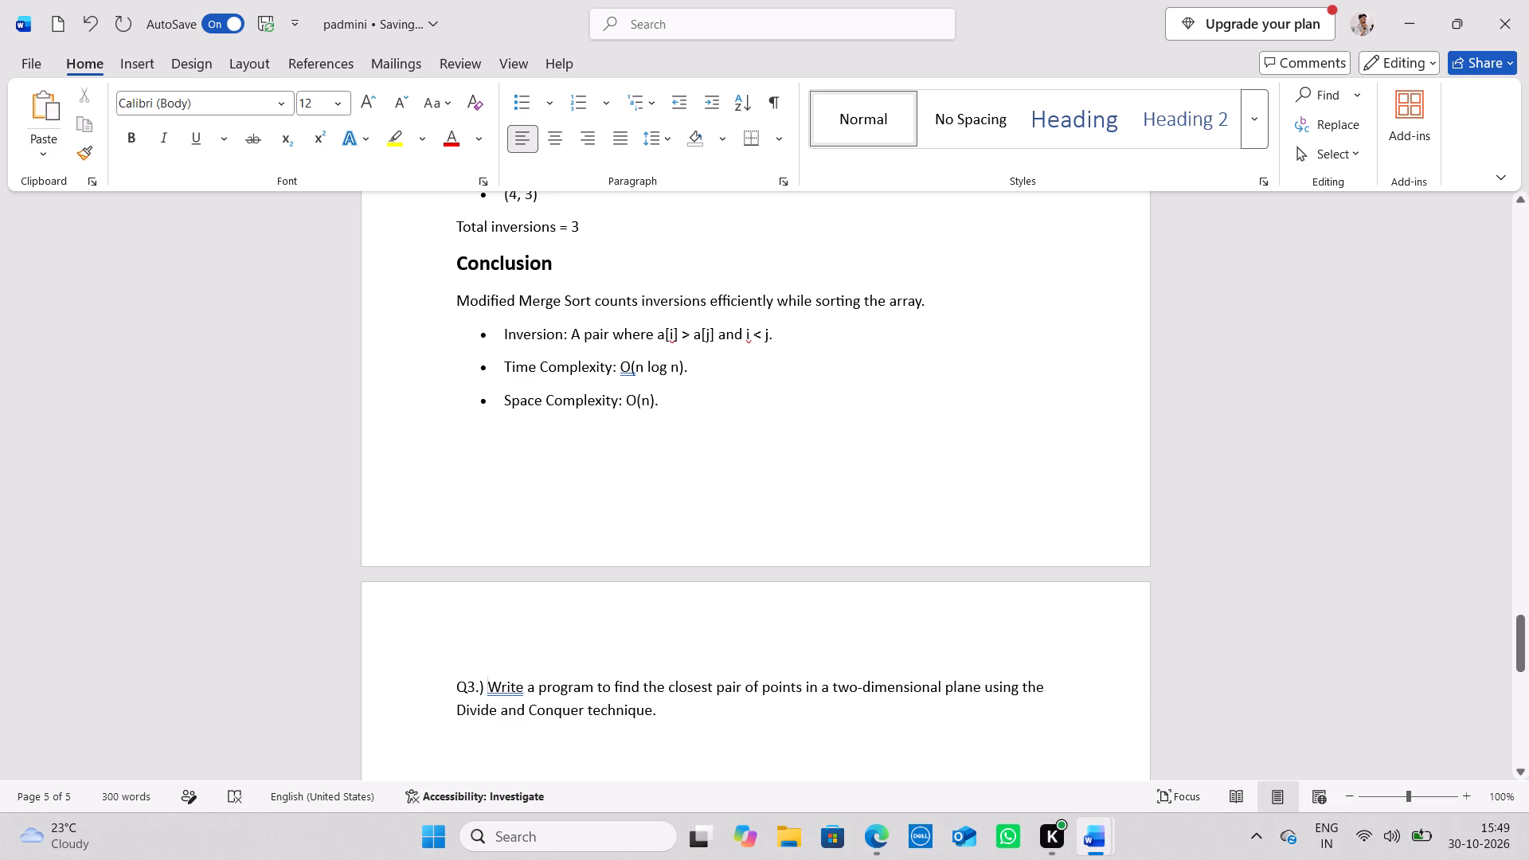
# Set the font size of the whole Q3 closest-pair question to 16.
pyautogui.moveTo(459, 684); pyautogui.dragTo(660, 713)
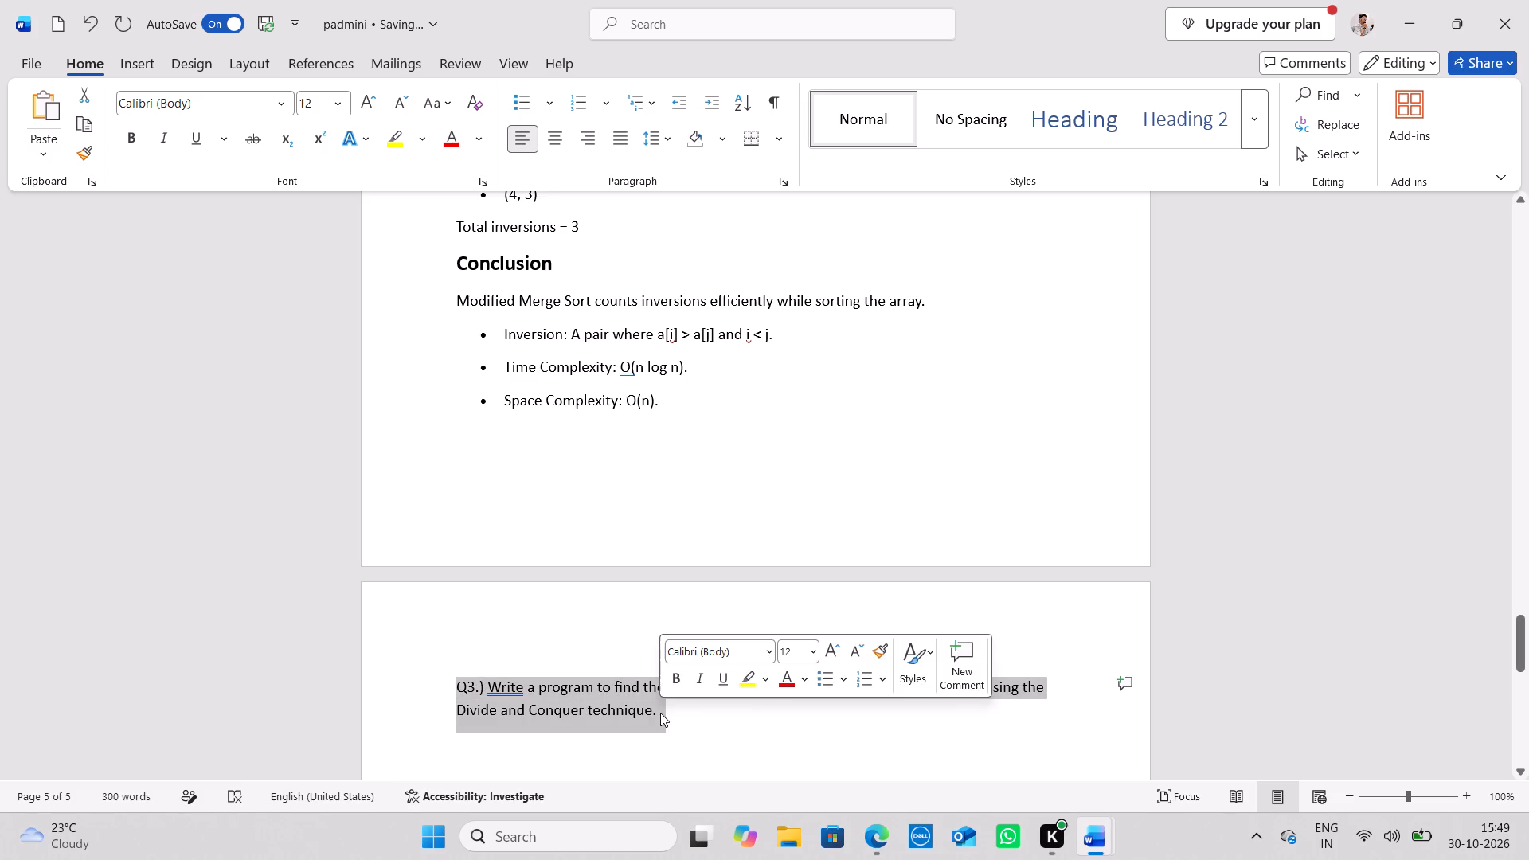
pyautogui.click(336, 101)
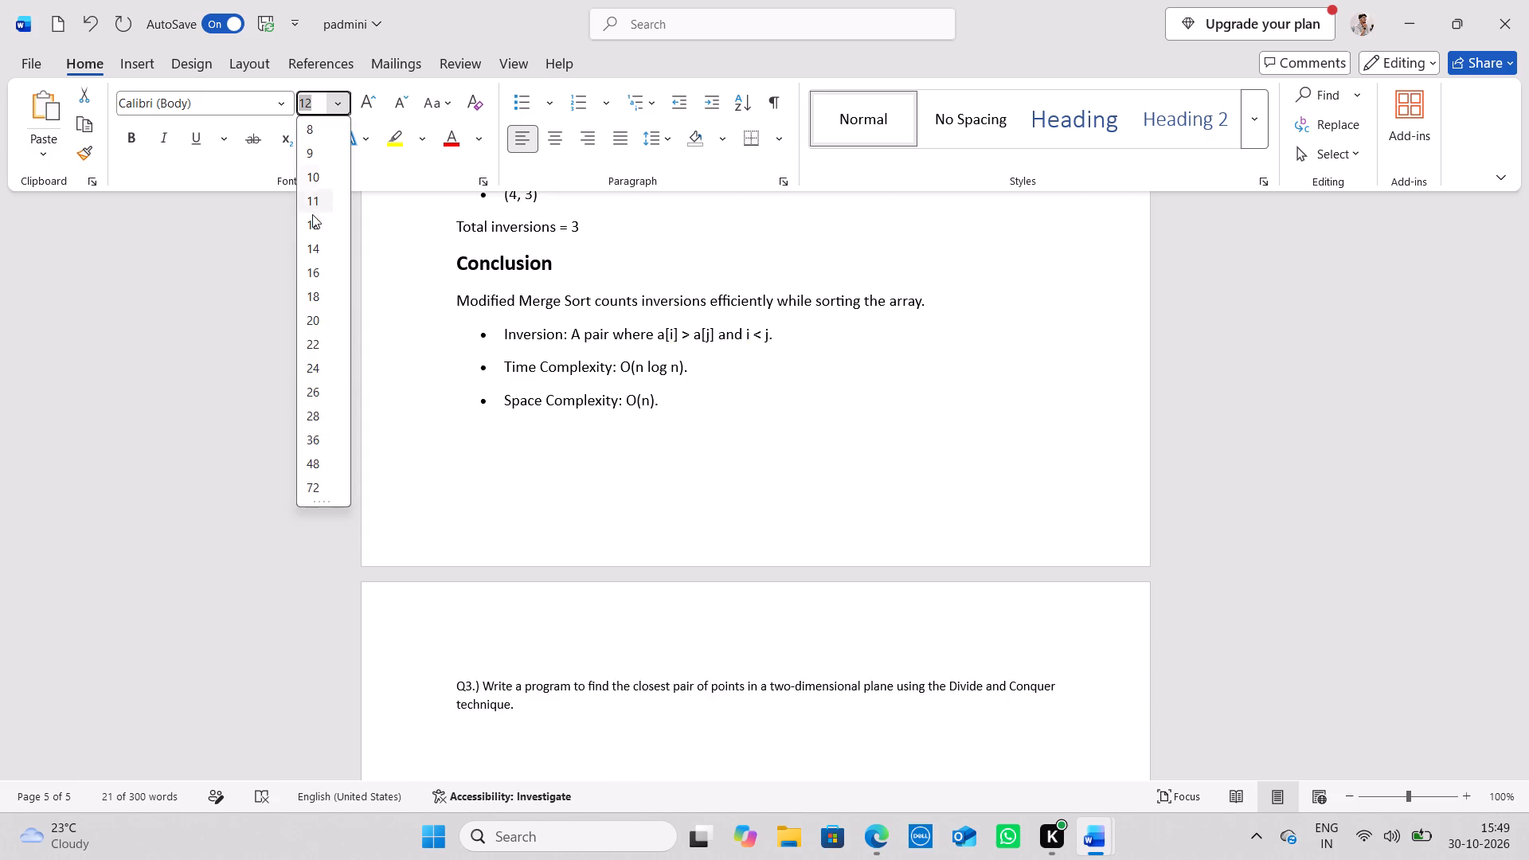
pyautogui.click(312, 267)
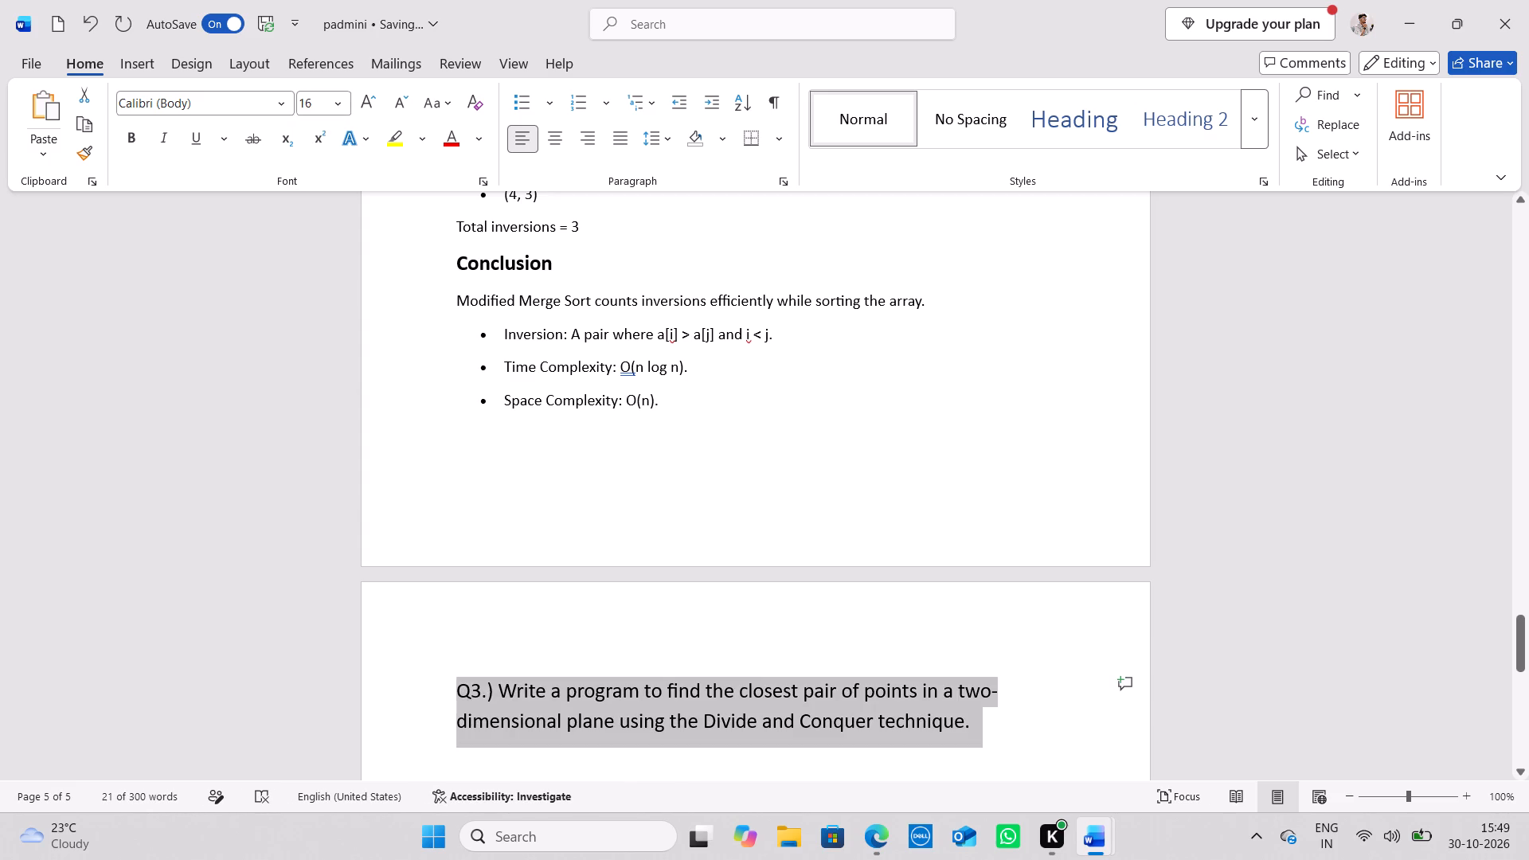
pyautogui.click(811, 505)
# Replace the period ending the Q3 question with a question mark and start a new line below it.
pyautogui.scroll(-1, 811, 505)
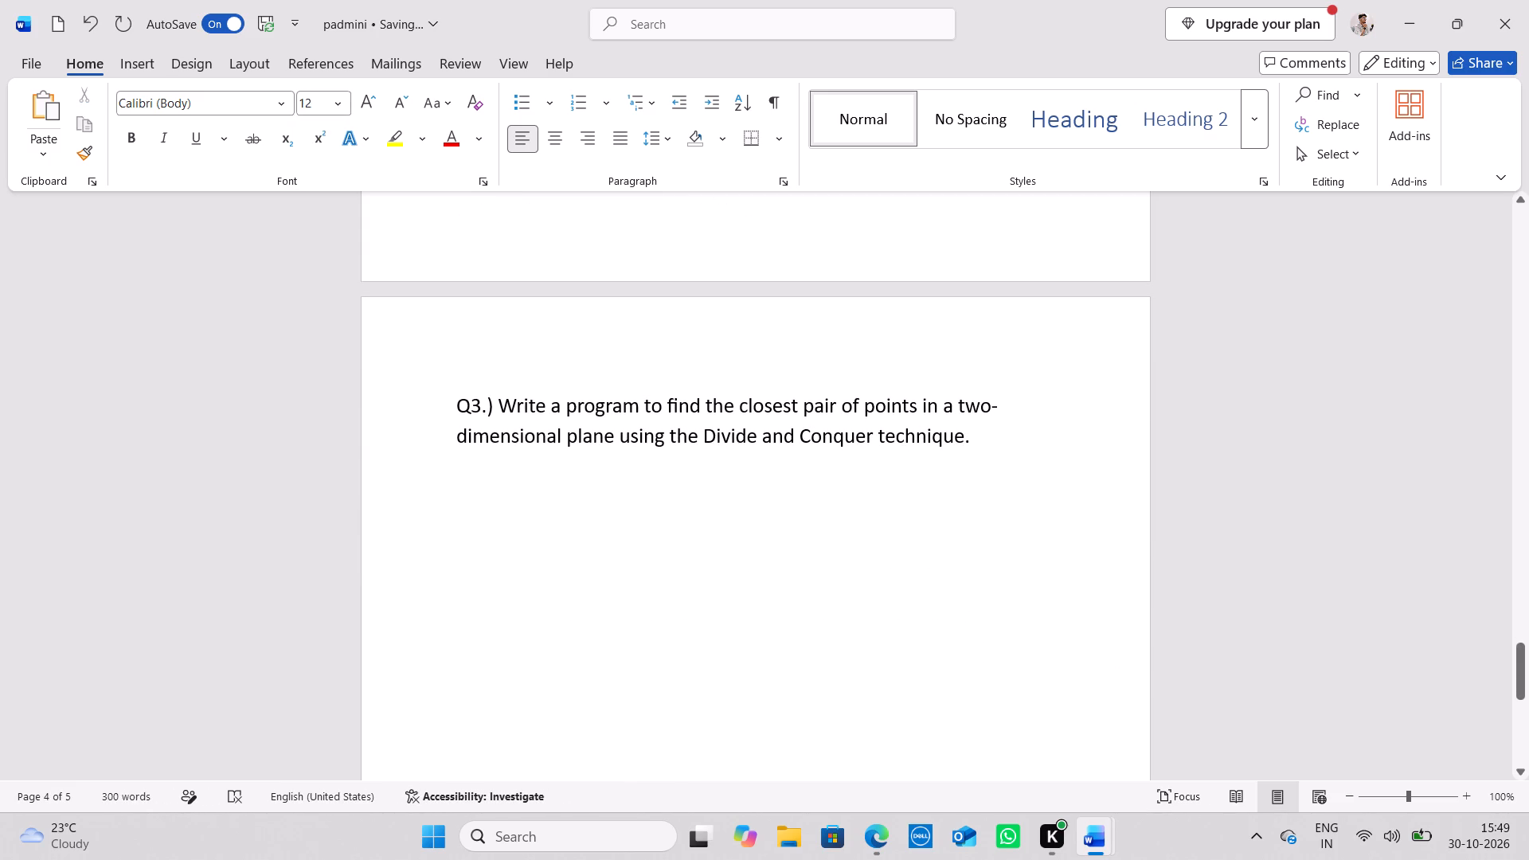
pyautogui.click(978, 436)
pyautogui.press('BackSpace')
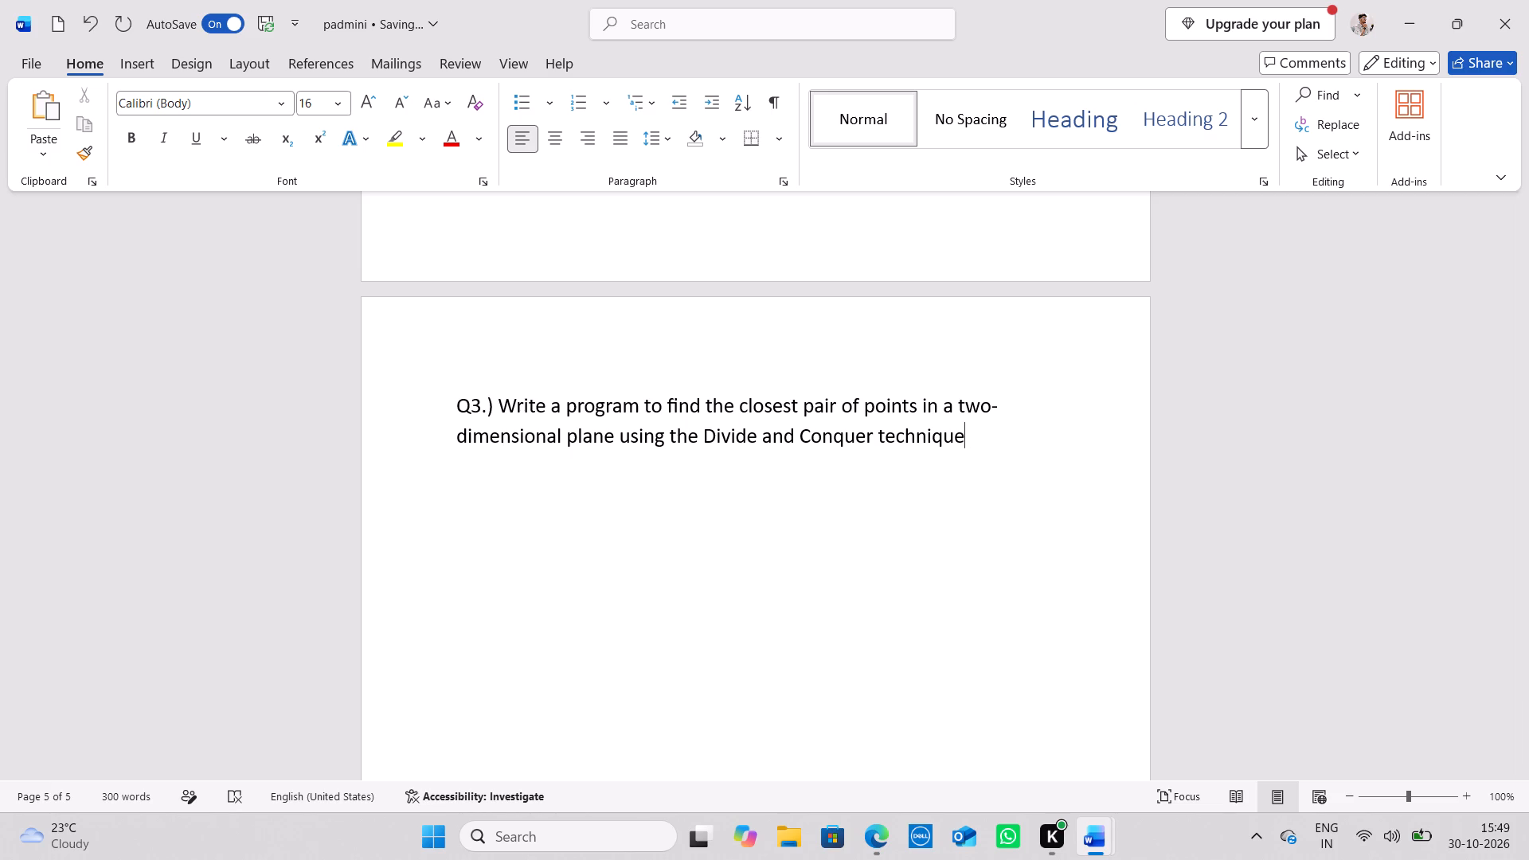
pyautogui.hotkey('shift', '?')
pyautogui.press('Return')
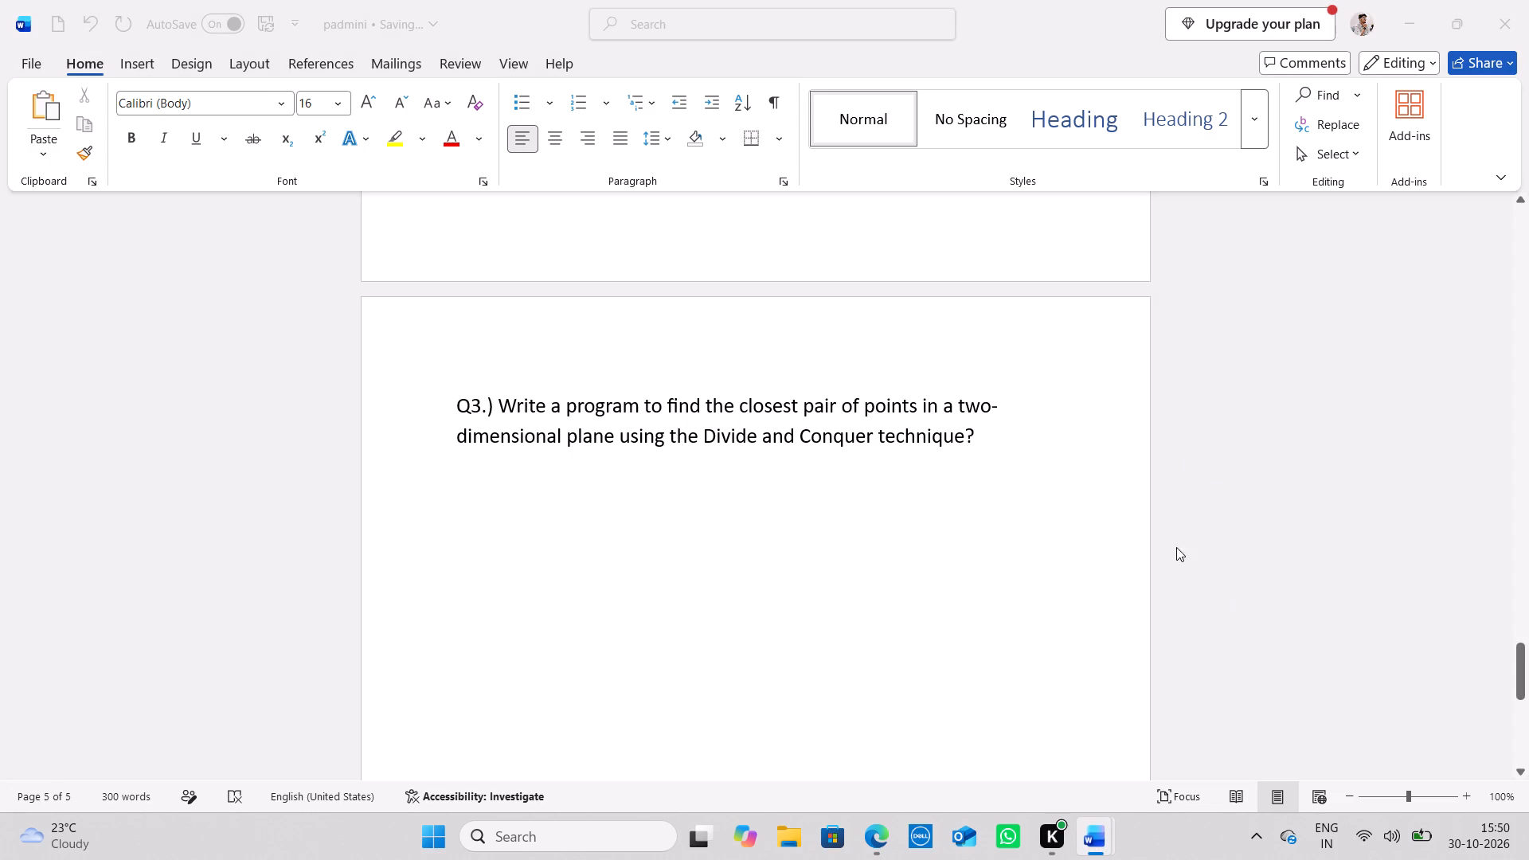
pyautogui.scroll(16, 994, 436)
pyautogui.scroll(12, 994, 436)
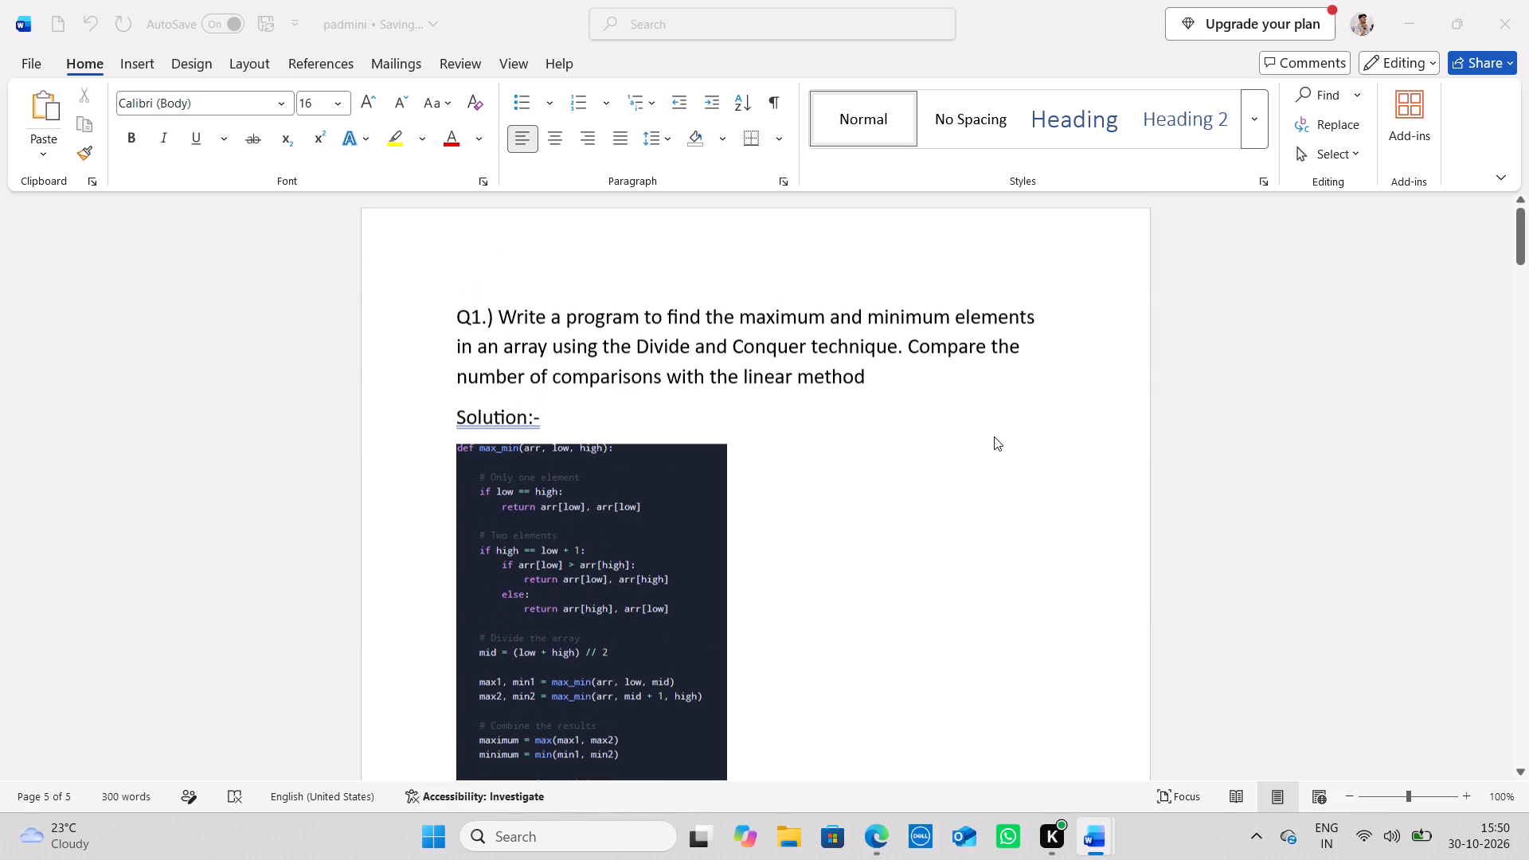
pyautogui.scroll(-5, 994, 436)
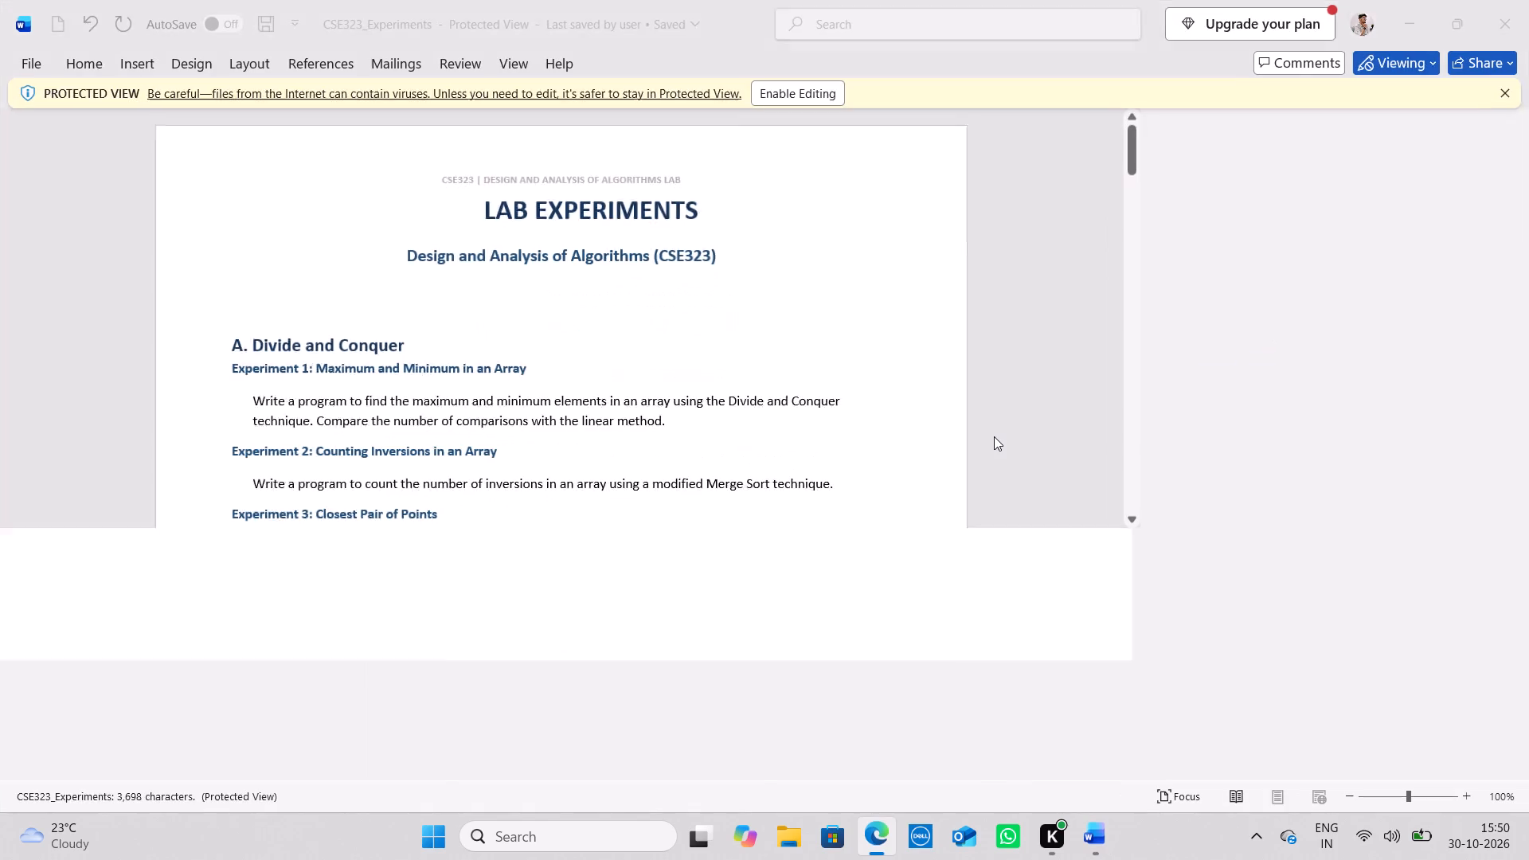
pyautogui.scroll(-11, 760, 602)
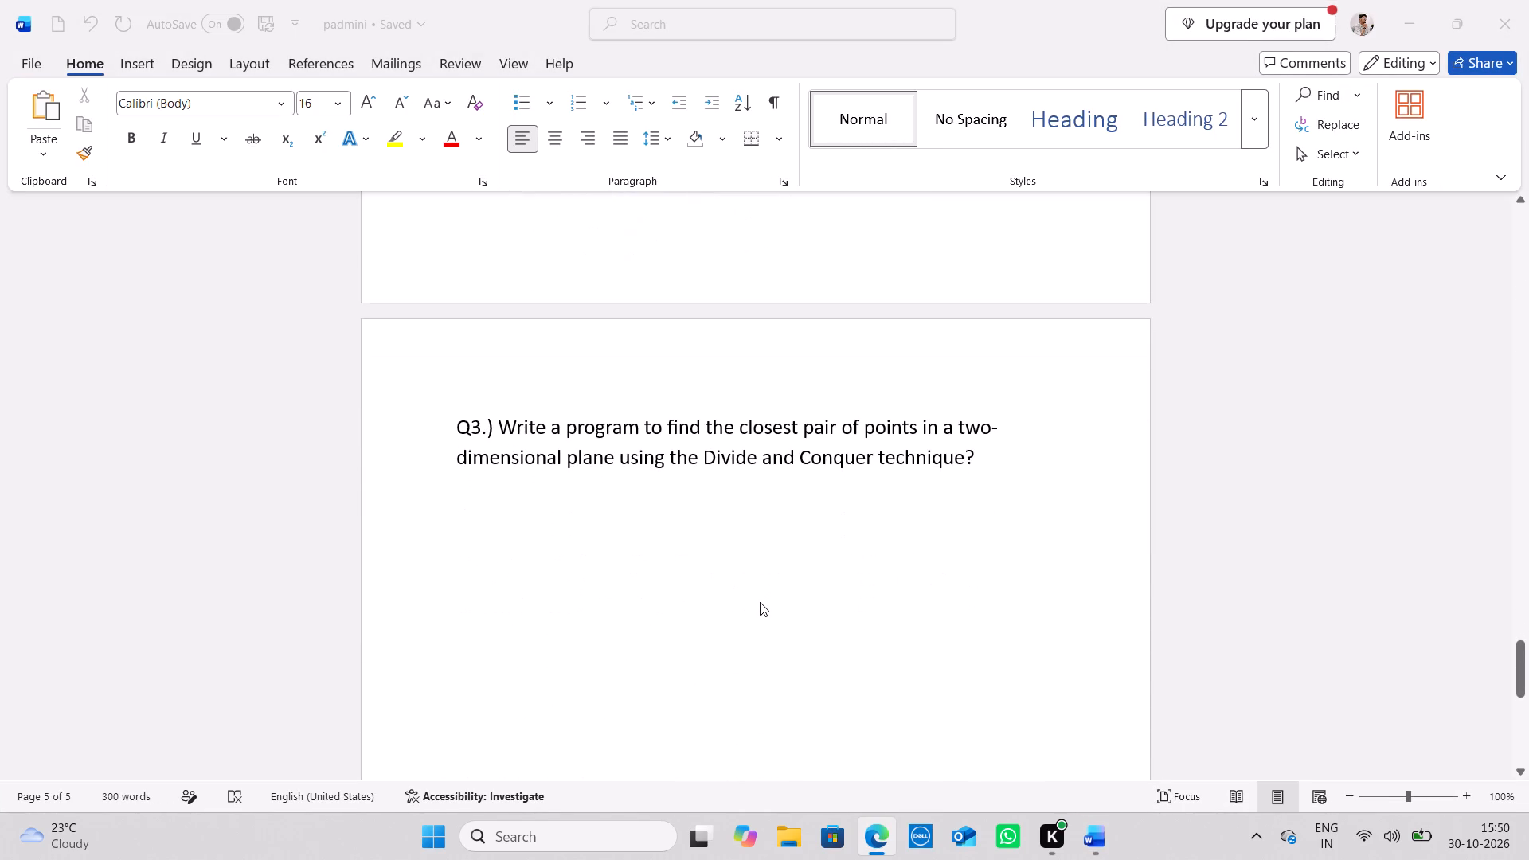
pyautogui.click(987, 463)
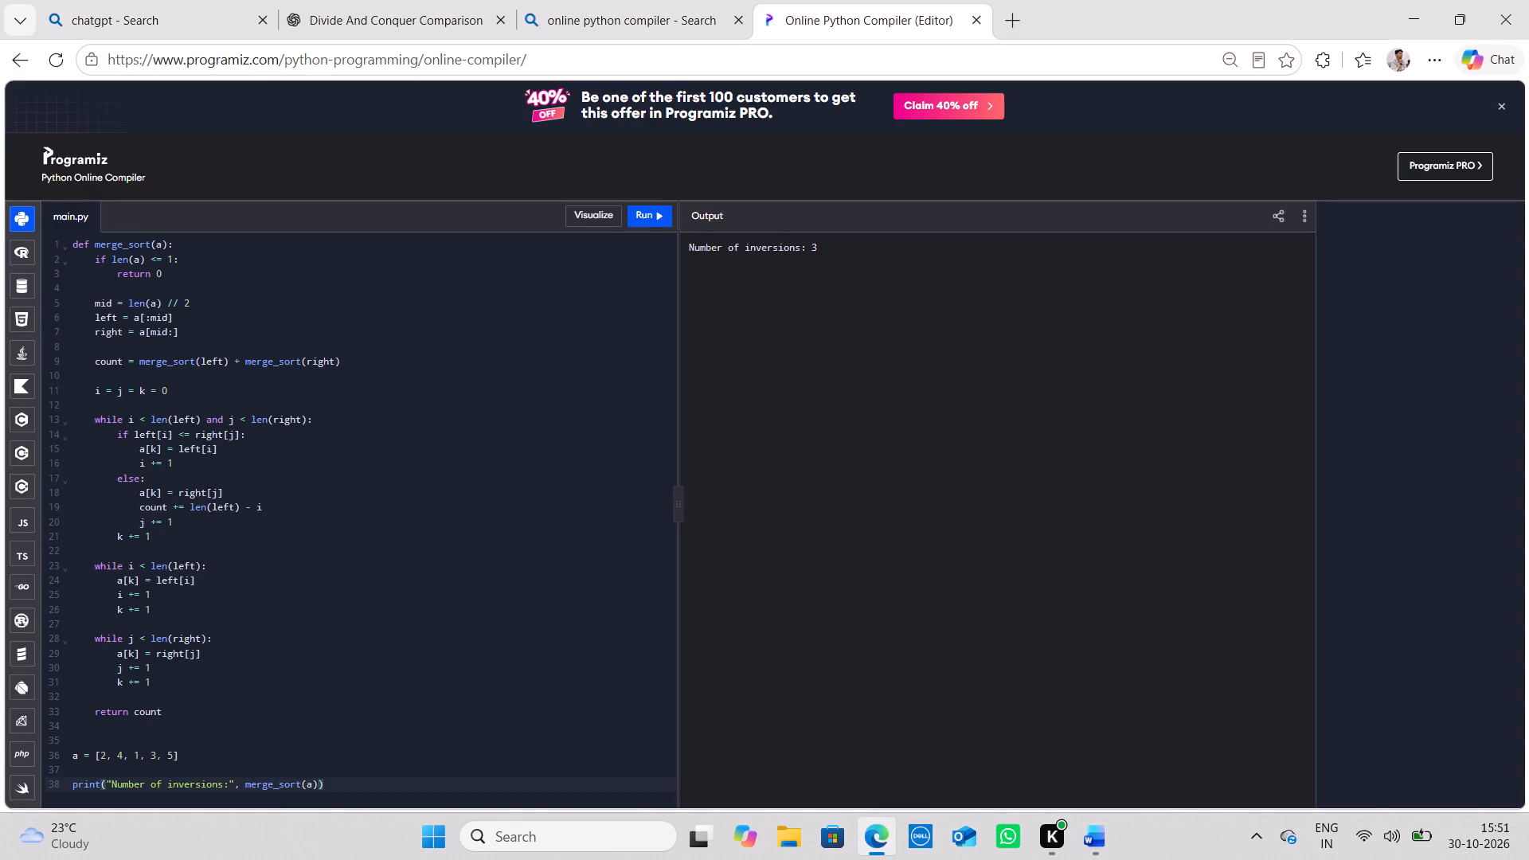
pyautogui.moveTo(70, 239); pyautogui.dragTo(466, 859)
pyautogui.hotkey('ctrl', 'v')
pyautogui.hotkey('ctrl', 'space')
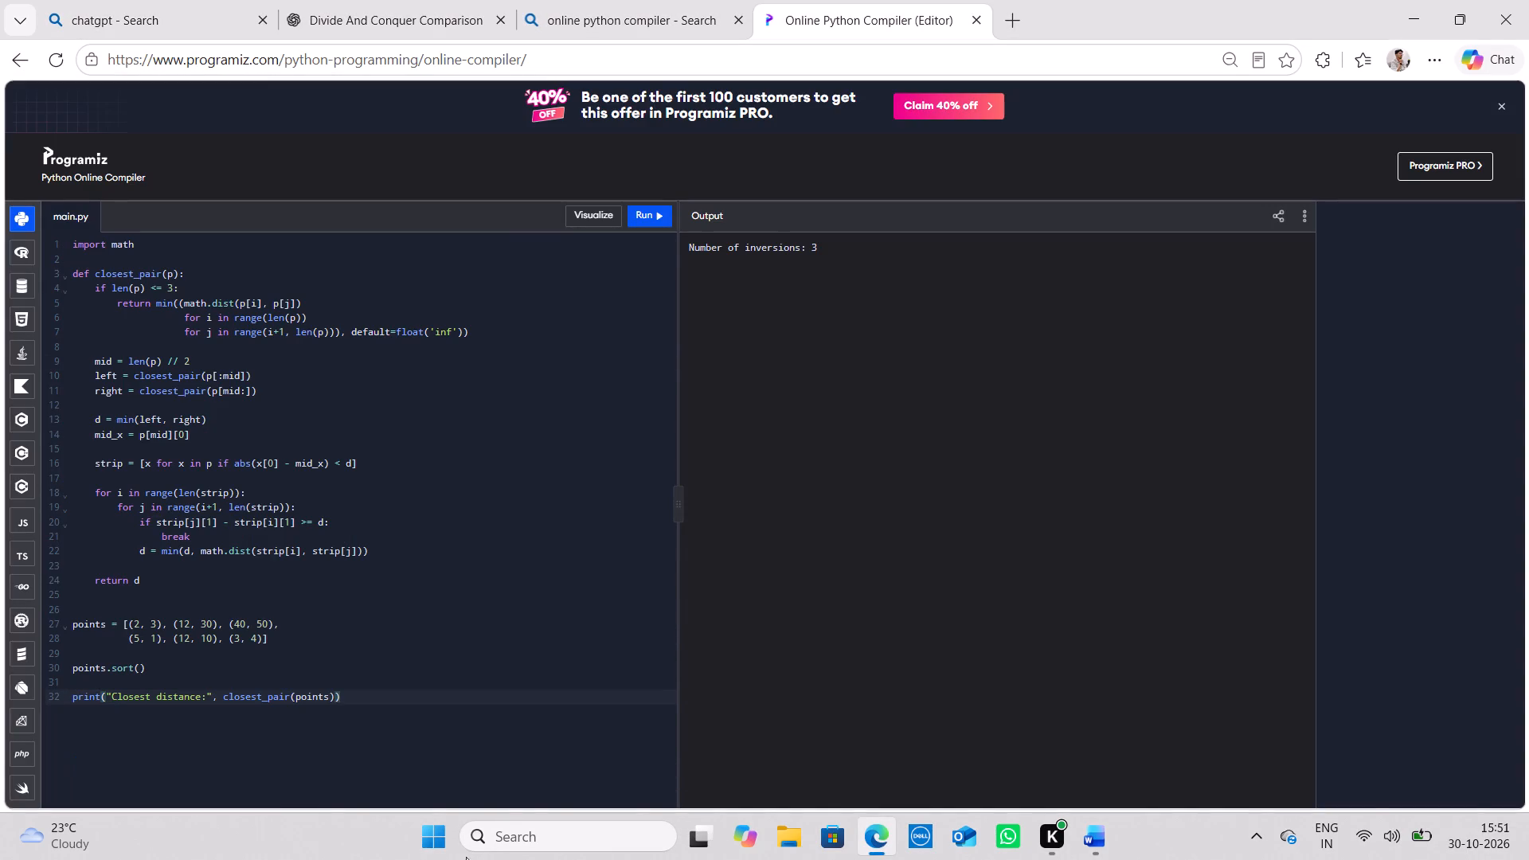
pyautogui.click(653, 217)
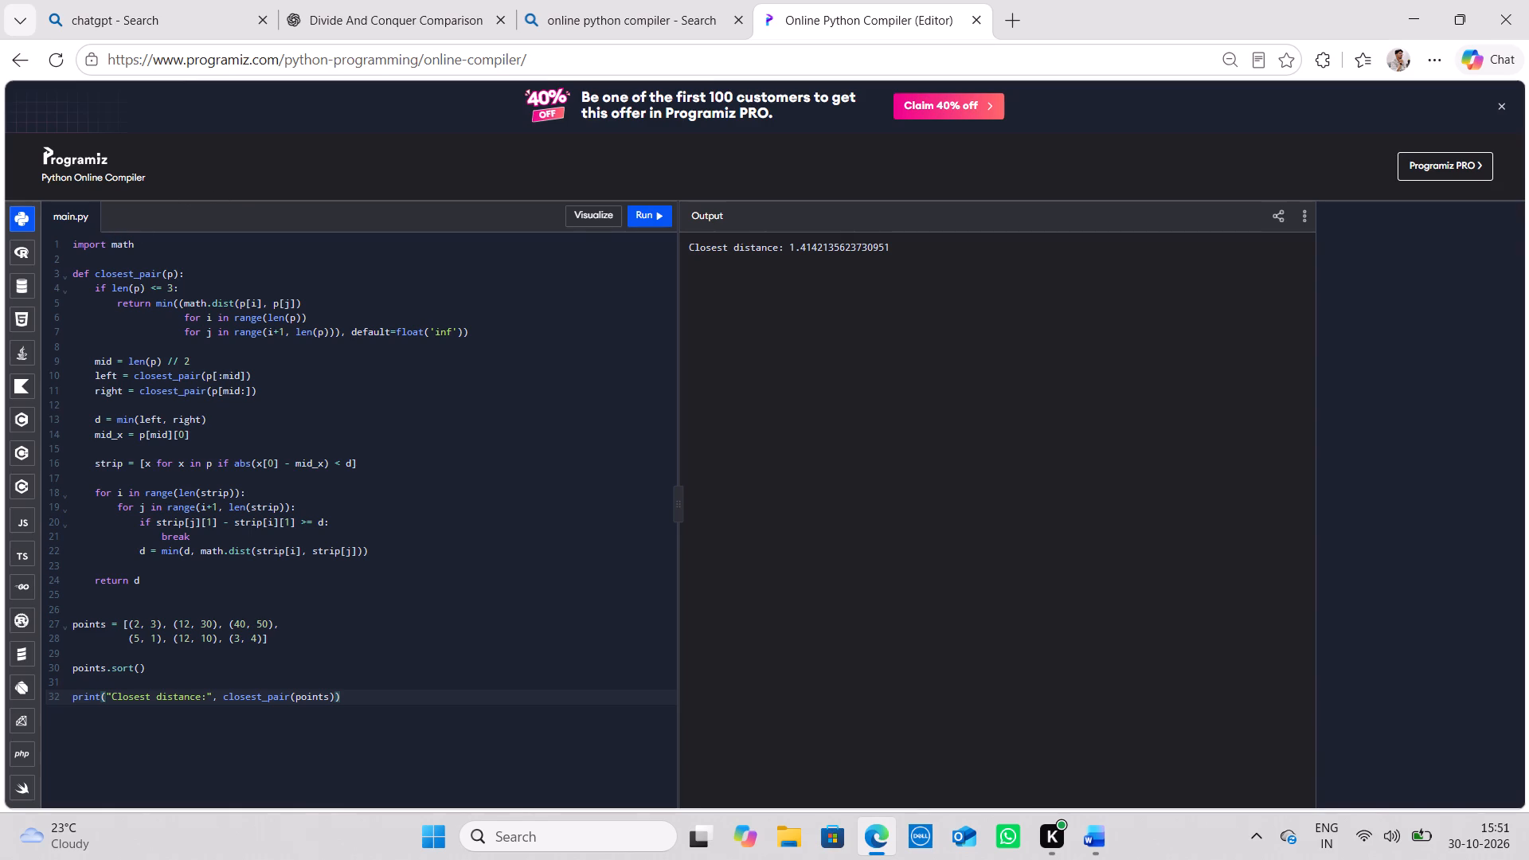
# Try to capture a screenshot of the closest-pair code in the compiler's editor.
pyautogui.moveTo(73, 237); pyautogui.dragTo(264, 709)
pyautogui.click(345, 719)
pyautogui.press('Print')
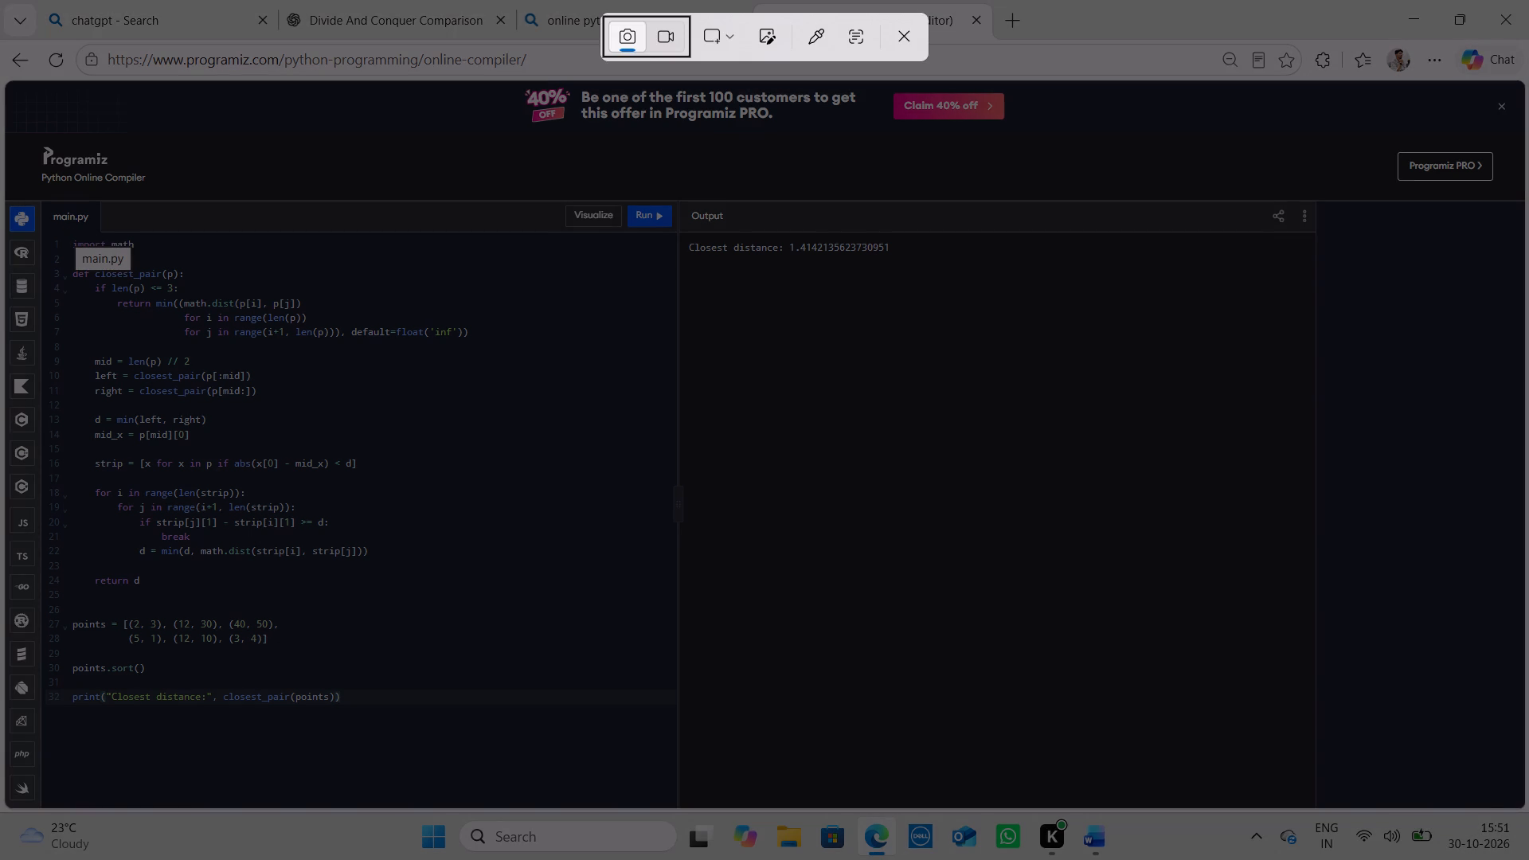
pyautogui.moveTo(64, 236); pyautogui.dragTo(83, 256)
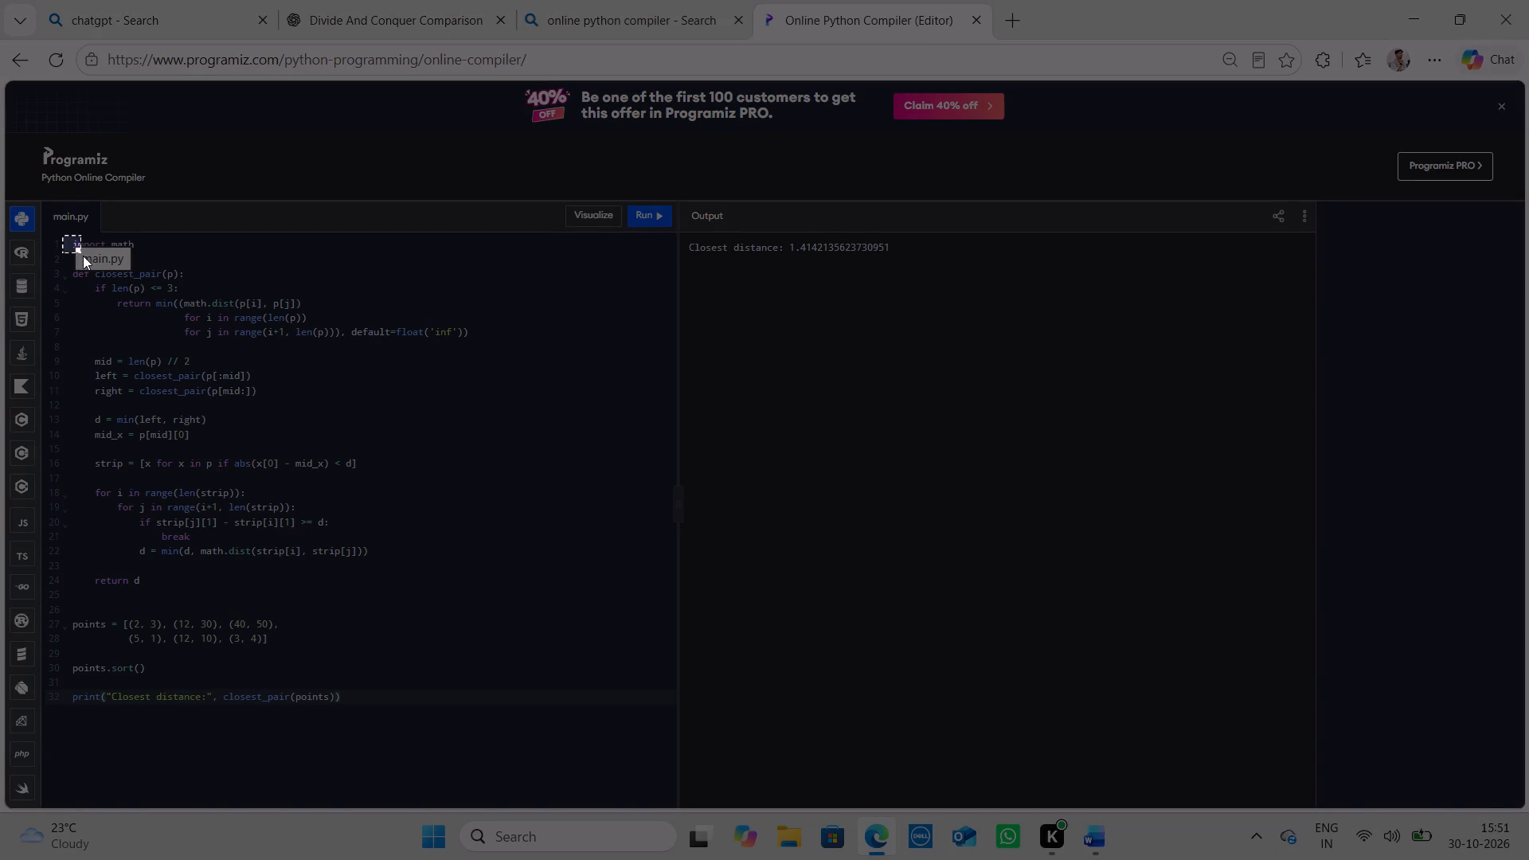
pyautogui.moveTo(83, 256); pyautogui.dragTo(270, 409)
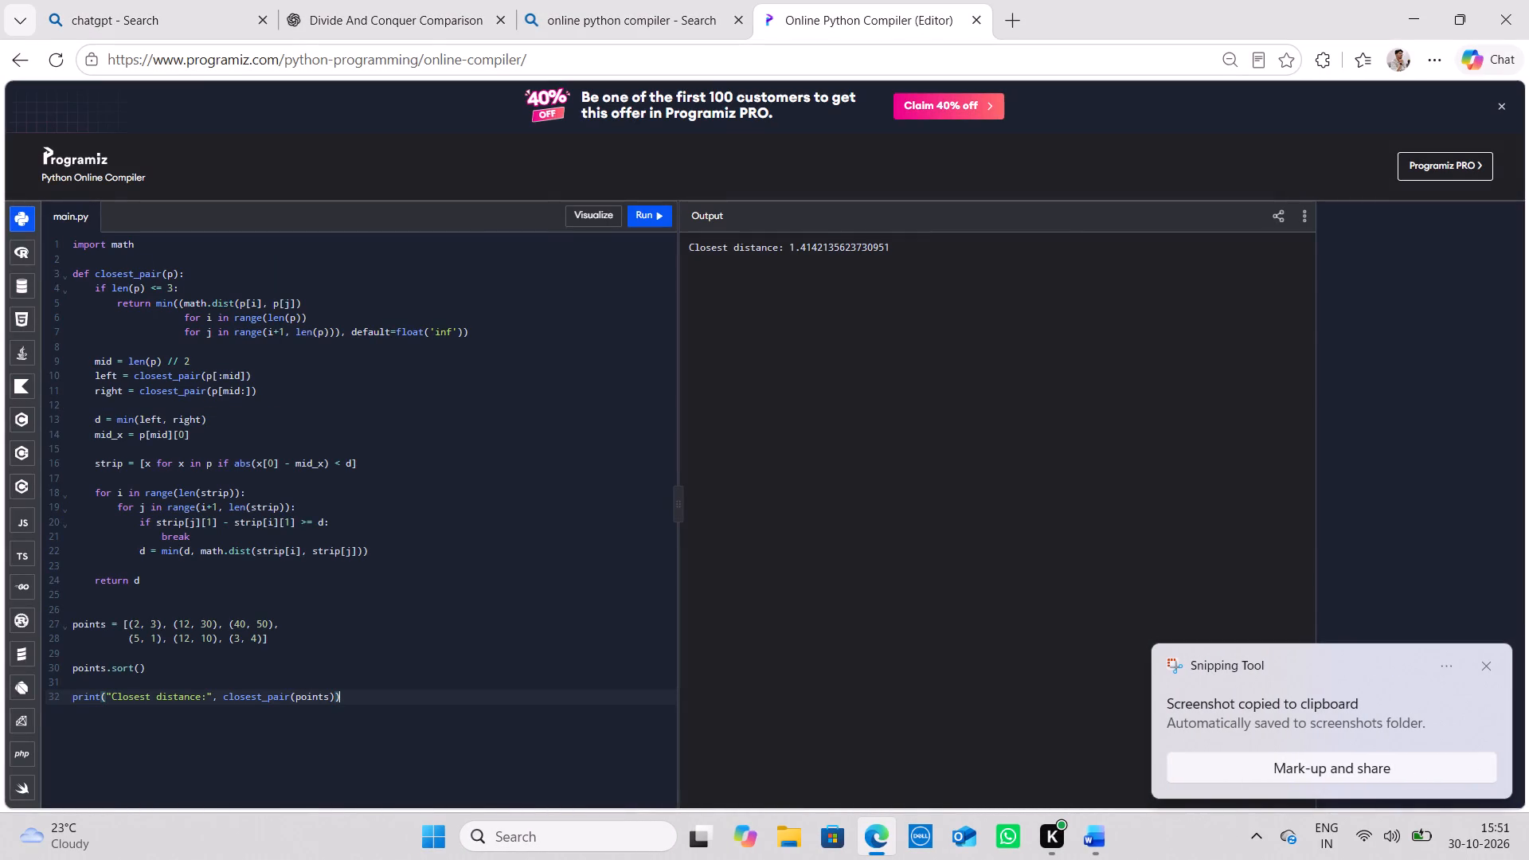
# Capture a screen snip of the full closest-pair program, from "import math" to the final print line, excluding the line numbers.
pyautogui.moveTo(67, 238); pyautogui.dragTo(446, 482)
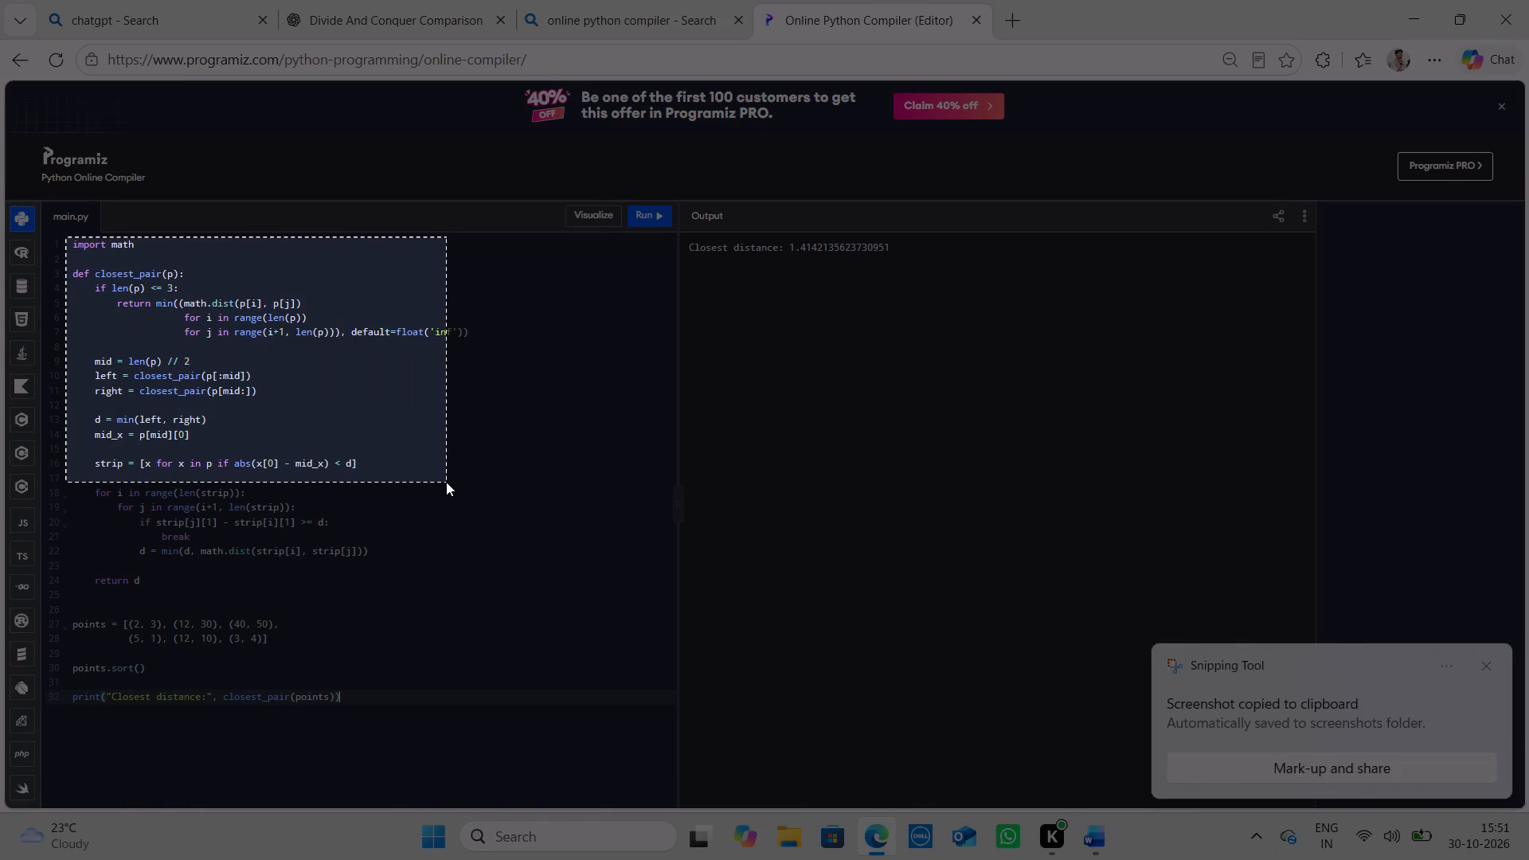
pyautogui.moveTo(446, 482); pyautogui.dragTo(468, 728)
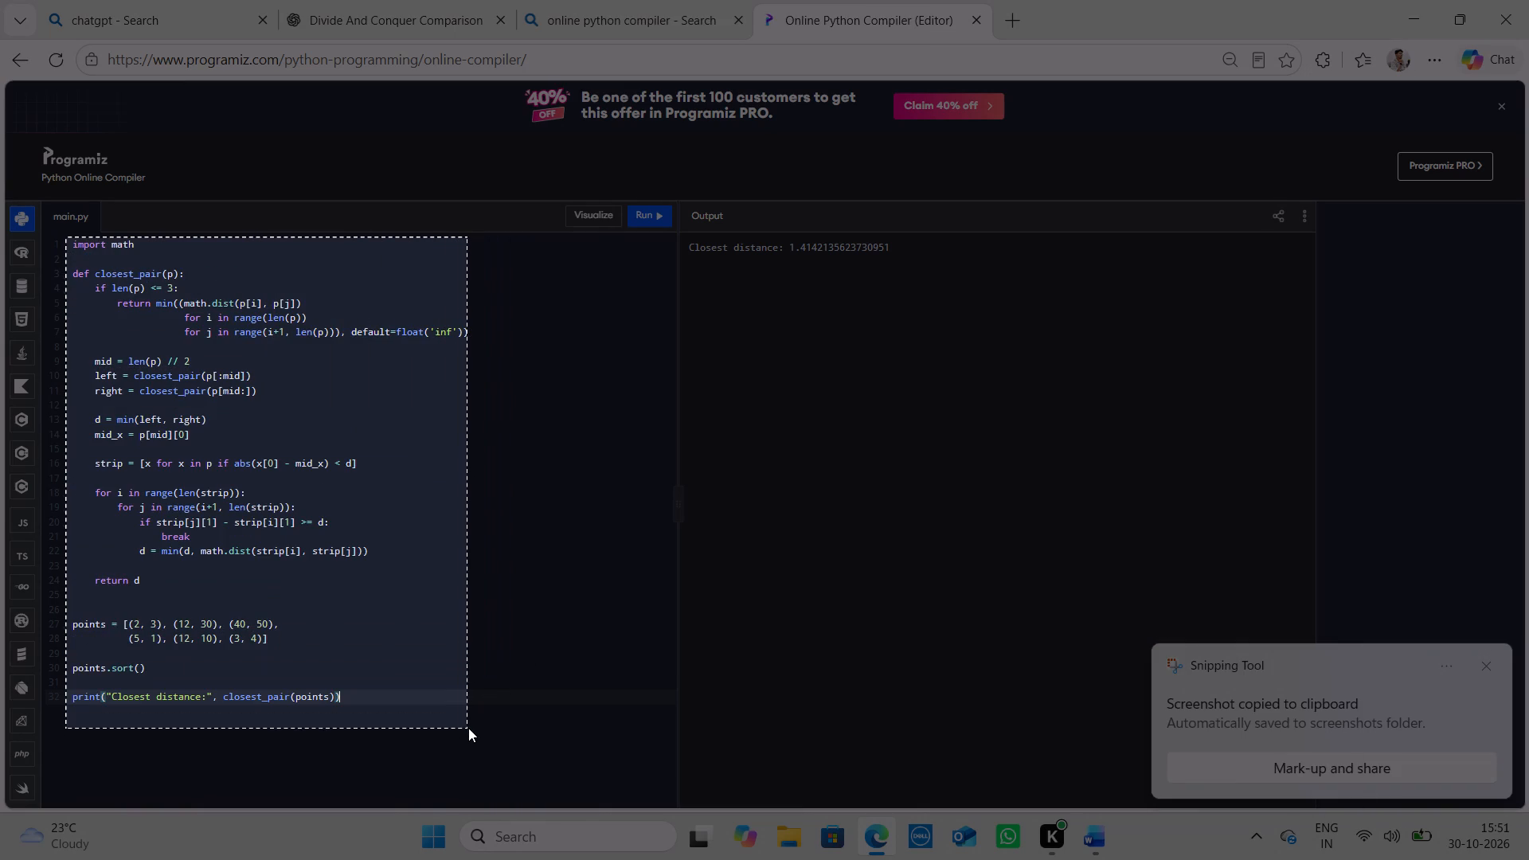
pyautogui.moveTo(468, 728); pyautogui.dragTo(467, 714)
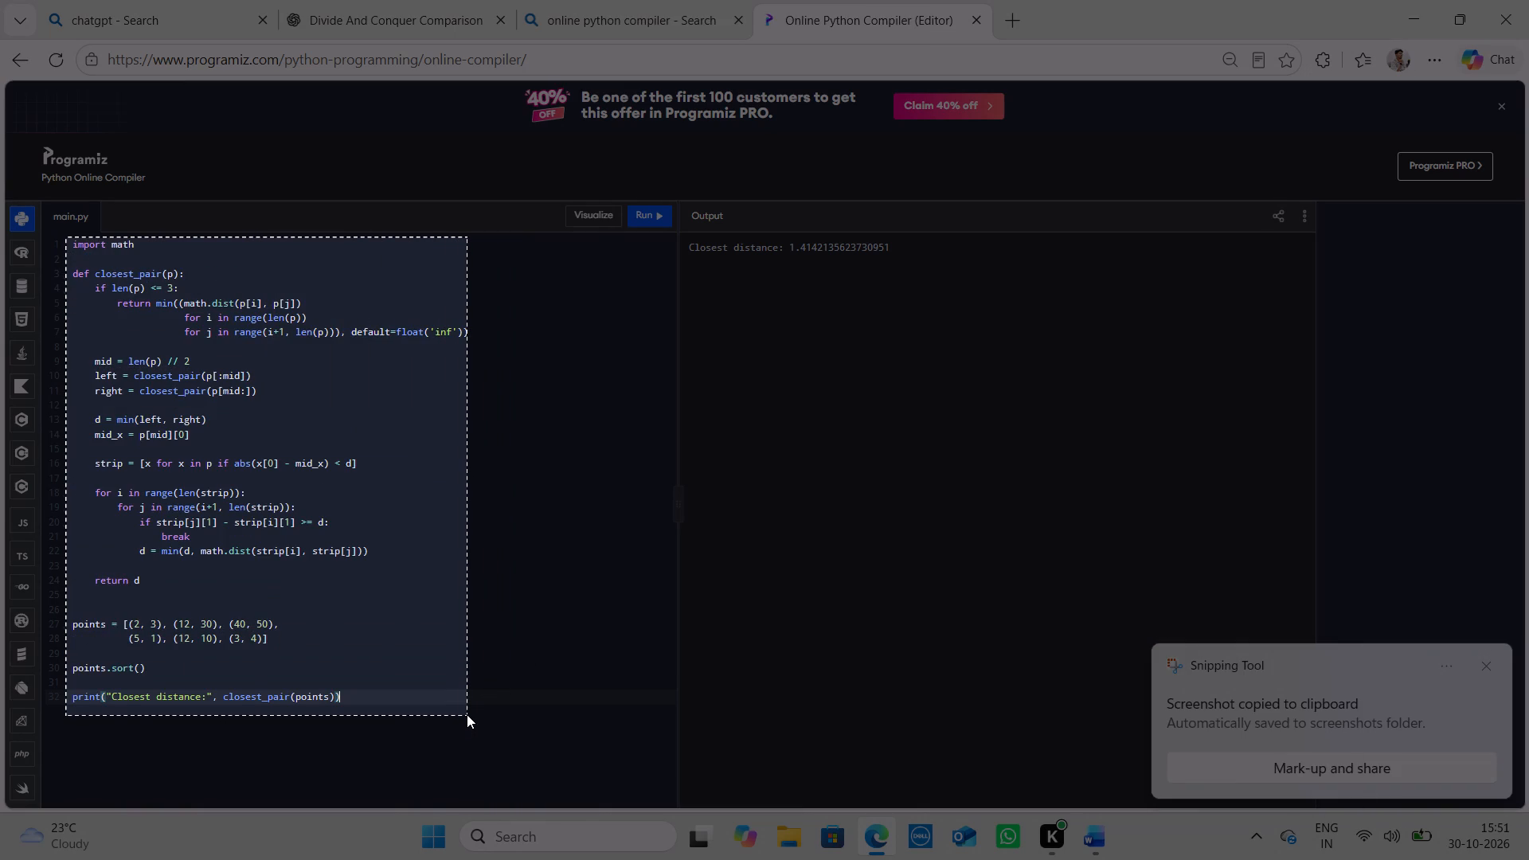
pyautogui.moveTo(467, 714); pyautogui.dragTo(469, 709)
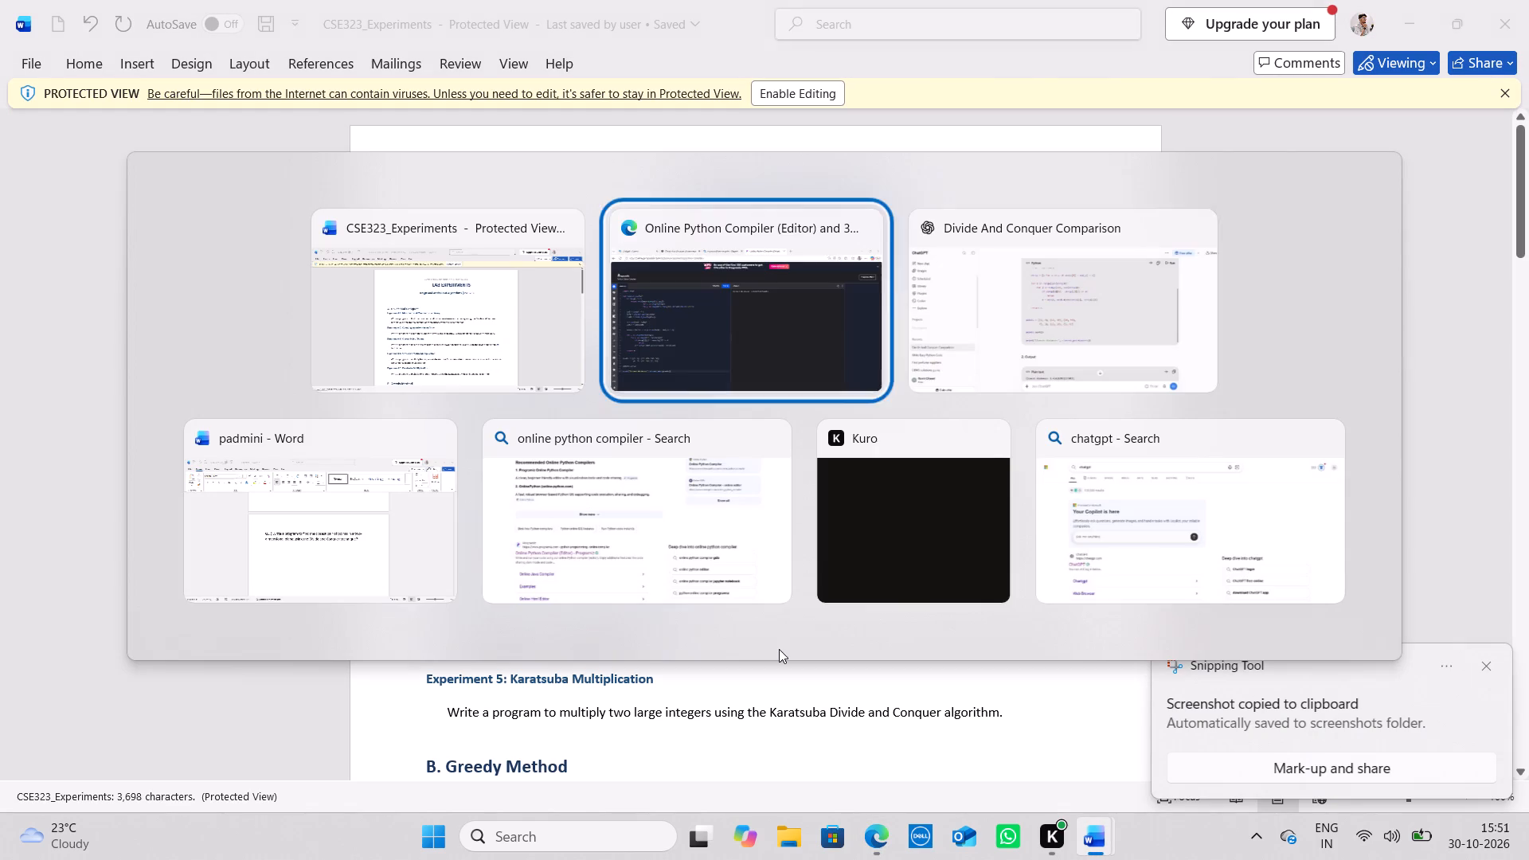
# Switch to the "padmini" document and paste the code screenshot on the line below the Q3 question.
pyautogui.hscroll(-1, 779, 649)
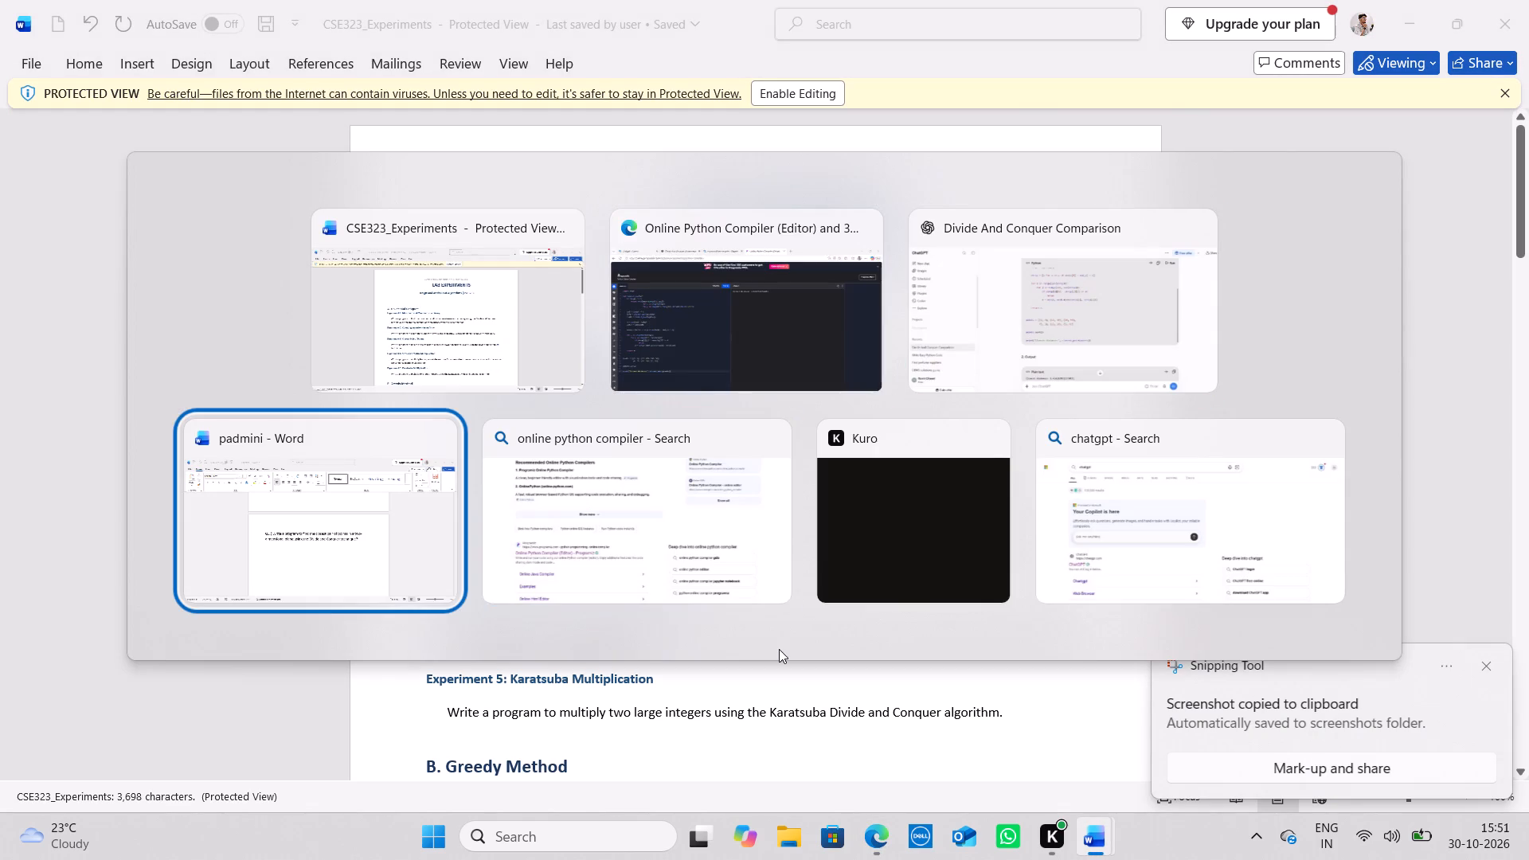
pyautogui.hscroll(-1, 779, 649)
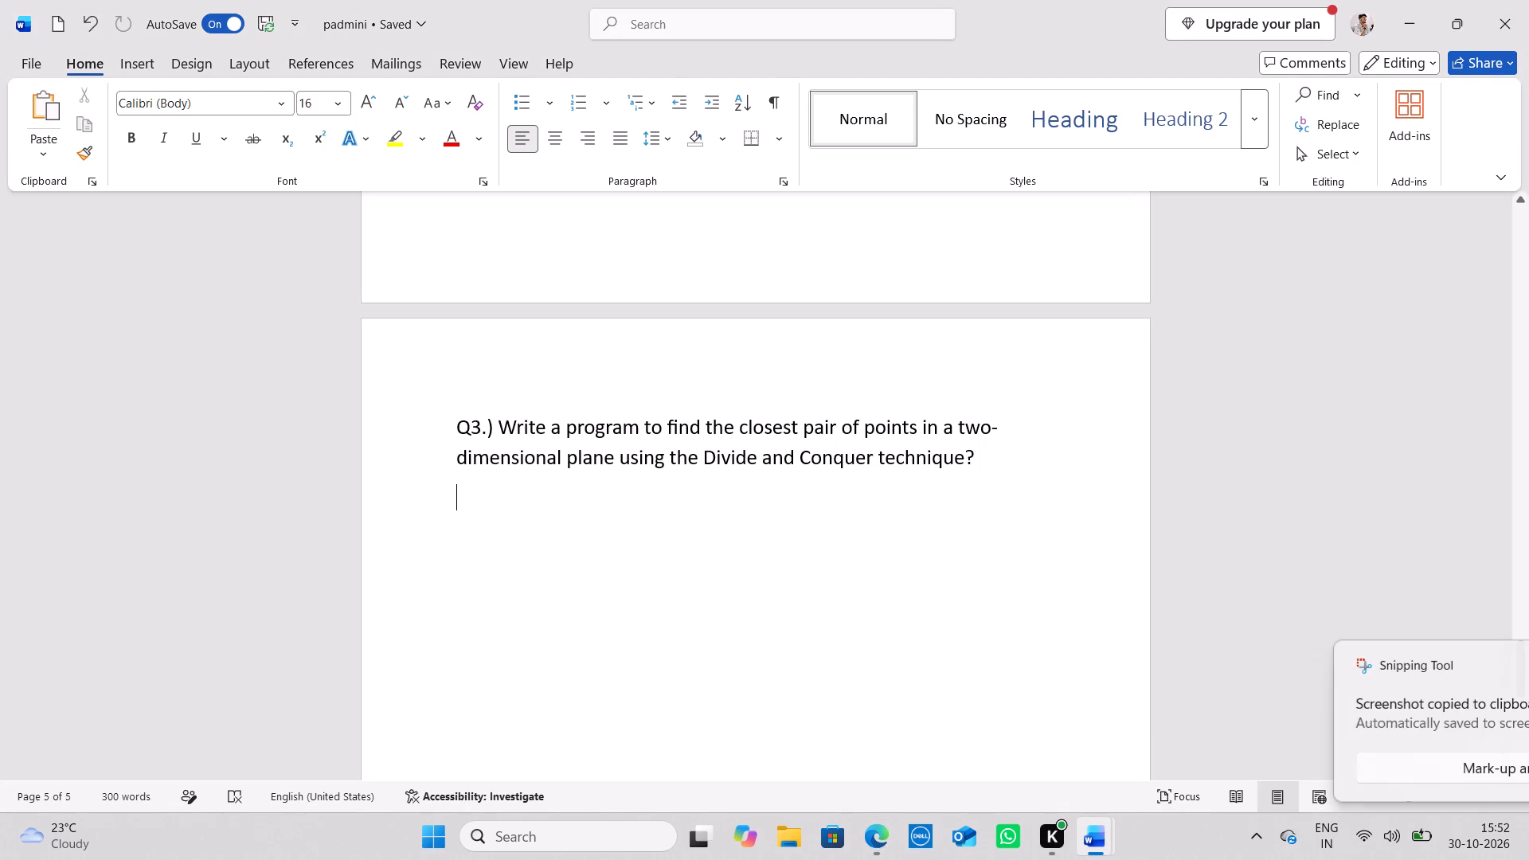
pyautogui.hotkey('ctrl', 'v')
pyautogui.scroll(-1, 779, 649)
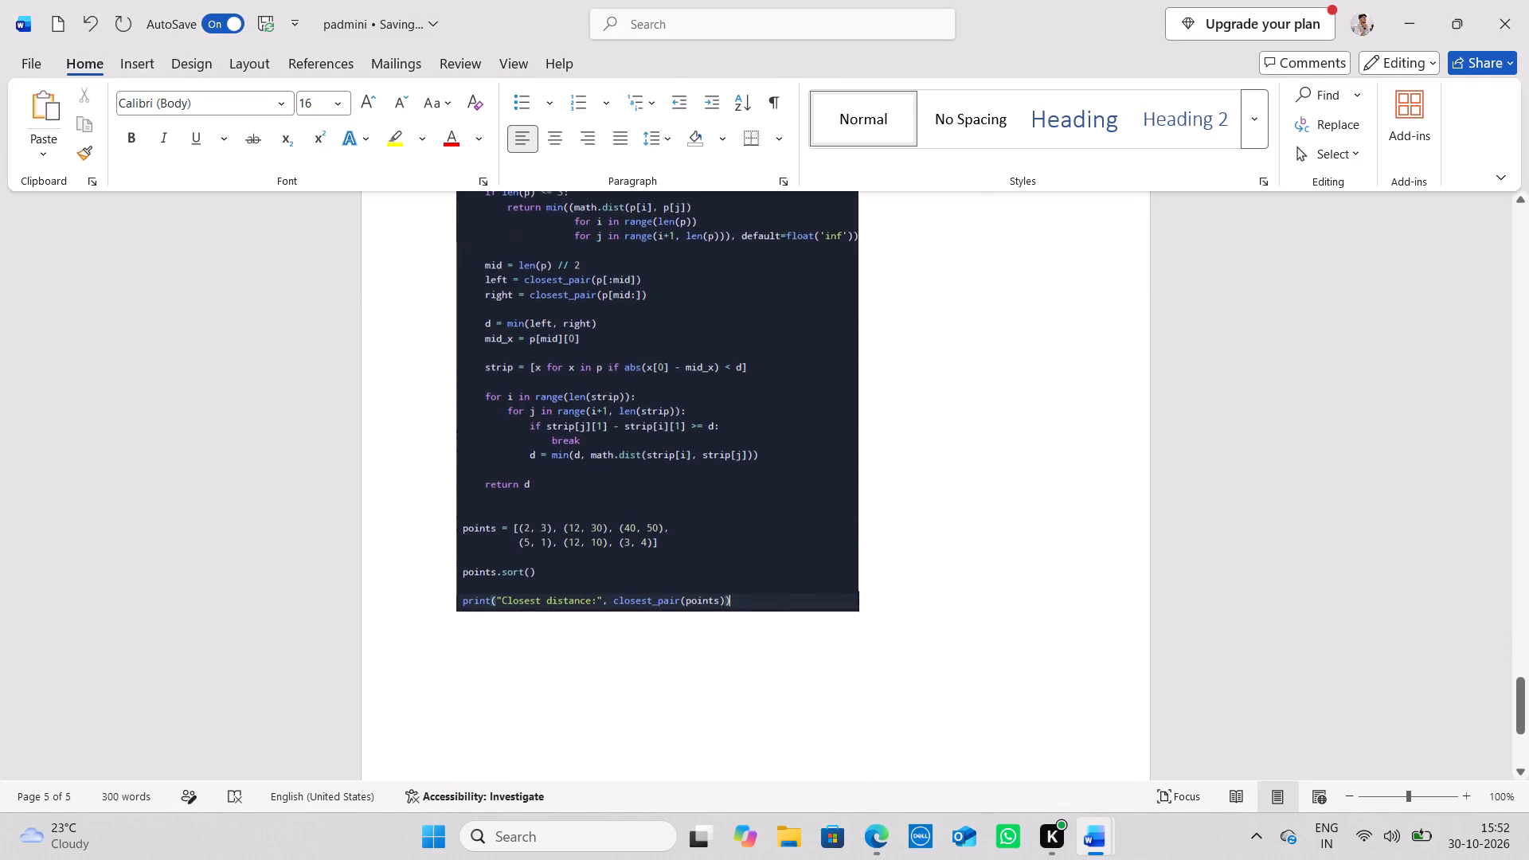
pyautogui.scroll(-1, 779, 649)
# Add the line "Solution:-" between the Q2 question and its merge sort code screenshot.
pyautogui.scroll(2, 779, 649)
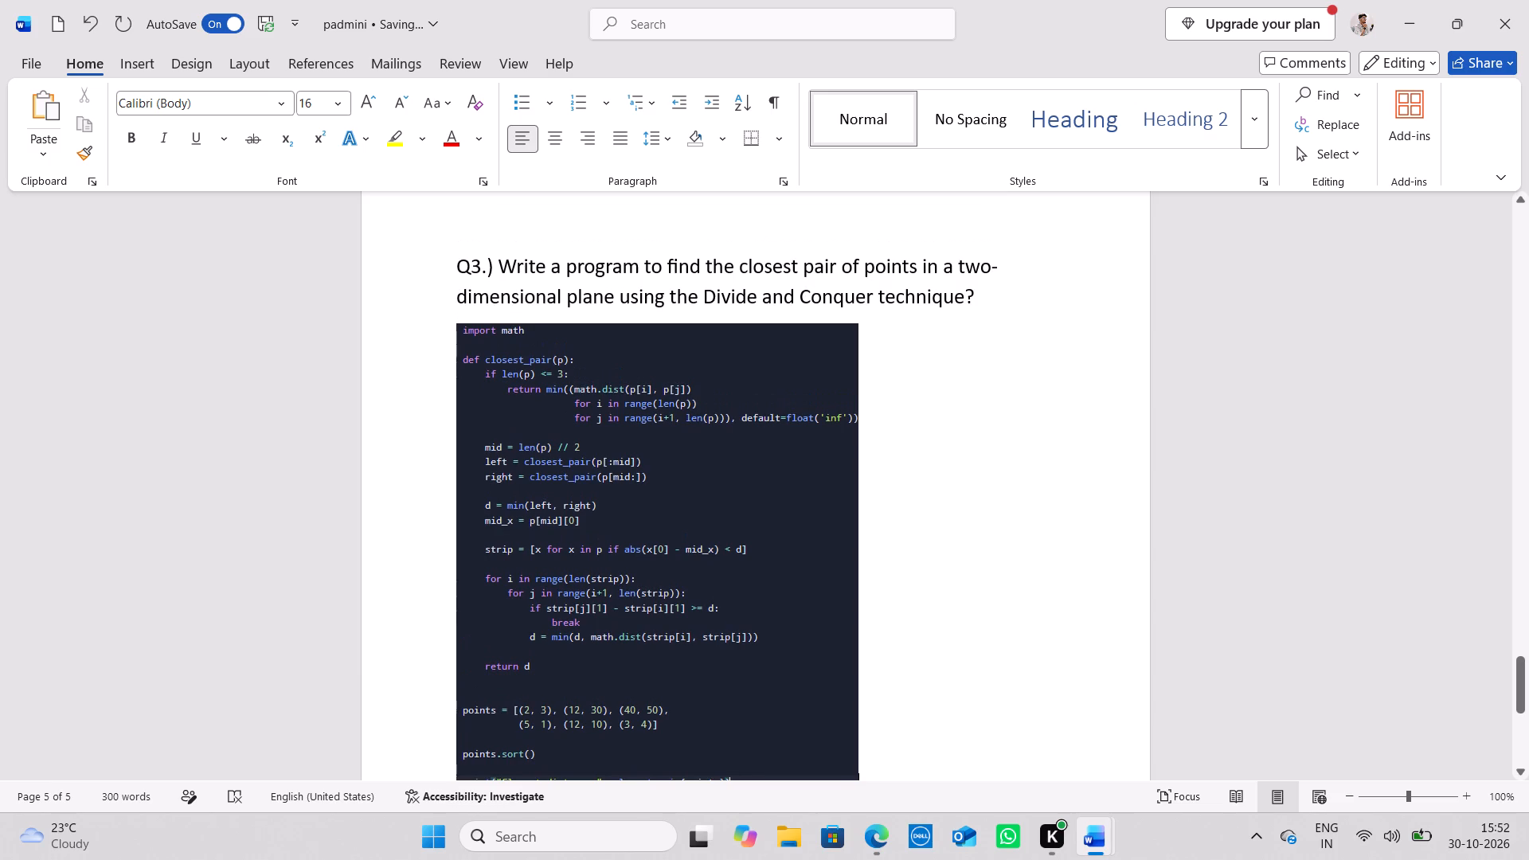
pyautogui.scroll(5, 729, 430)
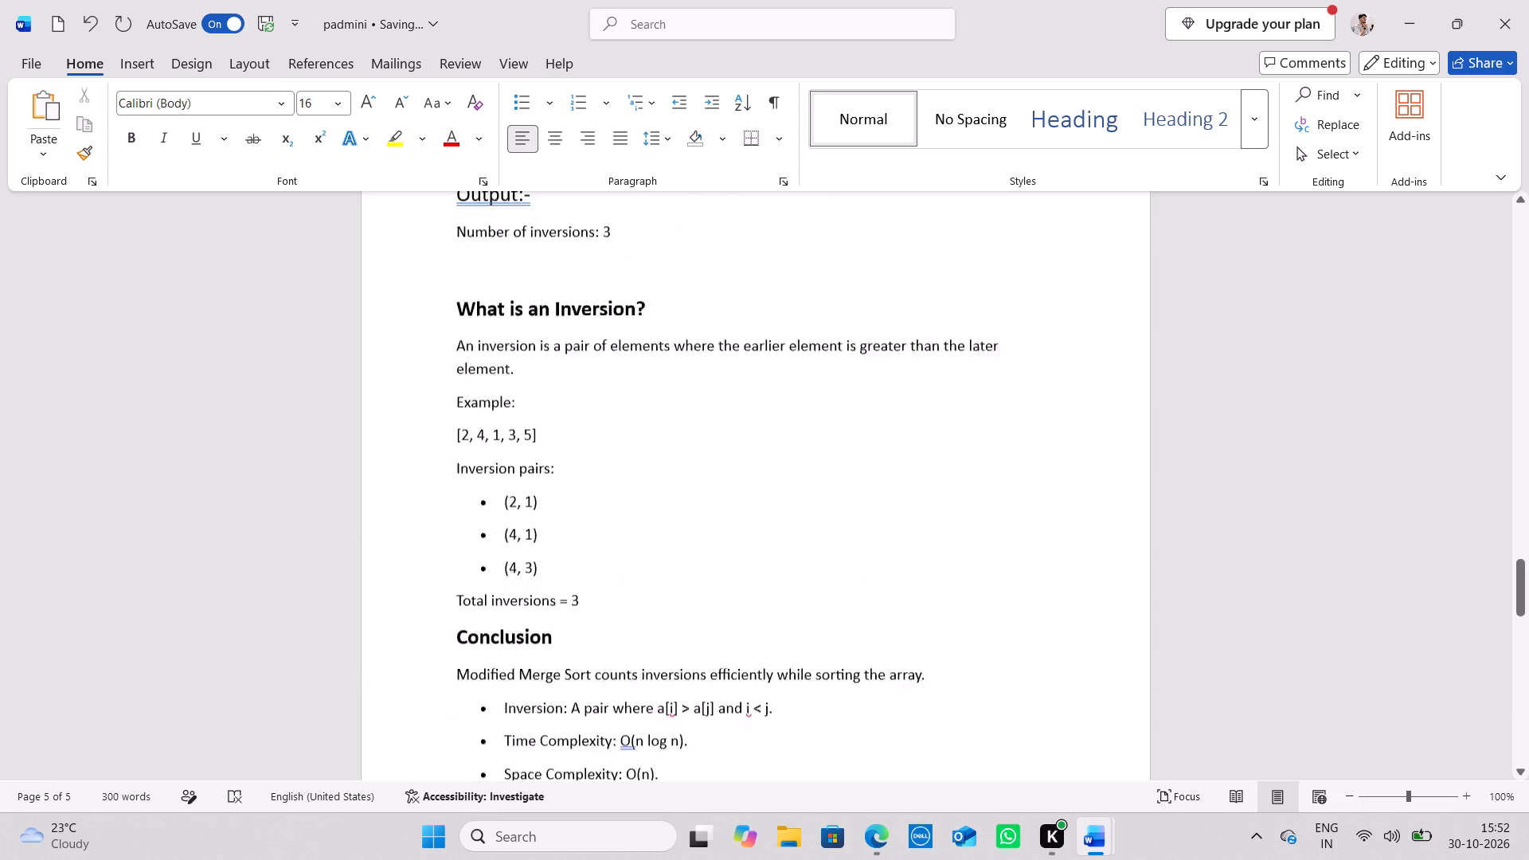
pyautogui.scroll(4, 729, 430)
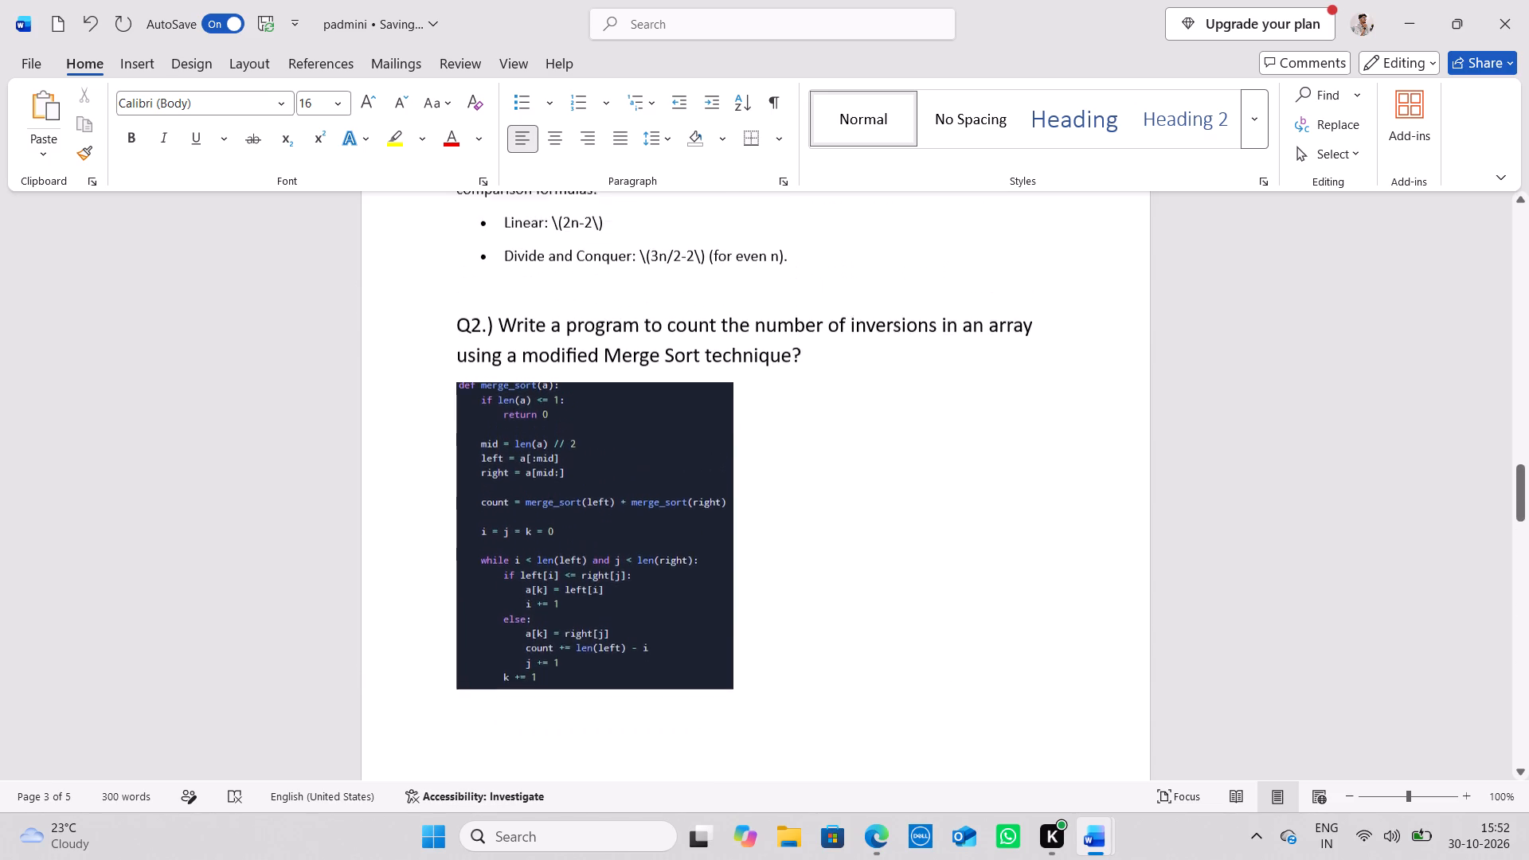
pyautogui.scroll(5, 729, 430)
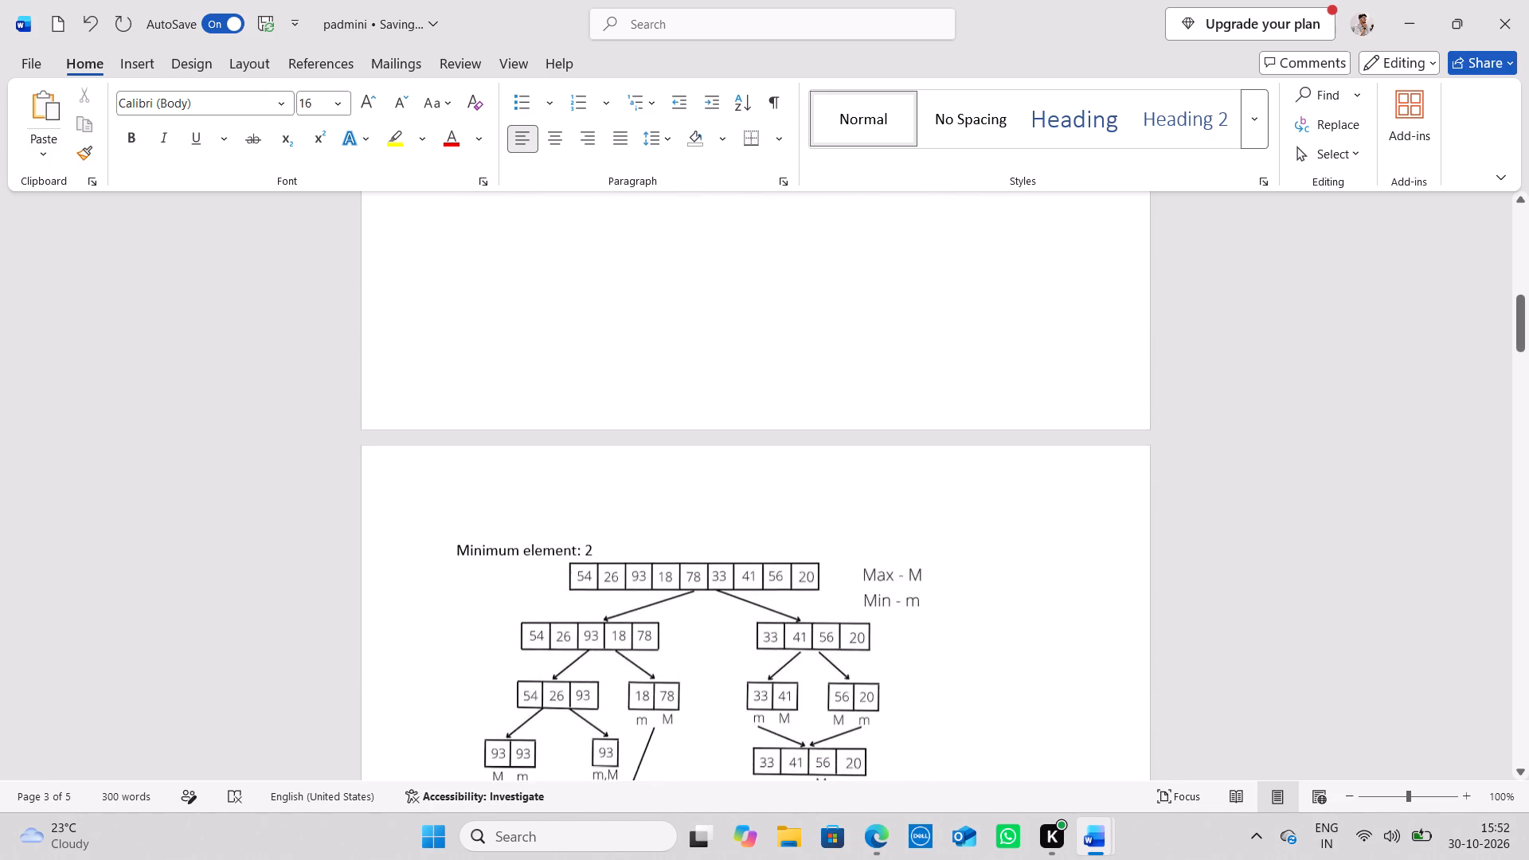
pyautogui.scroll(4, 729, 430)
pyautogui.scroll(-10, 729, 430)
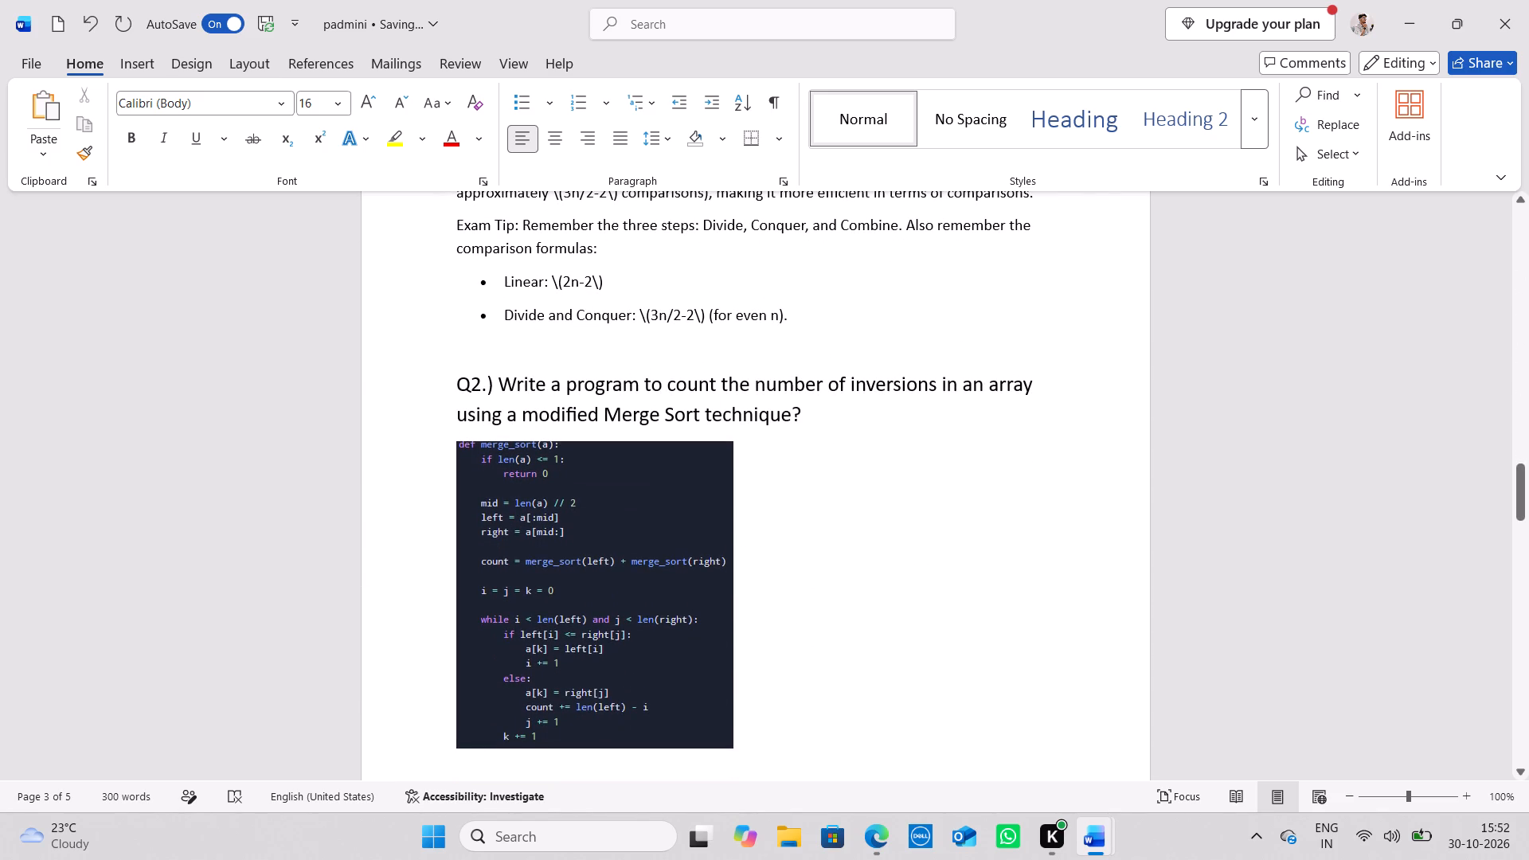
pyautogui.click(824, 412)
pyautogui.press('Return')
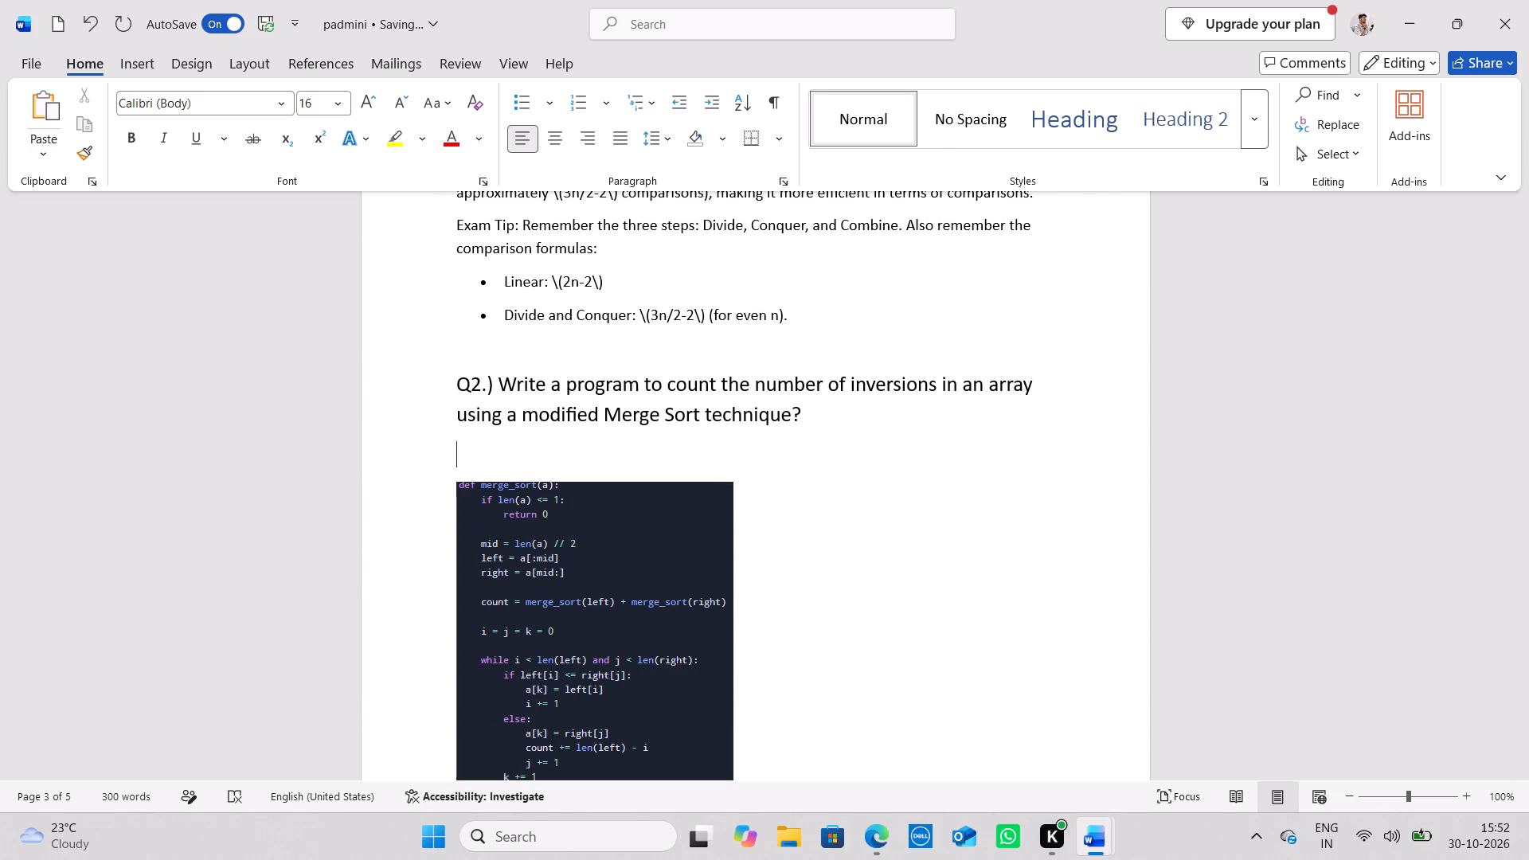
pyautogui.press('s')
pyautogui.write('olution')
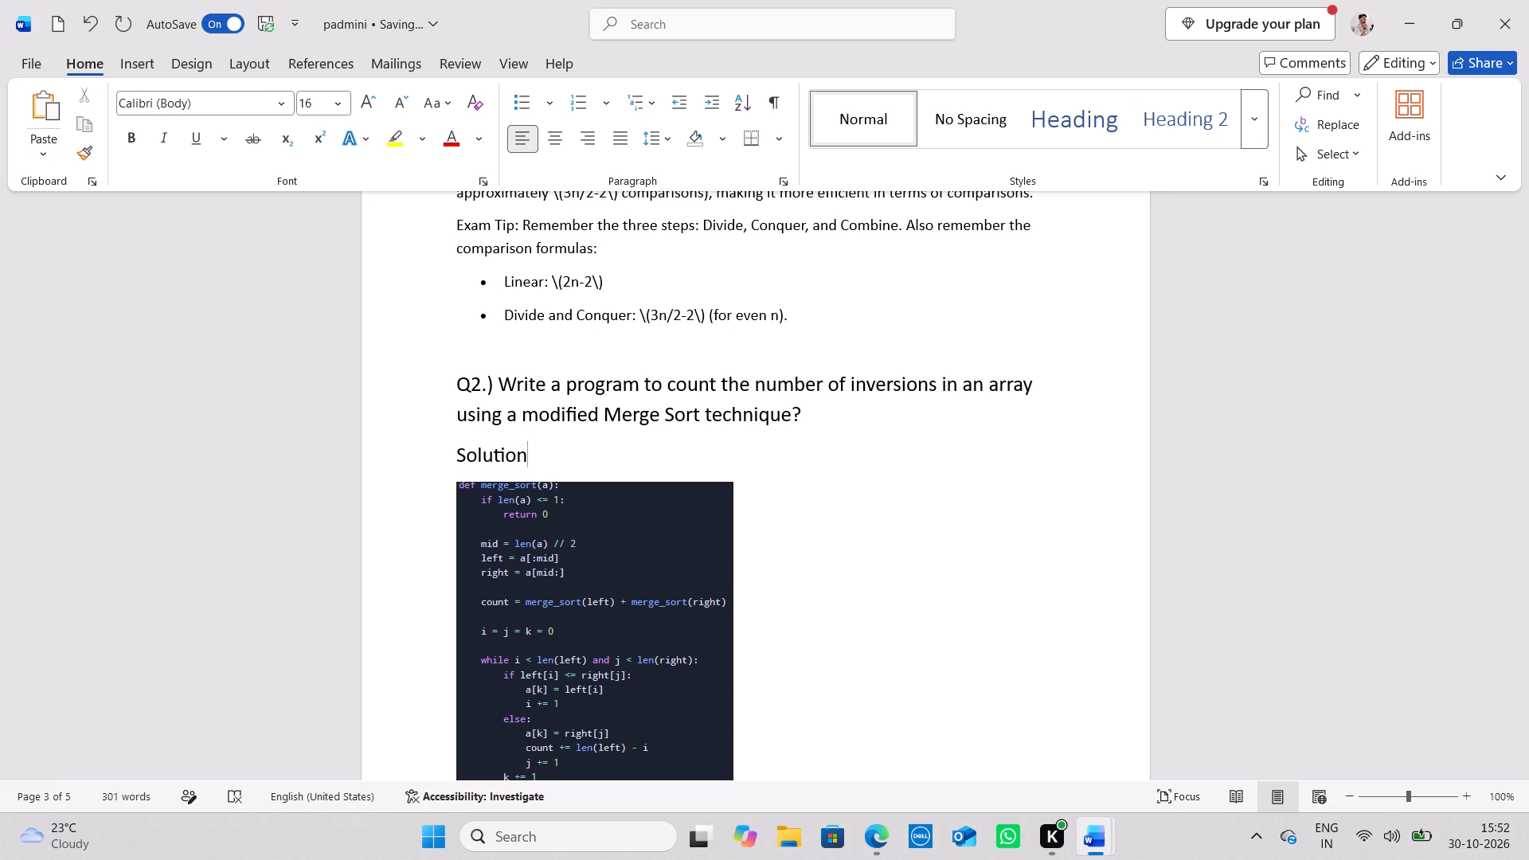
pyautogui.hotkey('shift', ':')
pyautogui.press('-')
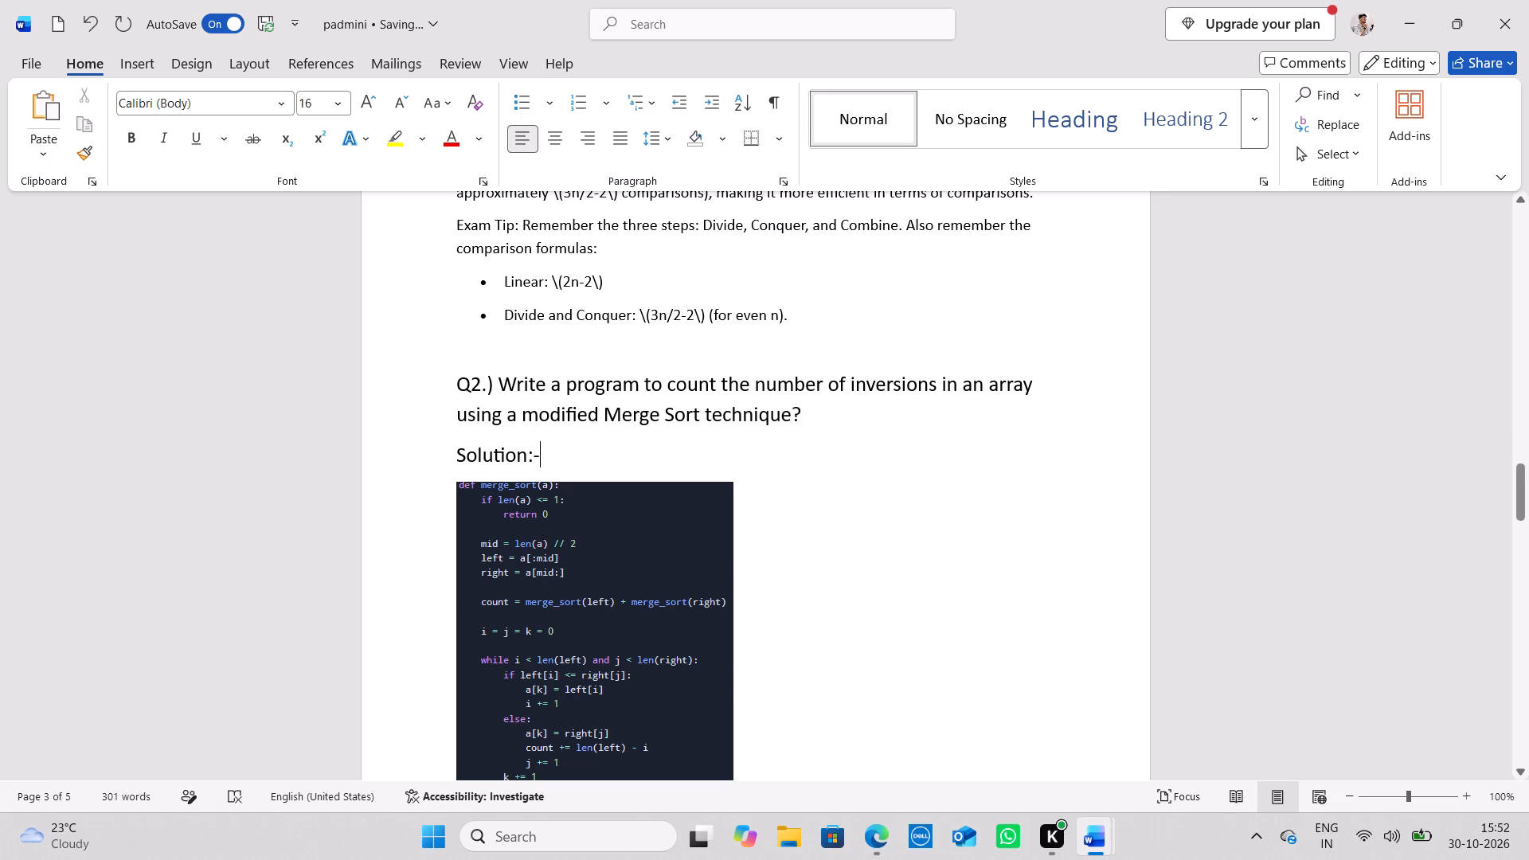
# Add the line "Solution:-" between the Q3 question and its closest-pair code screenshot.
pyautogui.scroll(9, 819, 472)
pyautogui.scroll(-1, 819, 472)
pyautogui.scroll(1, 819, 472)
pyautogui.scroll(-2, 819, 472)
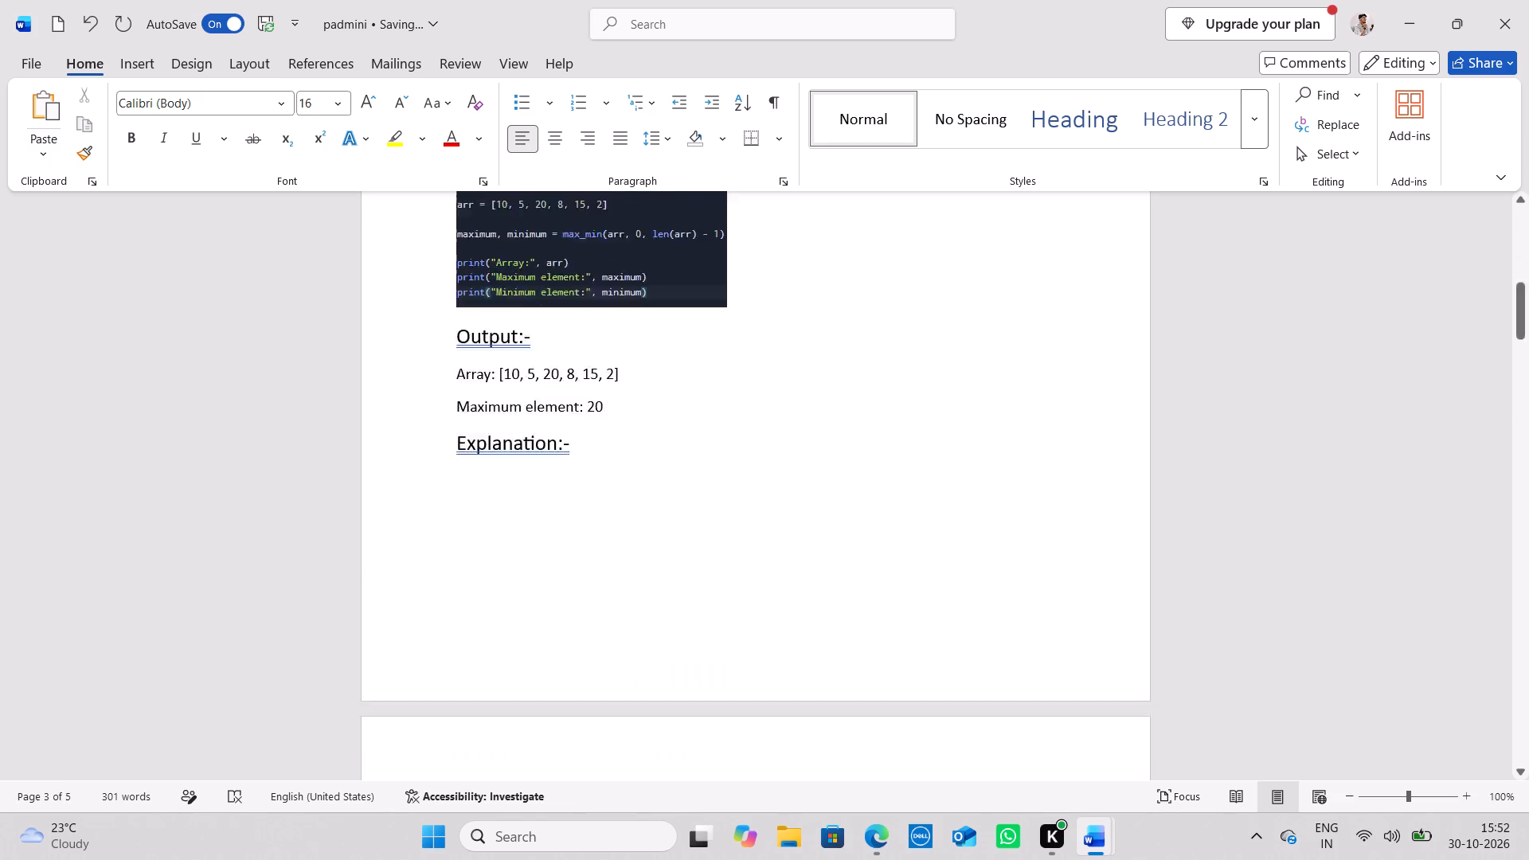
pyautogui.scroll(-5, 819, 472)
pyautogui.scroll(1, 819, 472)
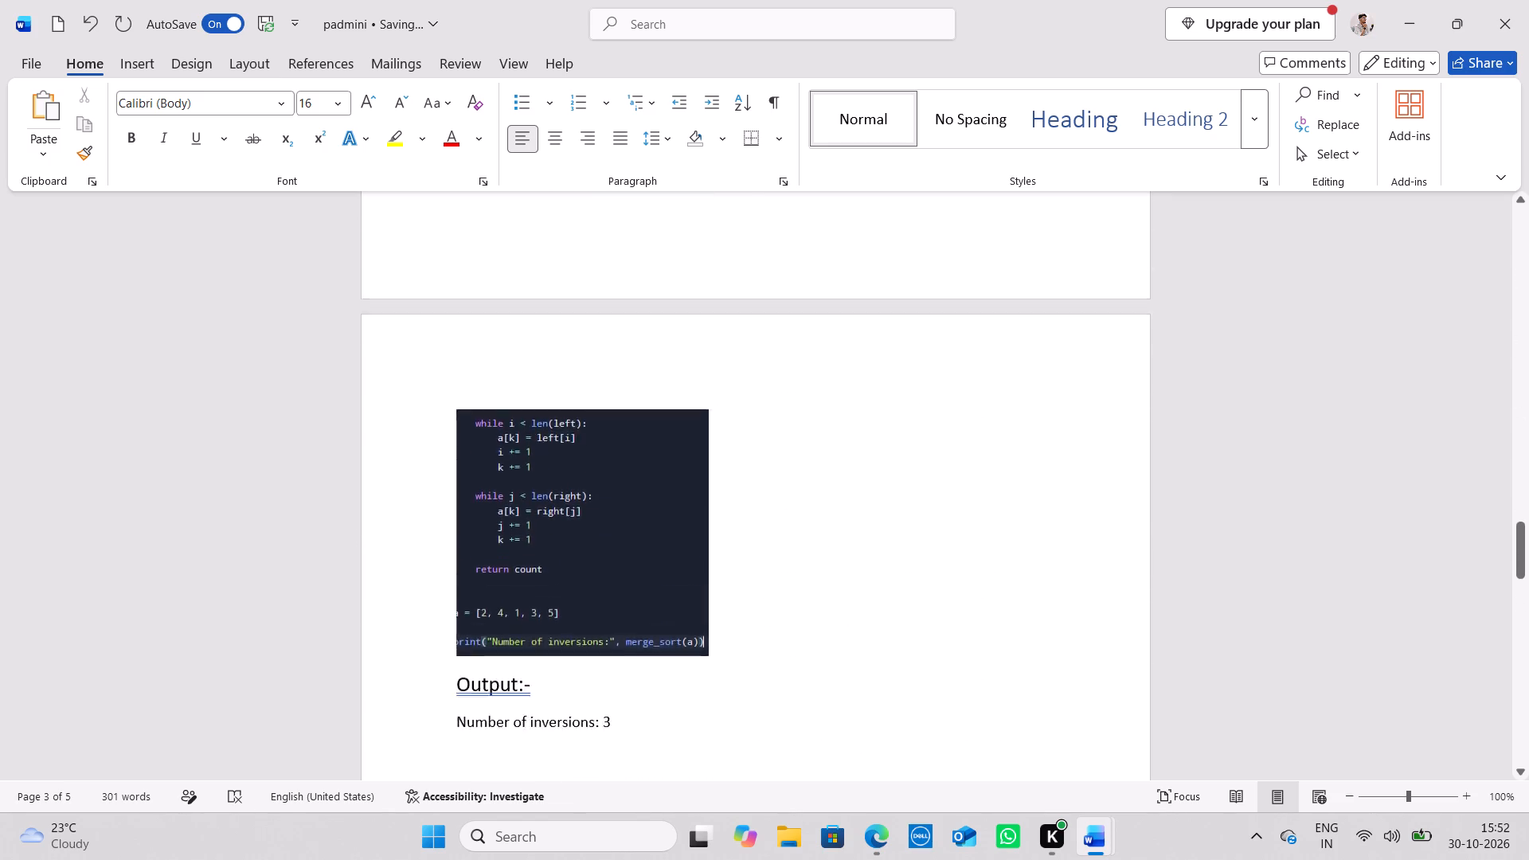
pyautogui.scroll(1, 819, 472)
pyautogui.scroll(-4, 819, 472)
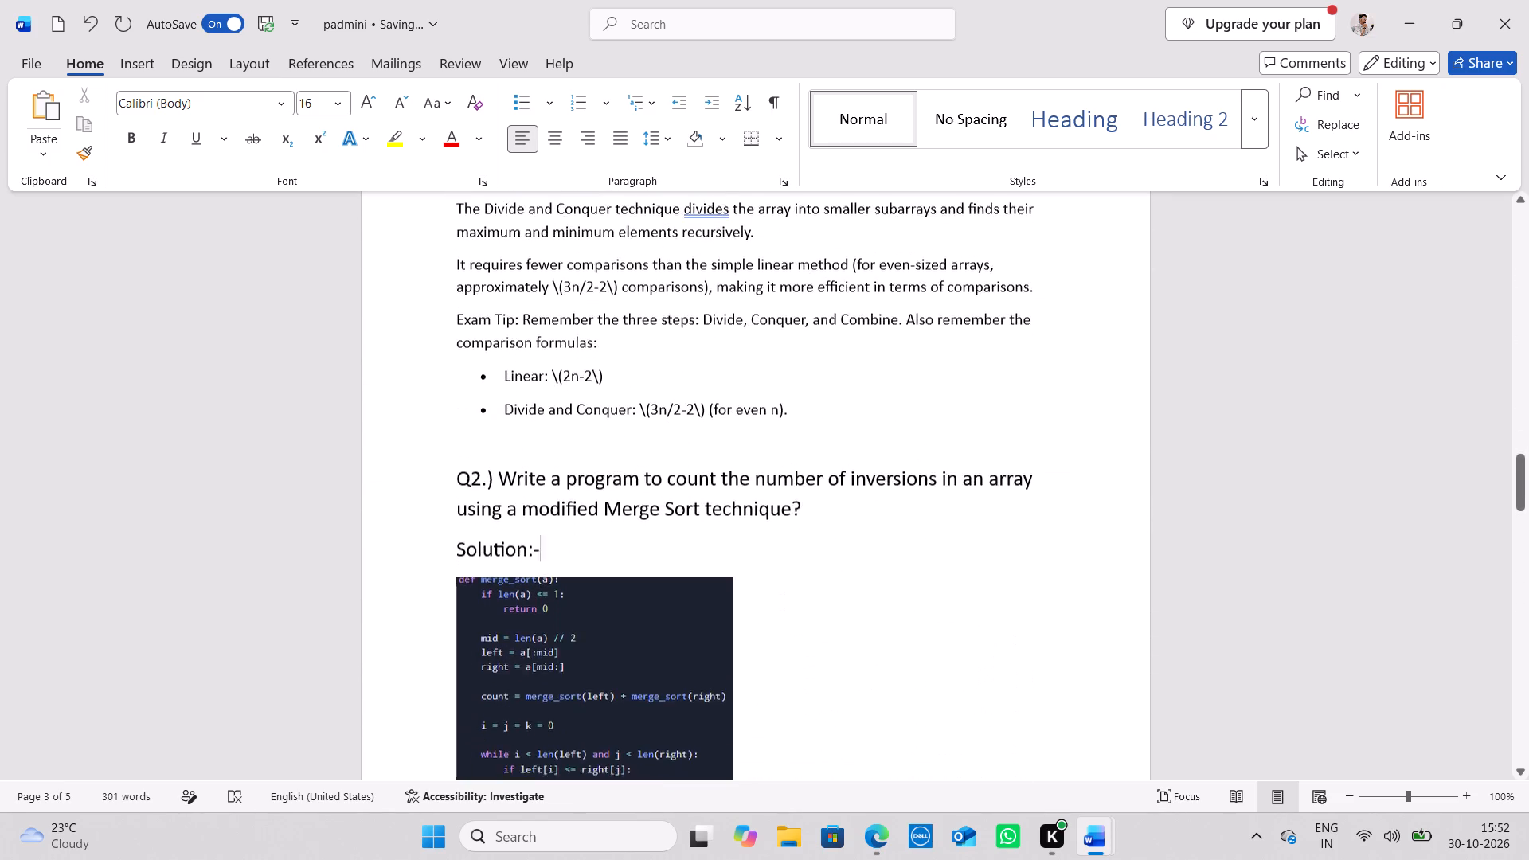
pyautogui.scroll(-5, 819, 472)
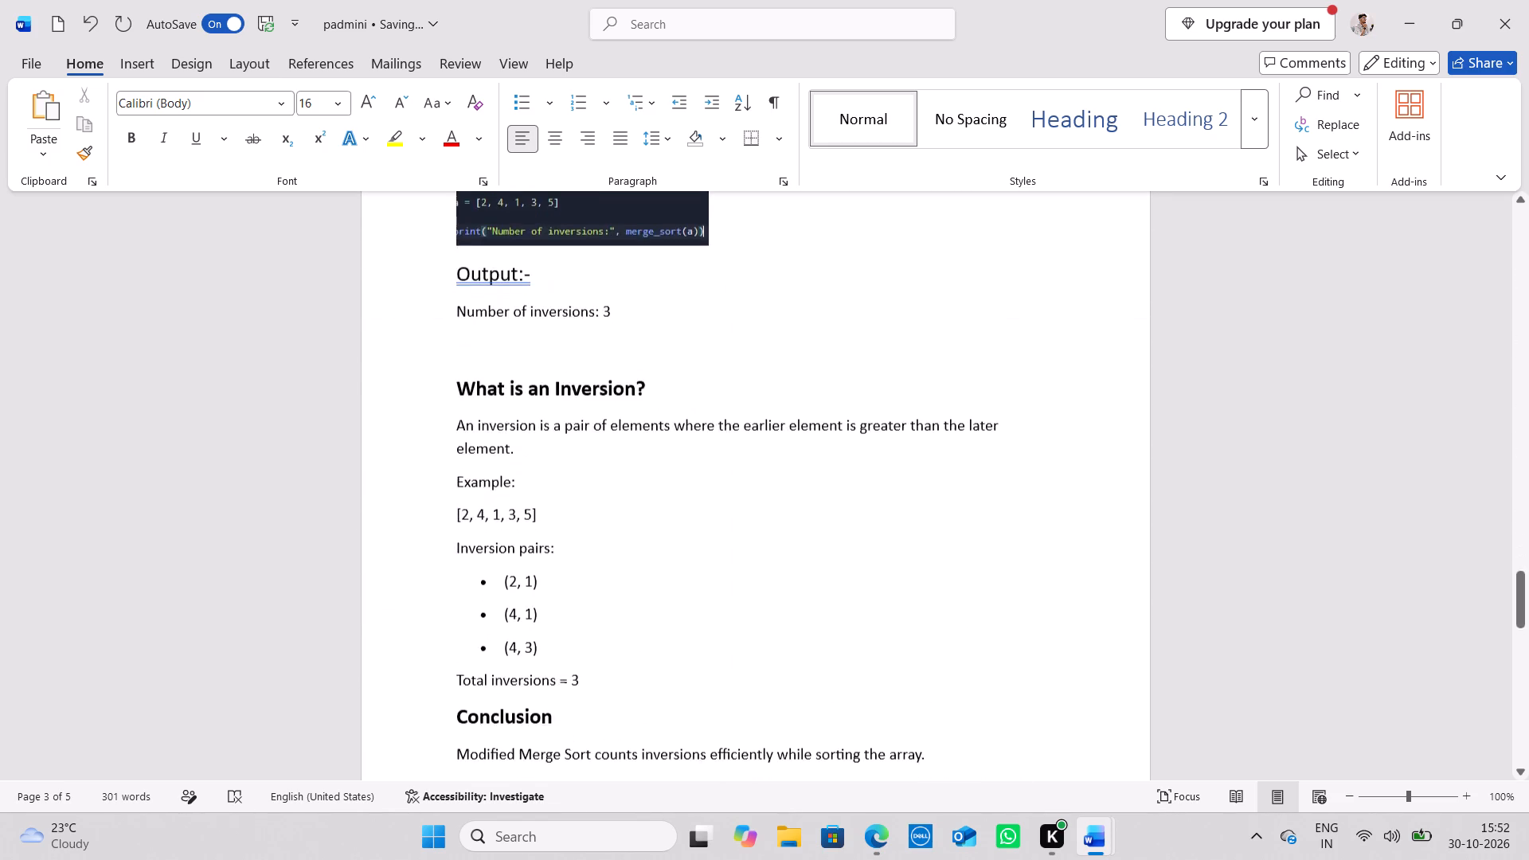
pyautogui.scroll(-3, 819, 472)
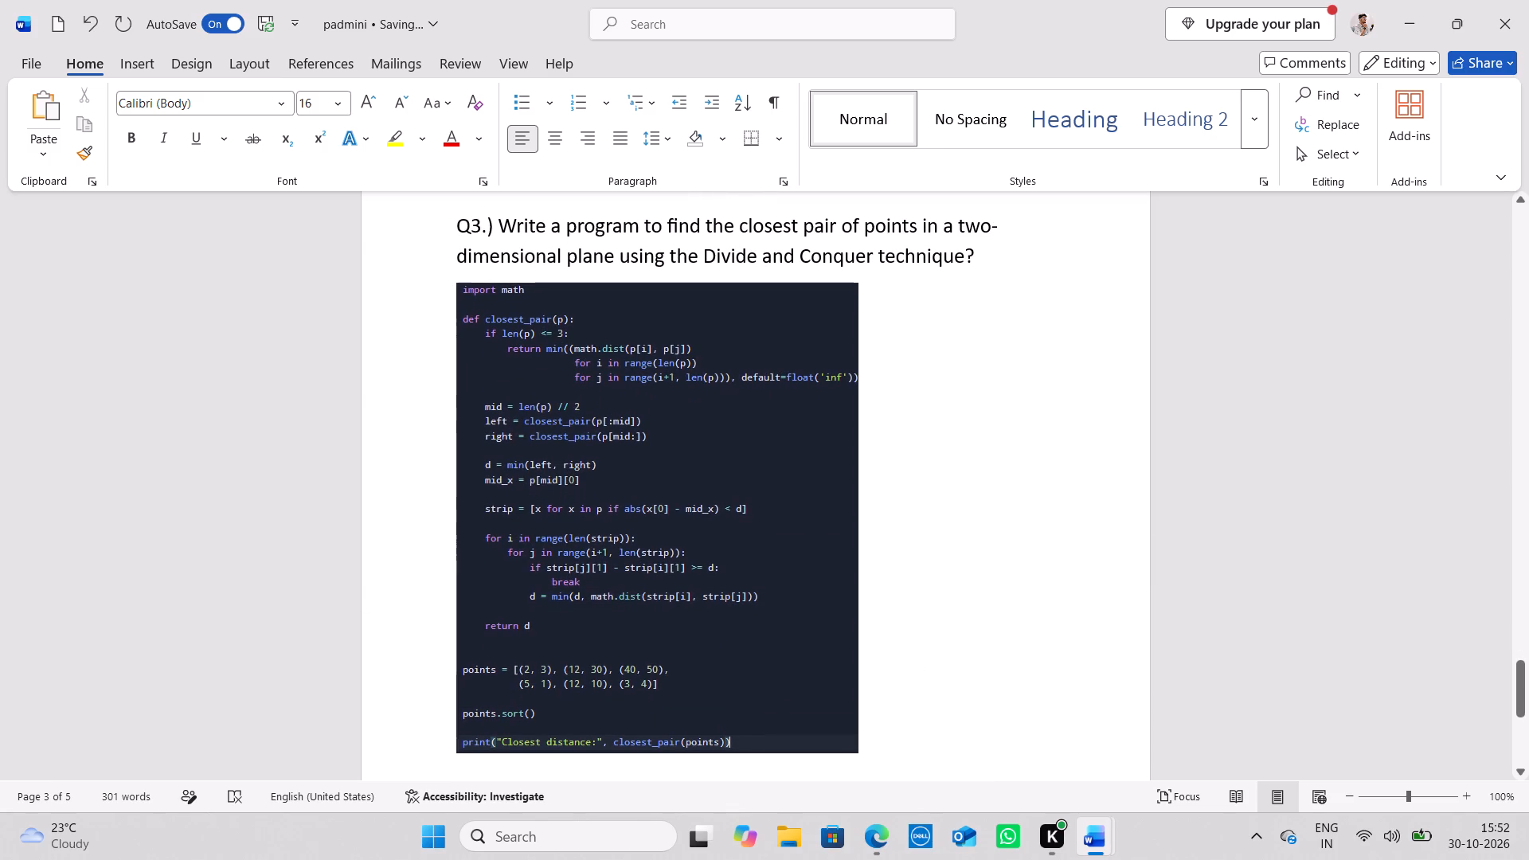
pyautogui.click(998, 256)
pyautogui.press('Return')
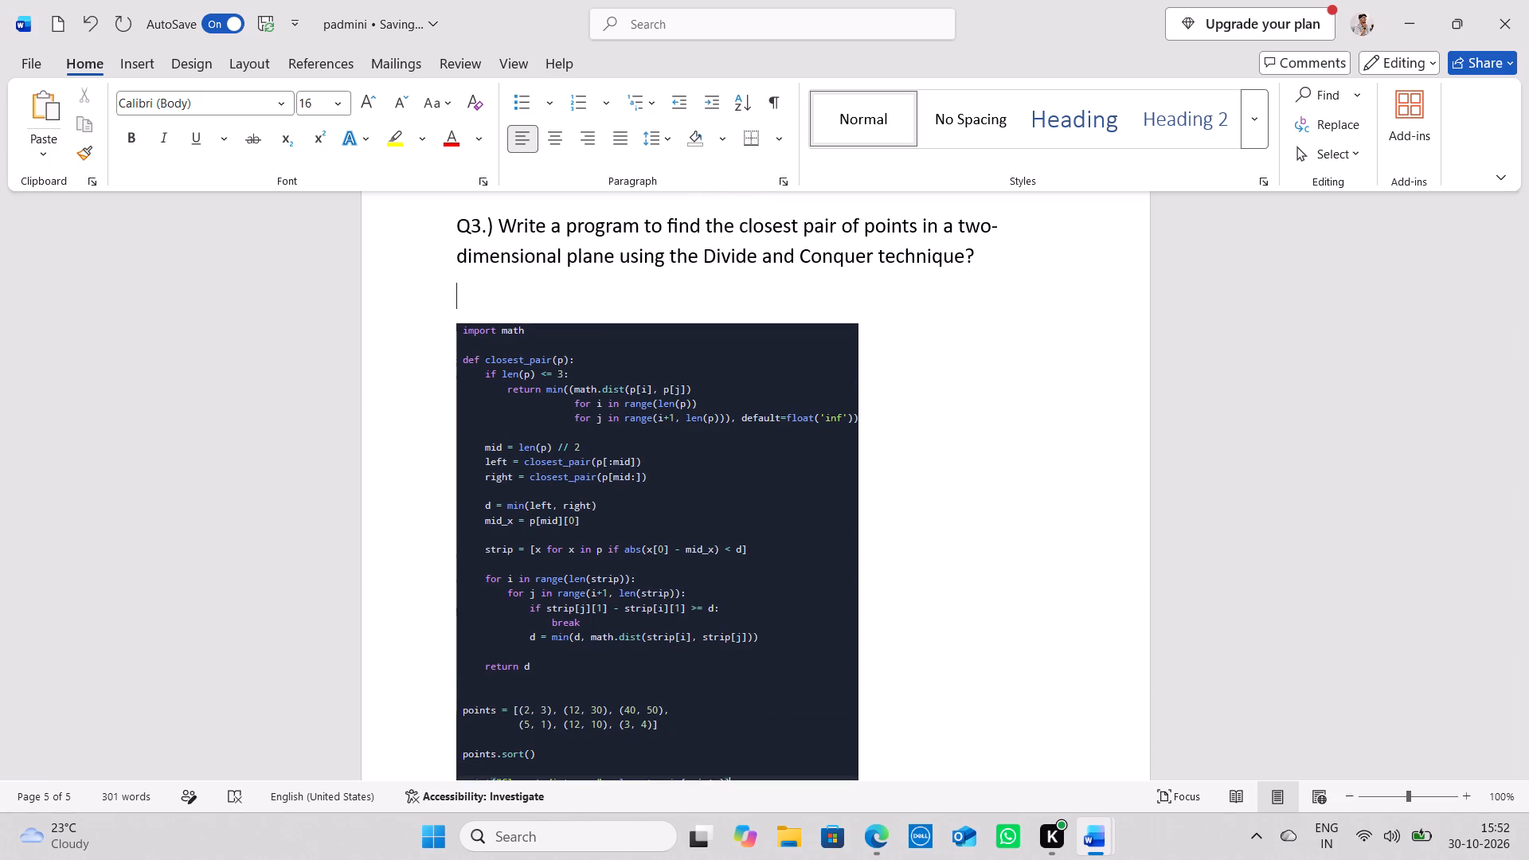
pyautogui.press('s')
pyautogui.write('olution')
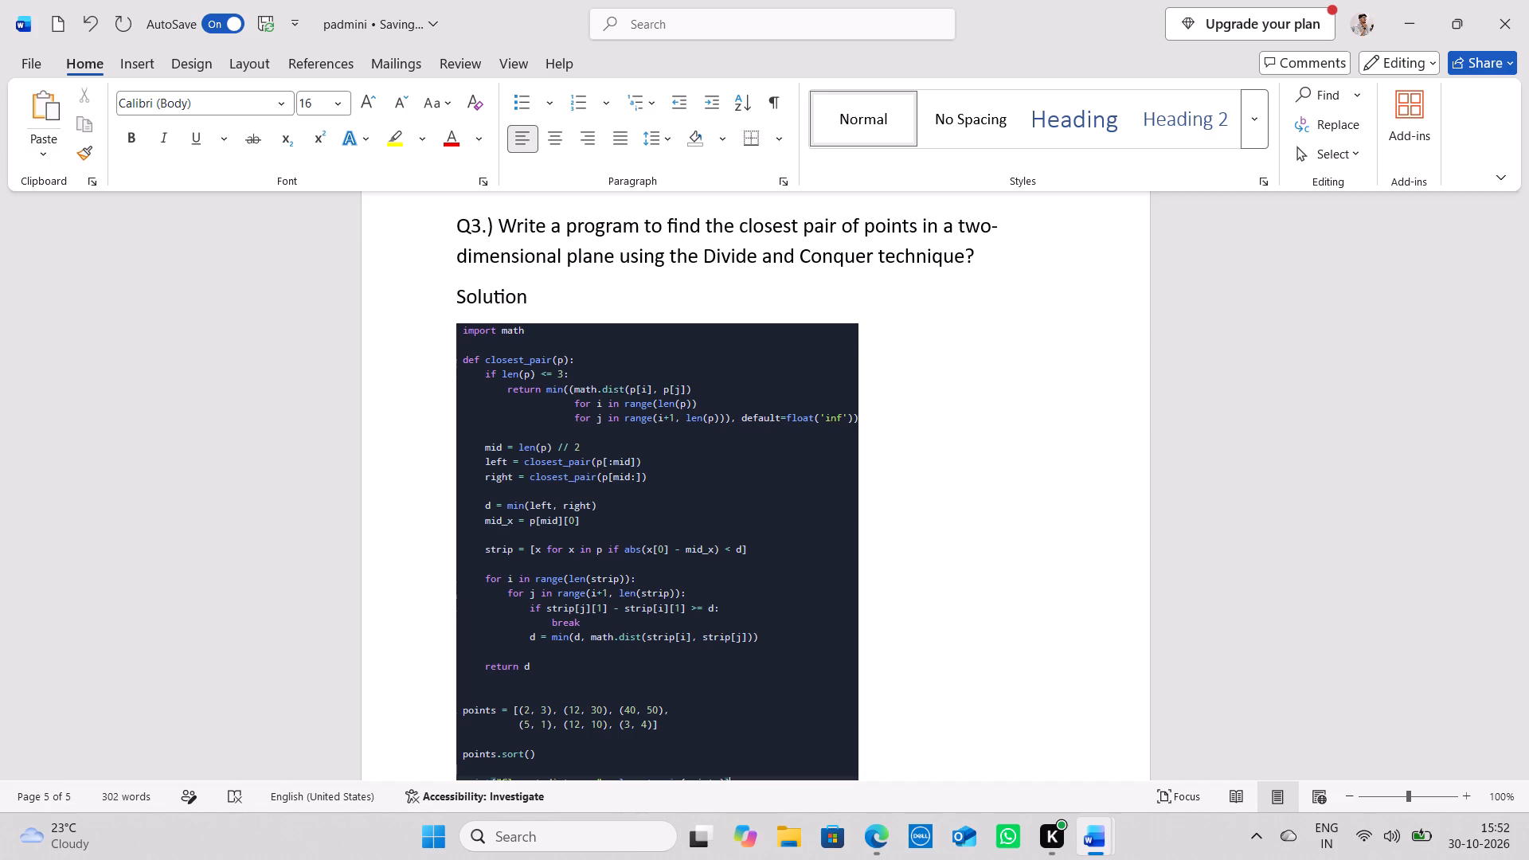
pyautogui.hotkey('shift', ':')
pyautogui.press('-')
pyautogui.scroll(-1, 998, 256)
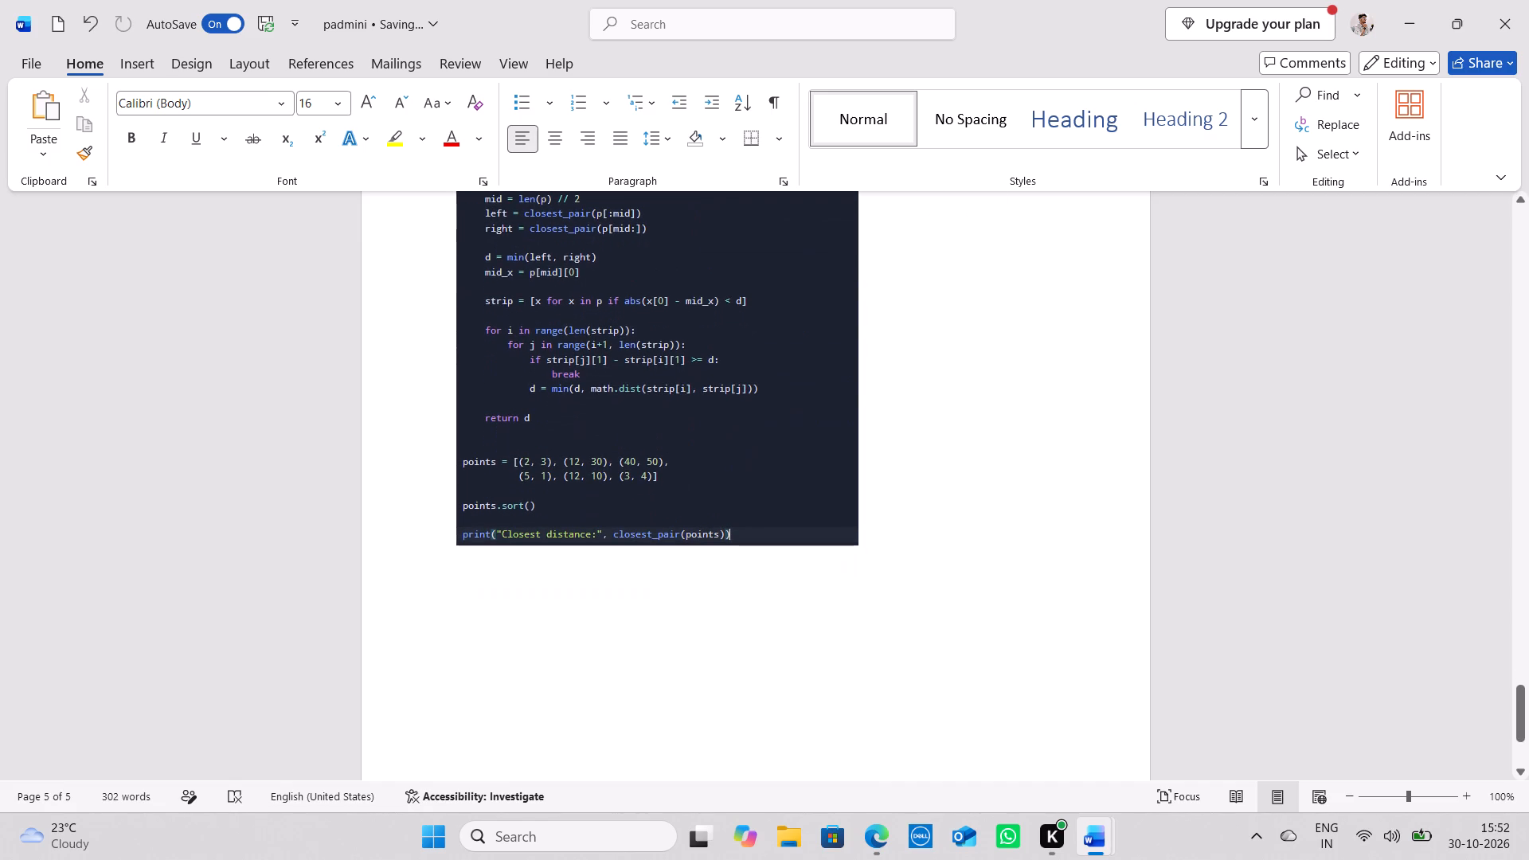
pyautogui.click(625, 608)
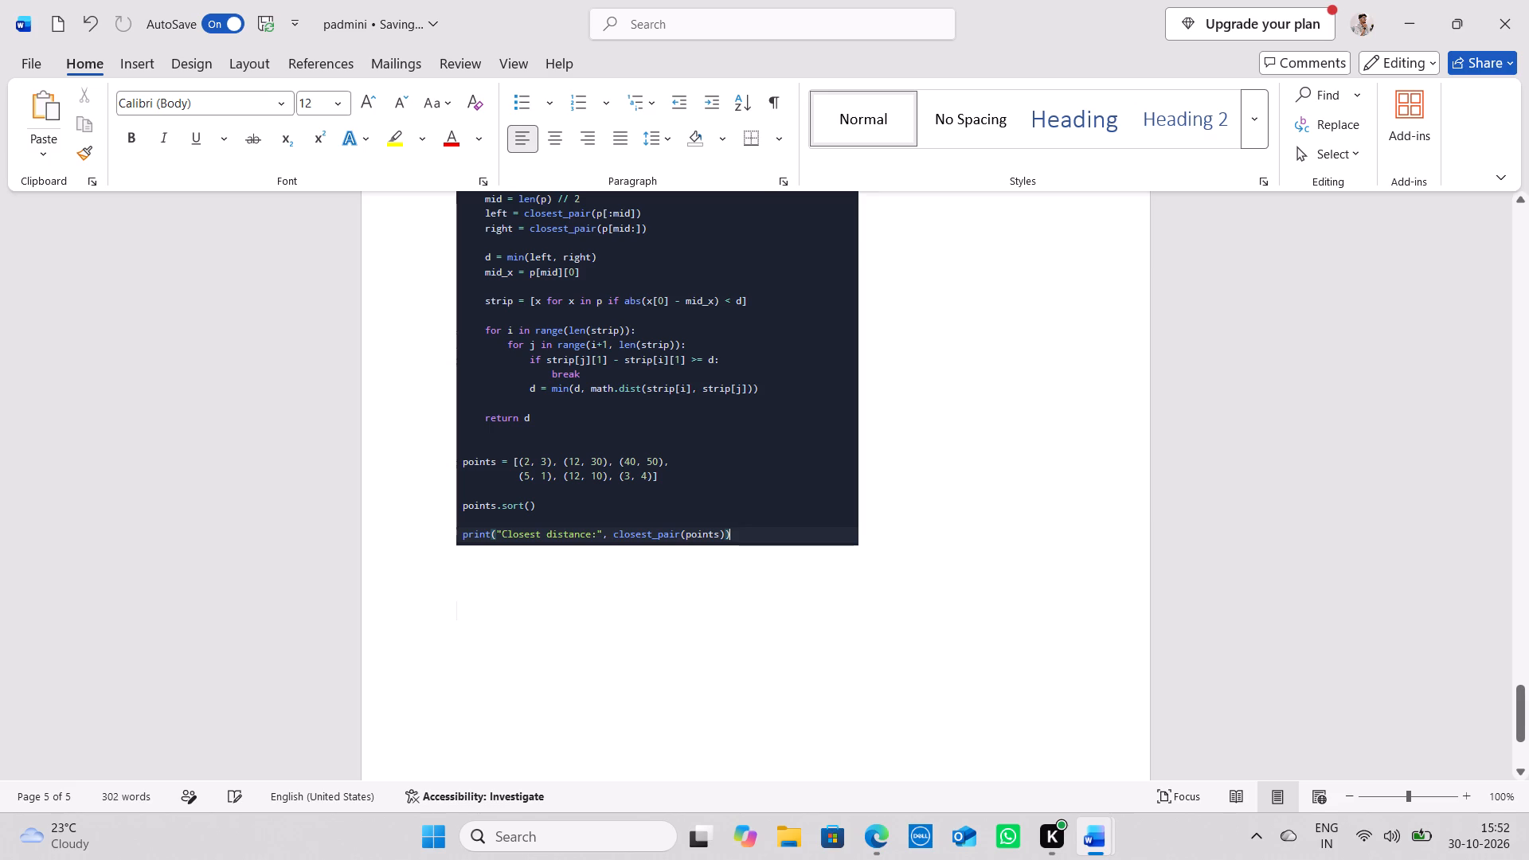
pyautogui.click(450, 577)
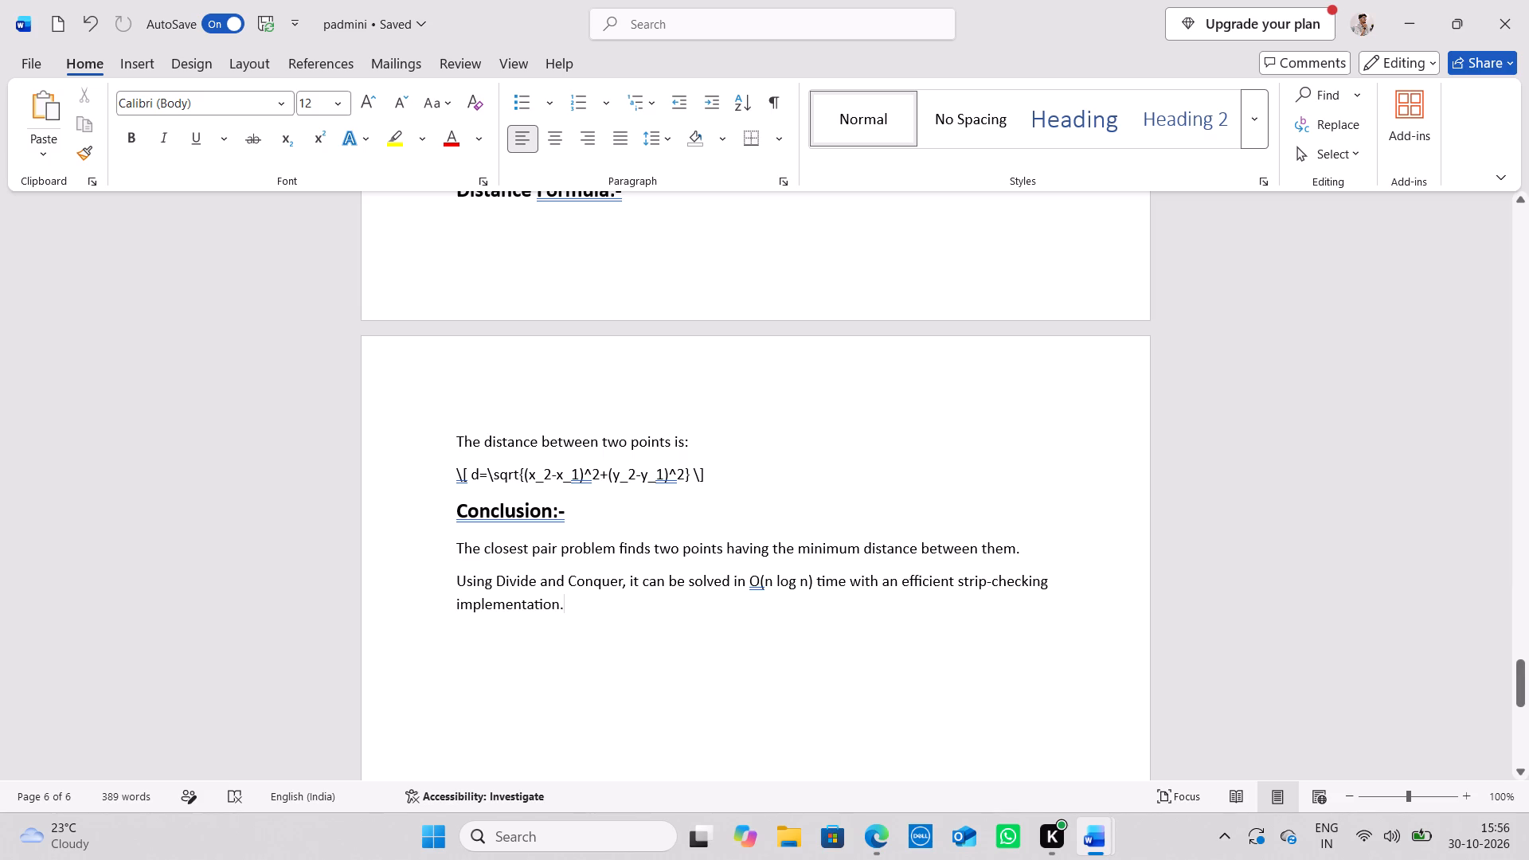
# Start a new line below the last paragraph of Q3's conclusion in "padmini" in Word.
pyautogui.press('Return')
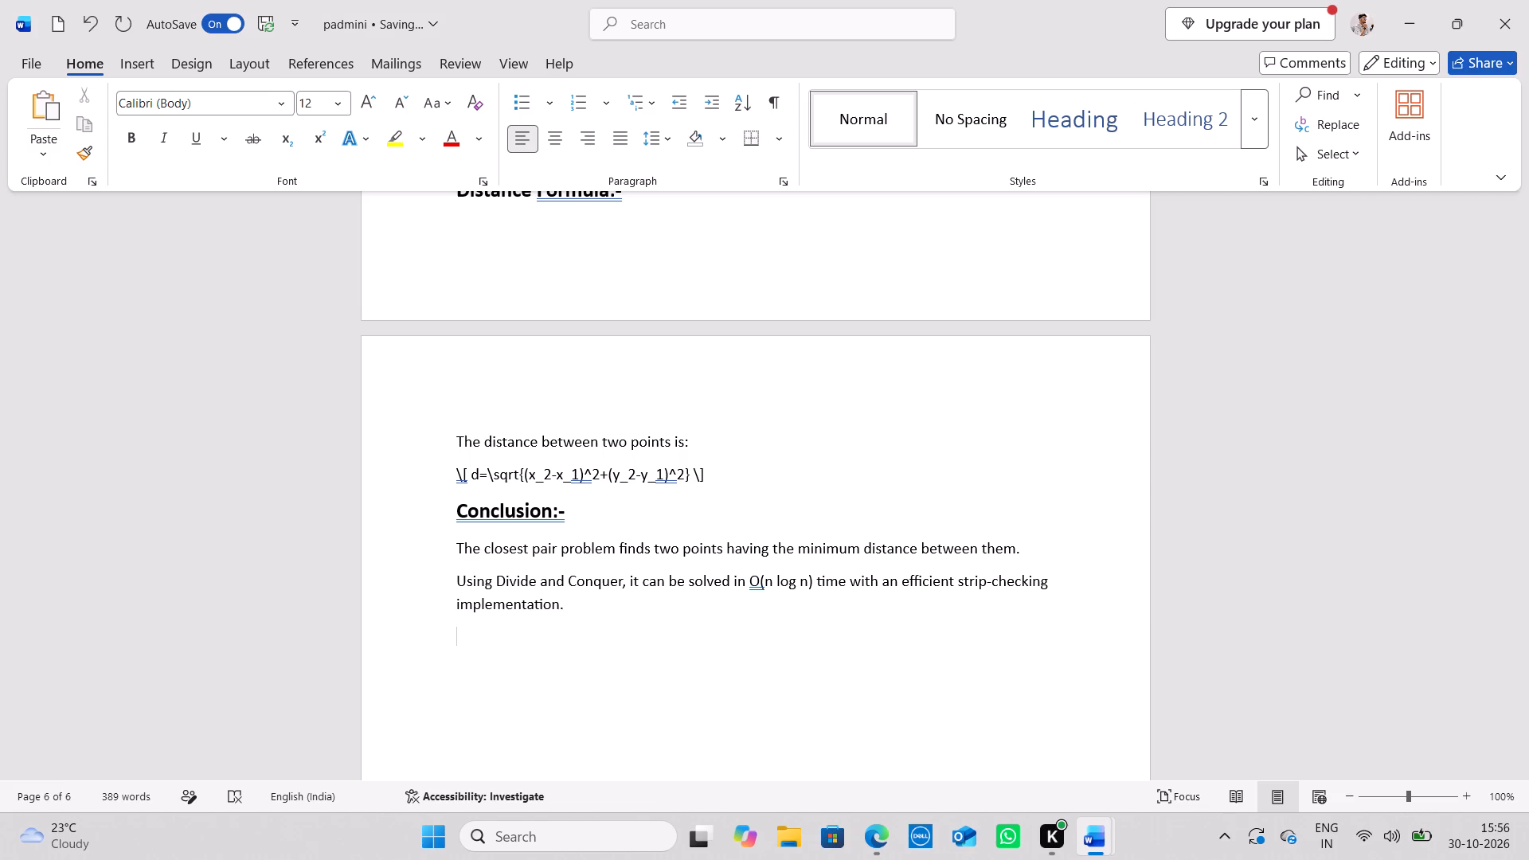